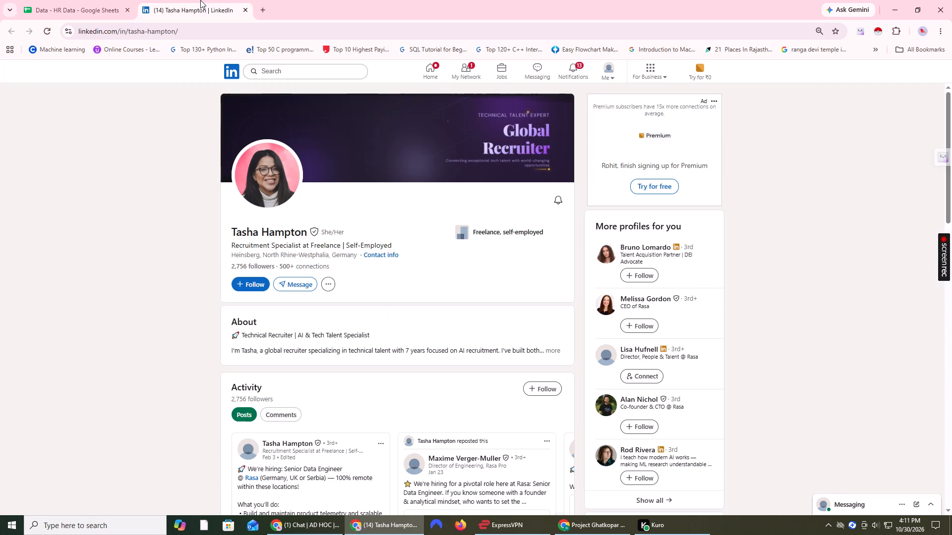
# Close the open LinkedIn profile and reopen the profile linked in row 169 of the HR Data sheet.
pyautogui.click(244, 10)
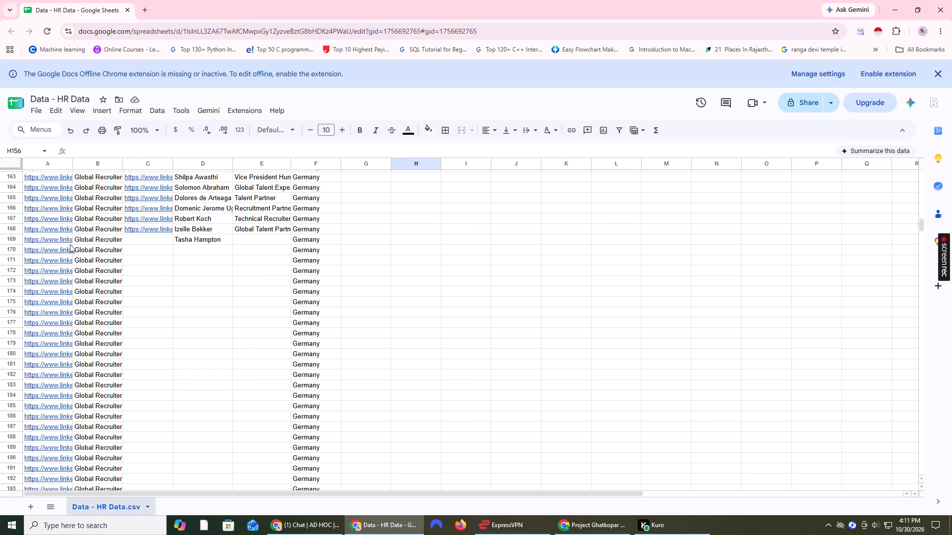
pyautogui.click(59, 241)
pyautogui.click(64, 259)
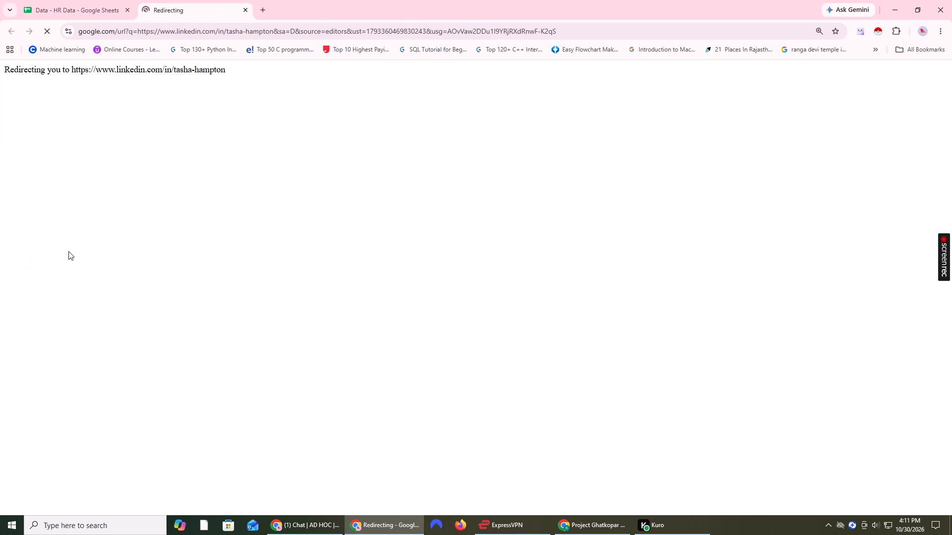
pyautogui.click(176, 0)
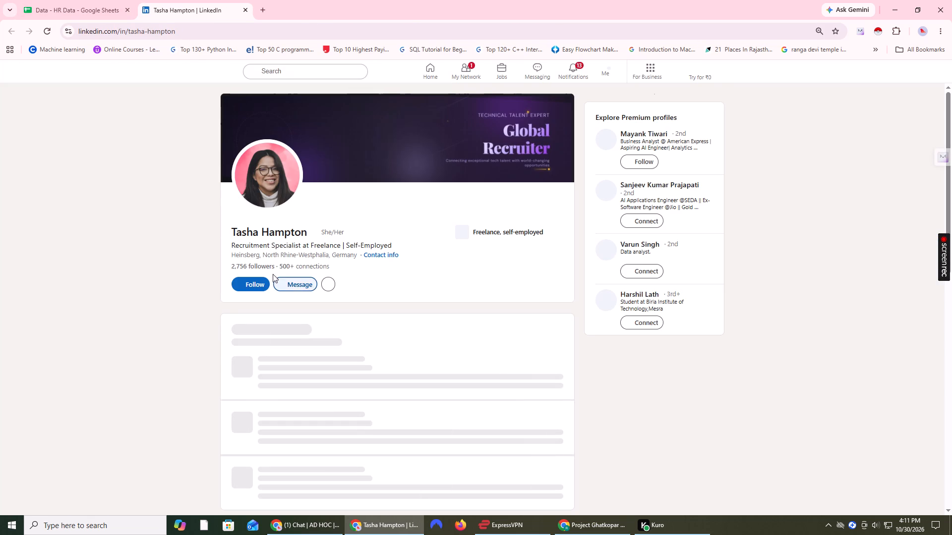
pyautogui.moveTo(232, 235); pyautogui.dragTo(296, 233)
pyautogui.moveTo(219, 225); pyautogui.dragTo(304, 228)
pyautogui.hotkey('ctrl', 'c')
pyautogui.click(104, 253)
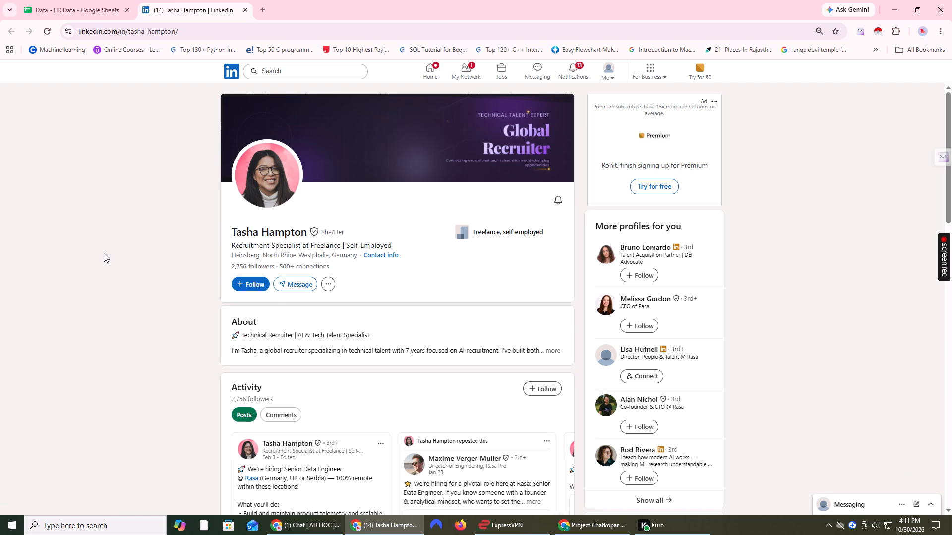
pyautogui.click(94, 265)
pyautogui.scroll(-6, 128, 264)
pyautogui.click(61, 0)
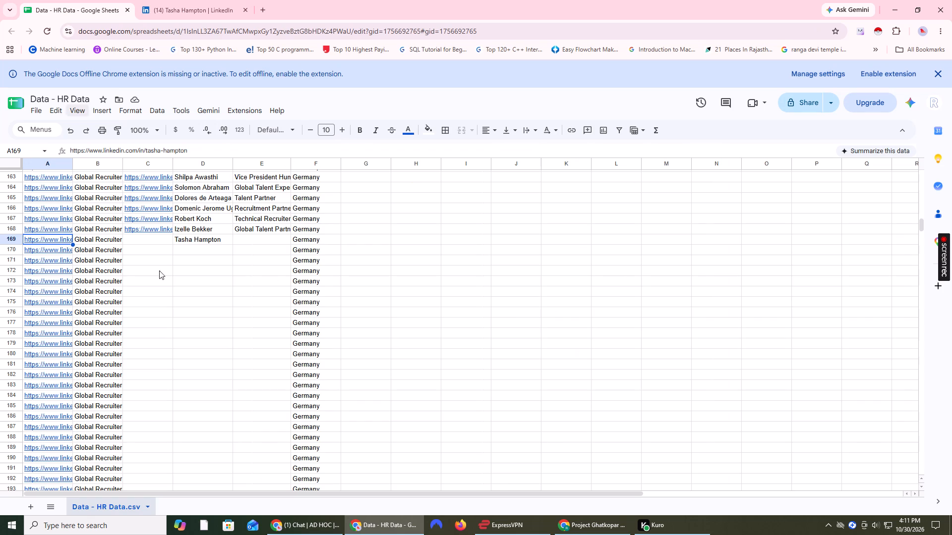
# Copy the current job title "Recruitment Specialist" from the profile's Experience section into cell E169 of the sheet.
pyautogui.click(170, 0)
pyautogui.scroll(-6, 248, 193)
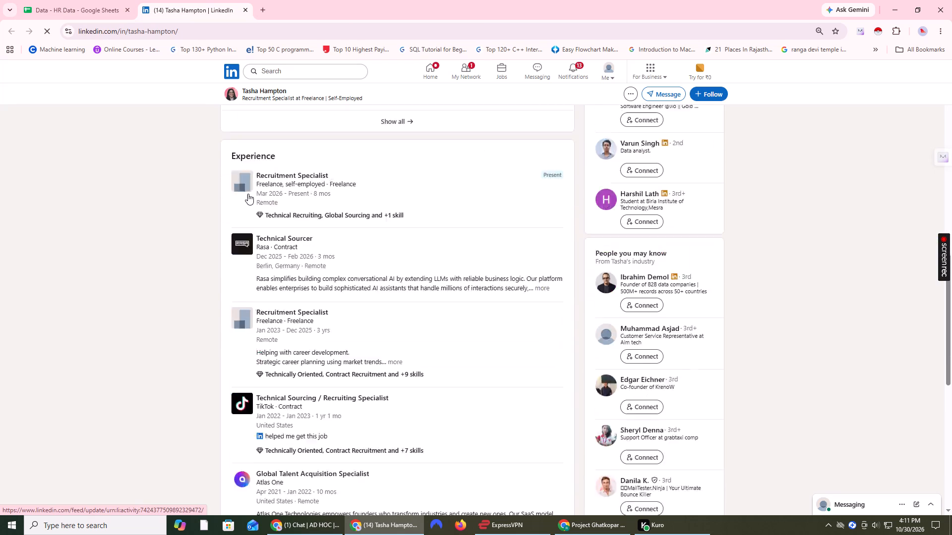
pyautogui.scroll(2, 248, 194)
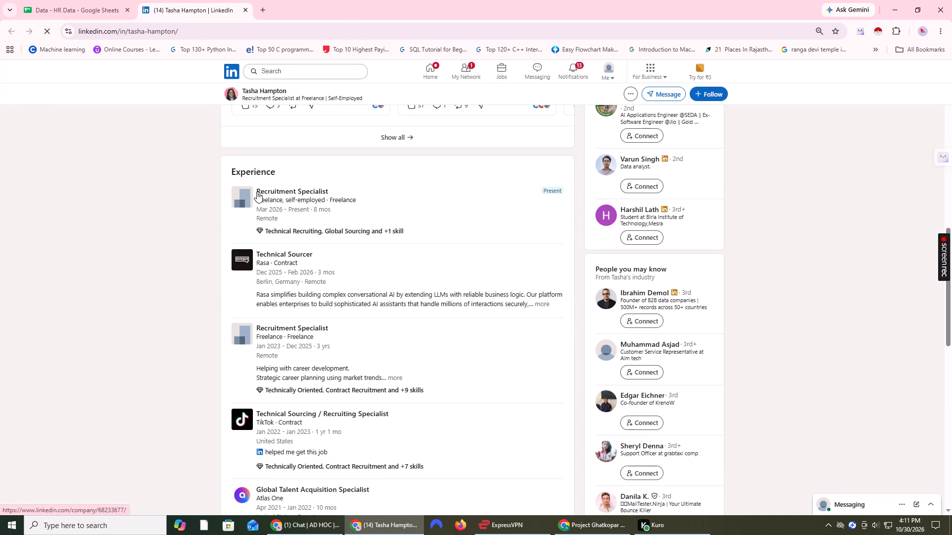
pyautogui.moveTo(255, 190); pyautogui.dragTo(343, 188)
pyautogui.hotkey('ctrl', 'c')
pyautogui.click(50, 0)
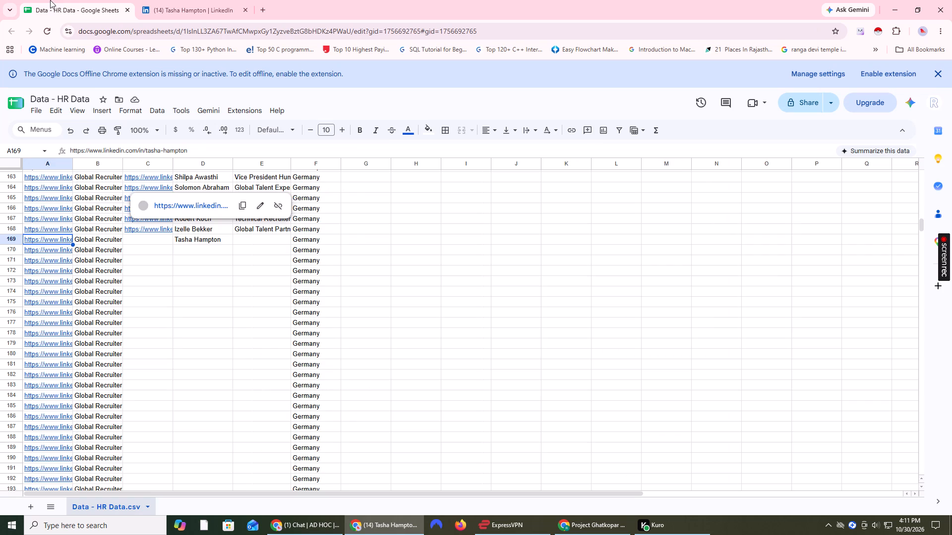
pyautogui.doubleClick(249, 239)
pyautogui.hotkey('ctrl', 'v')
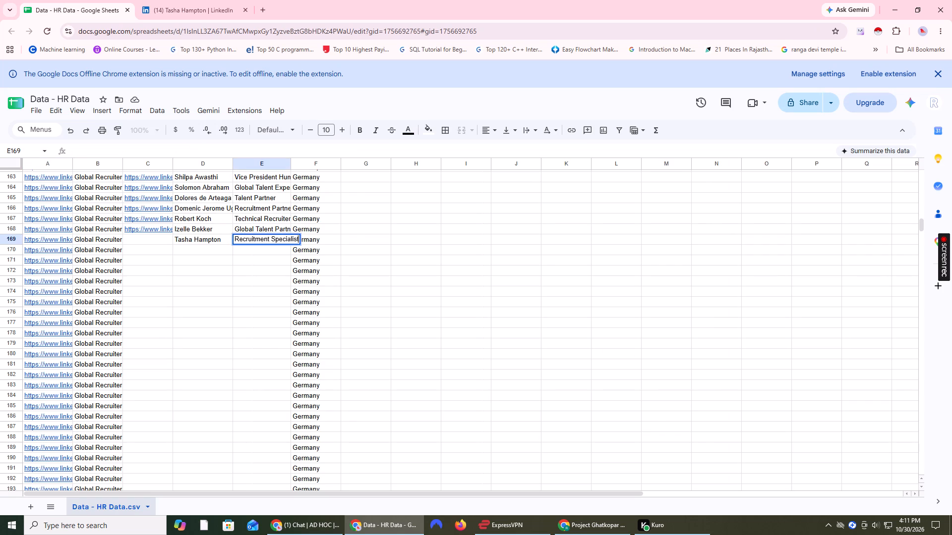
pyautogui.press('Return')
# Open the LinkedIn profile linked in cell A170 and close the previous person's profile.
pyautogui.click(158, 258)
pyautogui.click(49, 251)
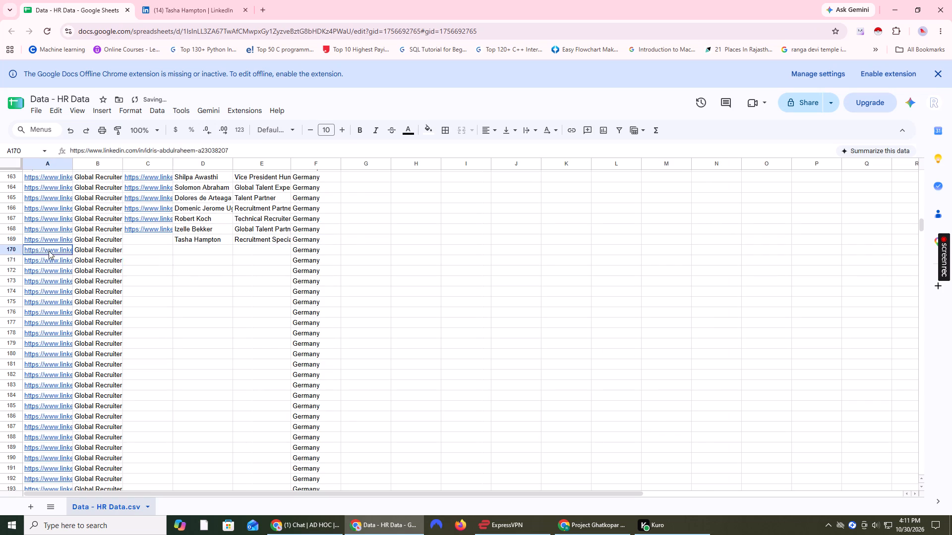
pyautogui.click(61, 269)
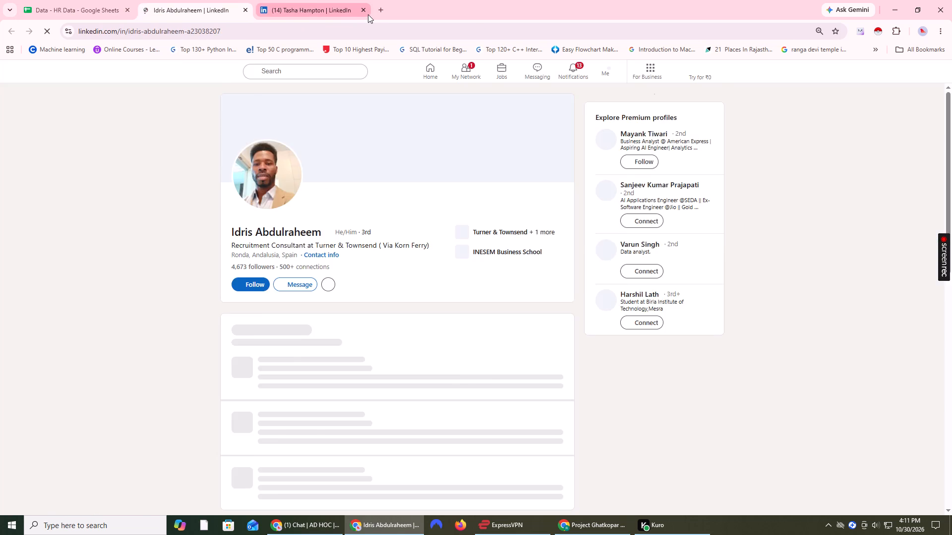
pyautogui.click(368, 14)
pyautogui.click(366, 12)
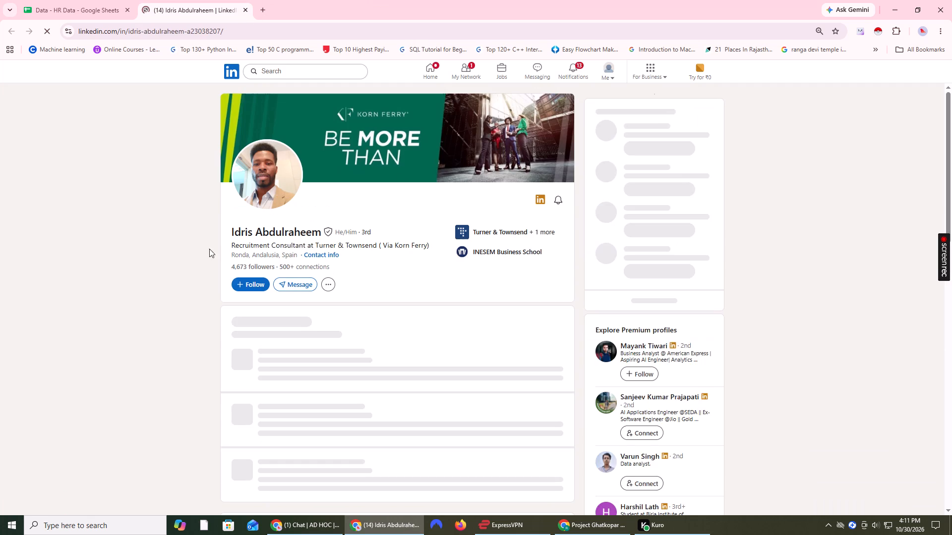
# Copy the person's name from the LinkedIn profile into cell D170 of the sheet.
pyautogui.moveTo(221, 233); pyautogui.dragTo(323, 232)
pyautogui.hotkey('ctrl', 'c')
pyautogui.click(153, 257)
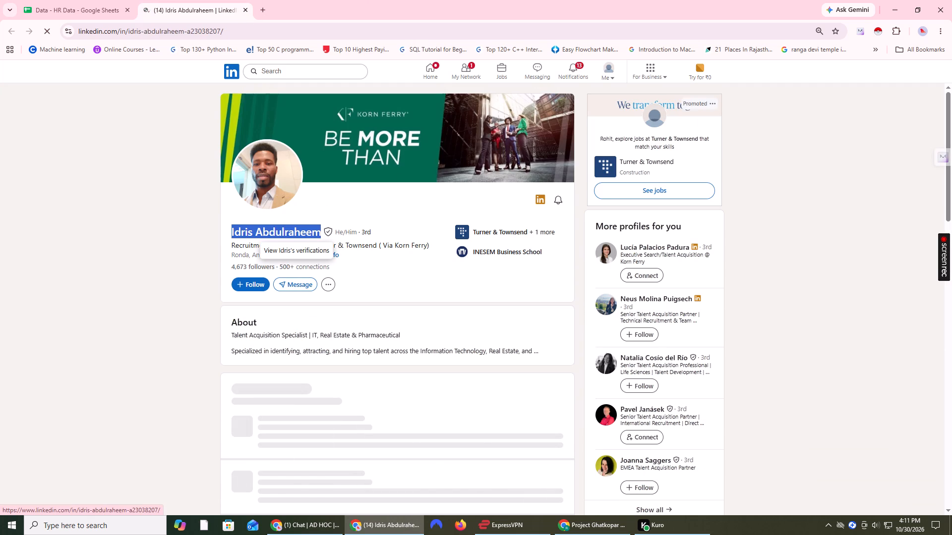
pyautogui.click(94, 0)
pyautogui.doubleClick(188, 250)
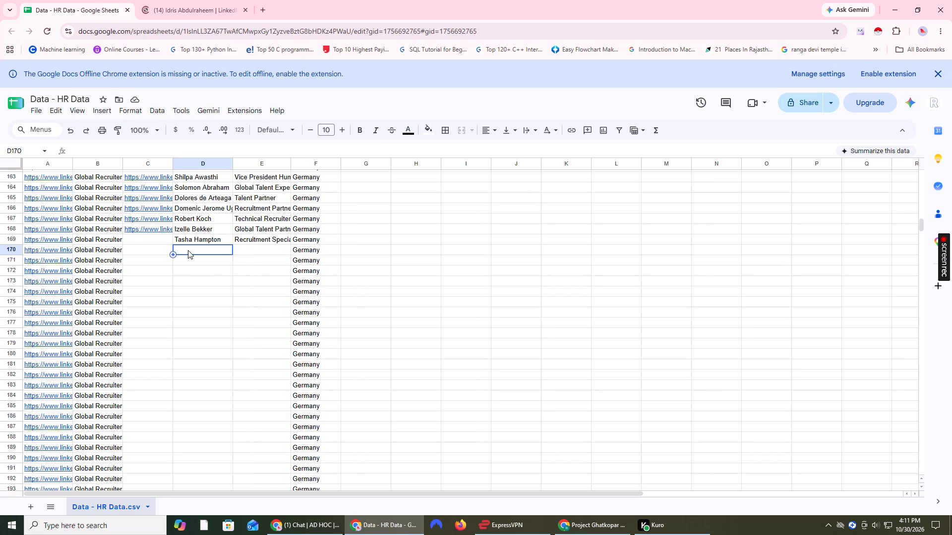
pyautogui.hotkey('ctrl', 'v')
pyautogui.press('Return')
# From the profile's Experience section, open the Korn Ferry company page separately and copy the job title "Consultant (Via Korn Ferry)".
pyautogui.click(183, 0)
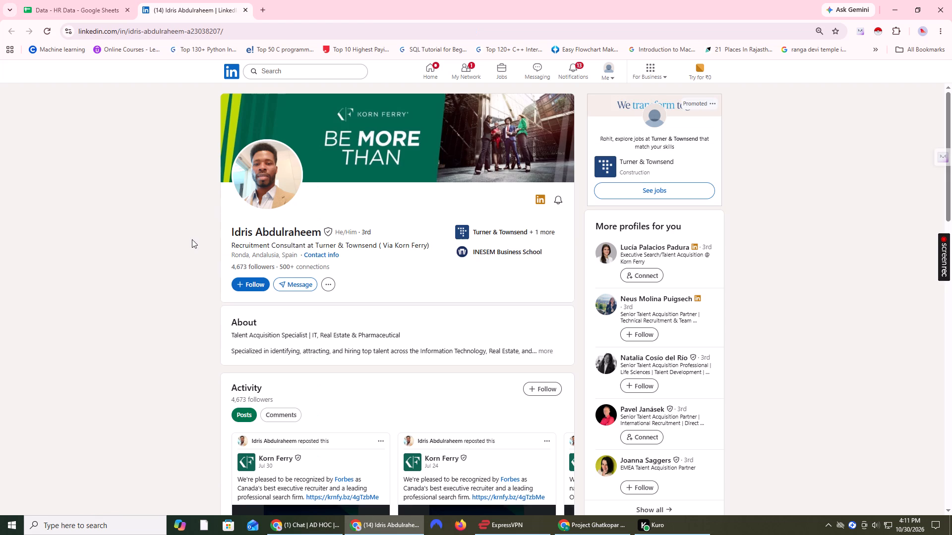
pyautogui.scroll(-14, 206, 258)
pyautogui.scroll(3, 206, 249)
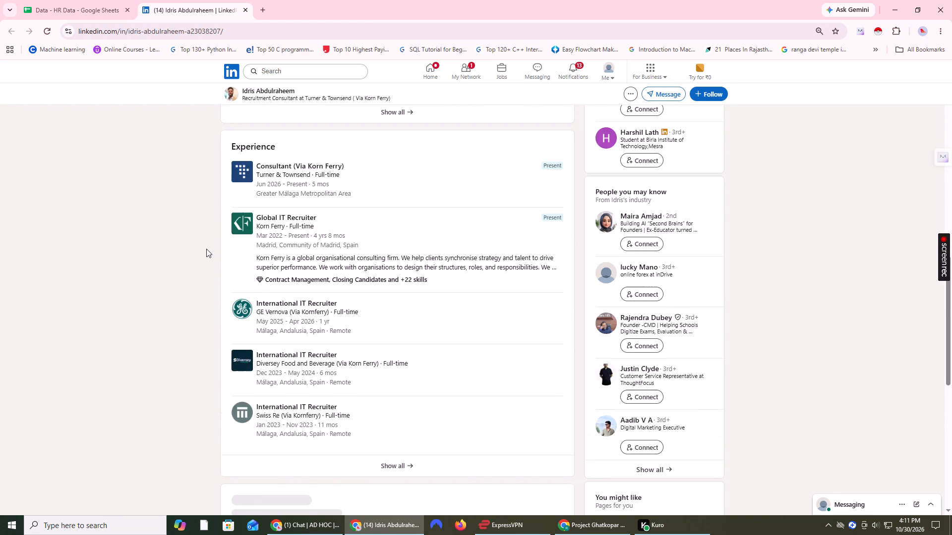
pyautogui.scroll(2, 206, 249)
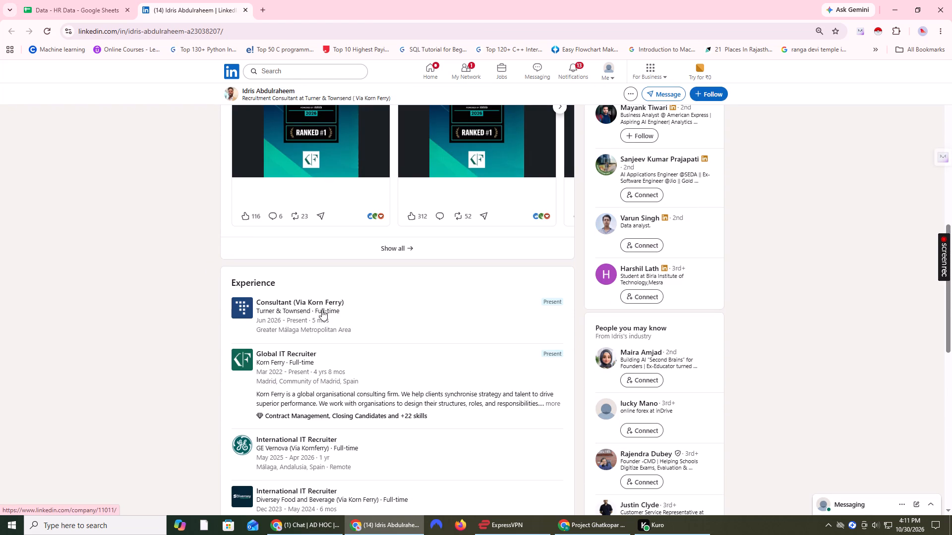
pyautogui.scroll(-1, 322, 304)
pyautogui.keyDown('ctrl'); pyautogui.click(238, 309); pyautogui.keyUp('ctrl')
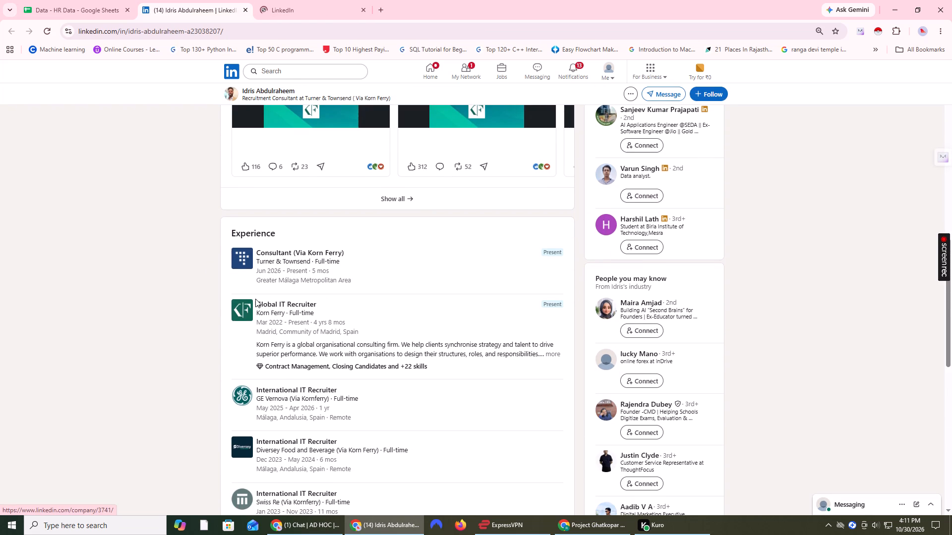
pyautogui.moveTo(255, 253); pyautogui.dragTo(346, 254)
pyautogui.hotkey('ctrl', 'c')
# Open the Turner & Townsend company page from the profile's Experience section and close the Korn Ferry page.
pyautogui.click(308, 0)
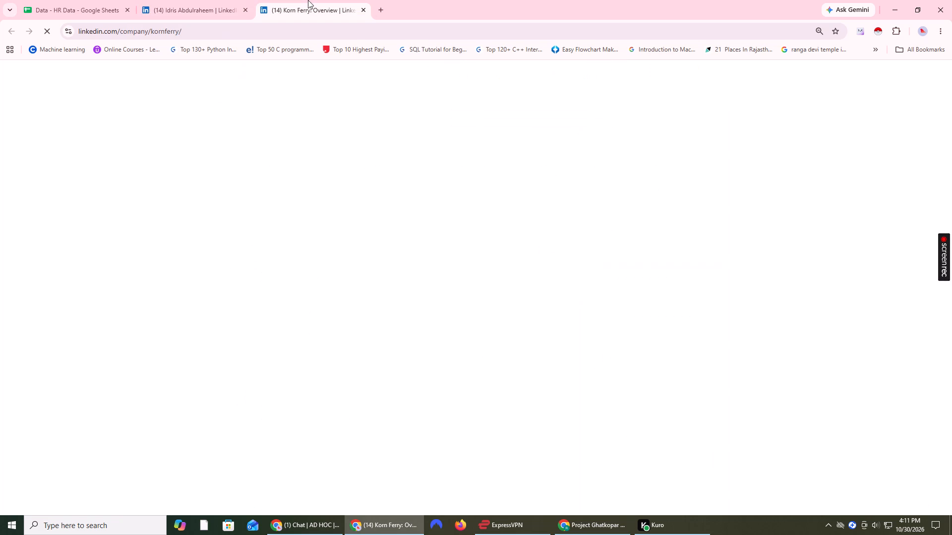
pyautogui.click(203, 0)
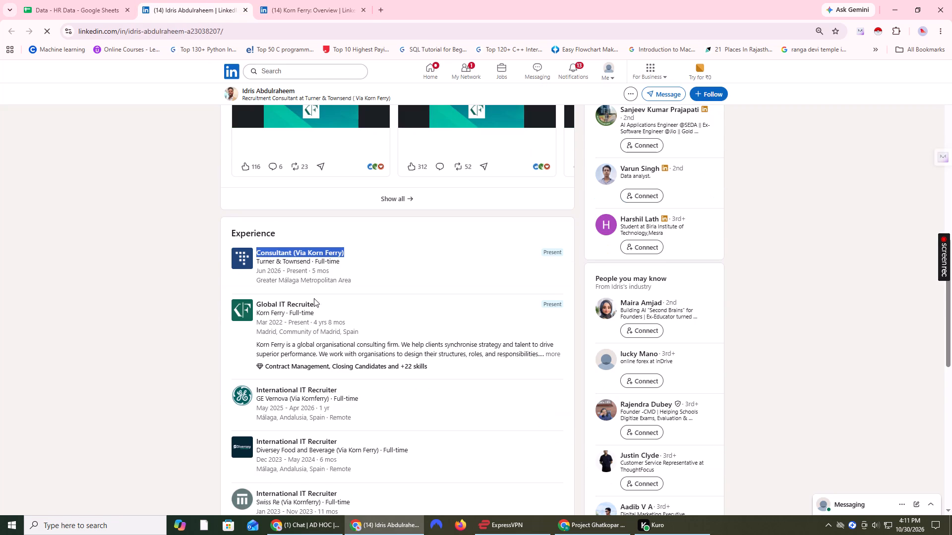
pyautogui.keyDown('ctrl'); pyautogui.click(238, 262); pyautogui.keyUp('ctrl')
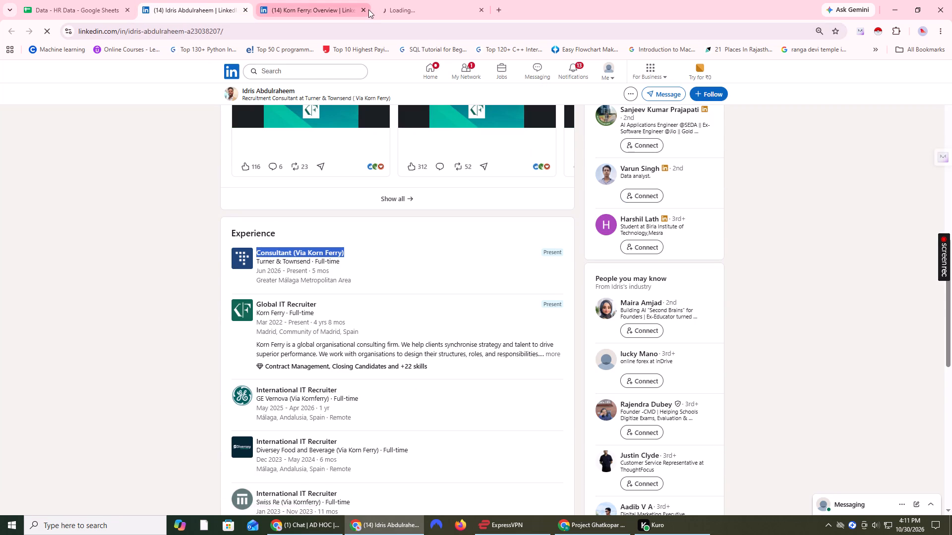
pyautogui.click(365, 9)
# Enter the copied job title "Consultant (Via Korn Ferry)" in cell E170 of the sheet.
pyautogui.click(40, 0)
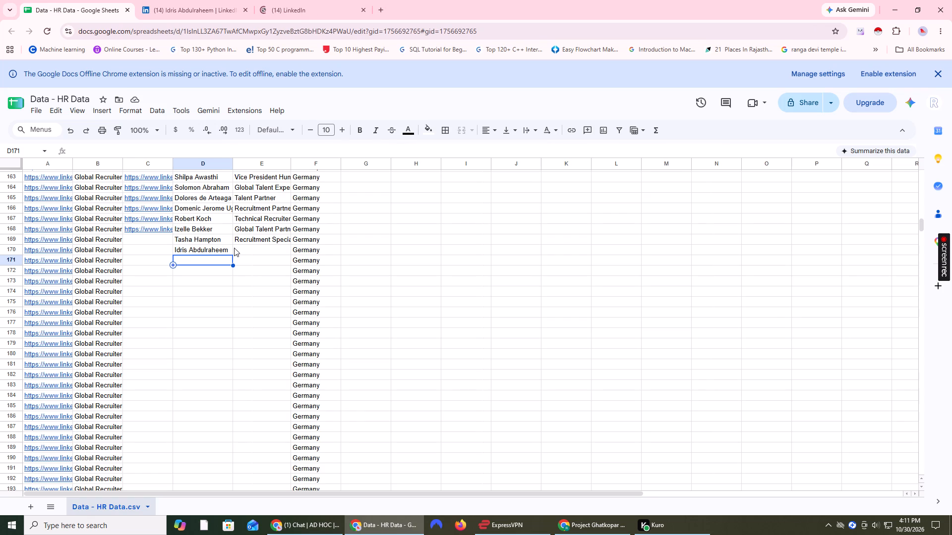
pyautogui.click(236, 245)
pyautogui.doubleClick(242, 249)
pyautogui.hotkey('ctrl', 'v')
pyautogui.press('Return')
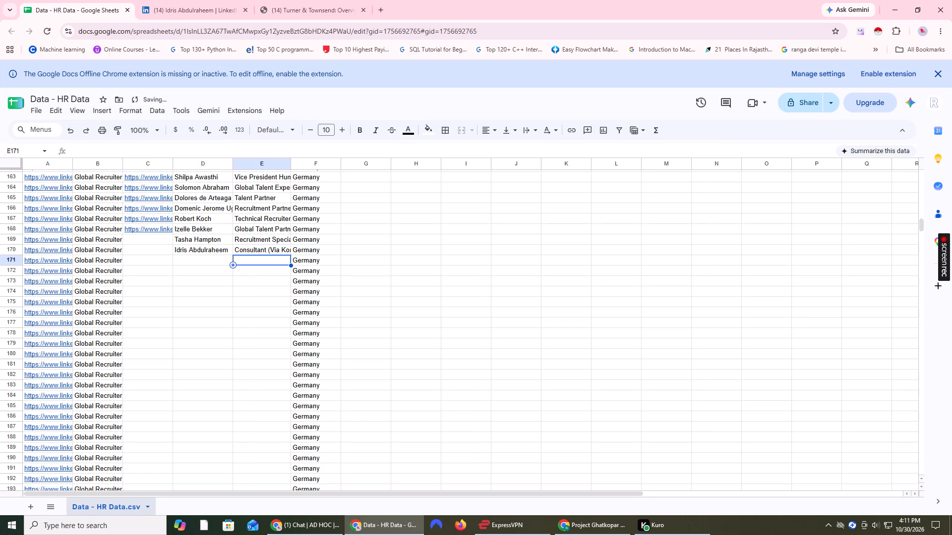
pyautogui.click(268, 313)
# Copy the Turner & Townsend LinkedIn company page address into cell C170 of the sheet.
pyautogui.click(303, 0)
pyautogui.click(258, 35)
pyautogui.hotkey('ctrl', 'c')
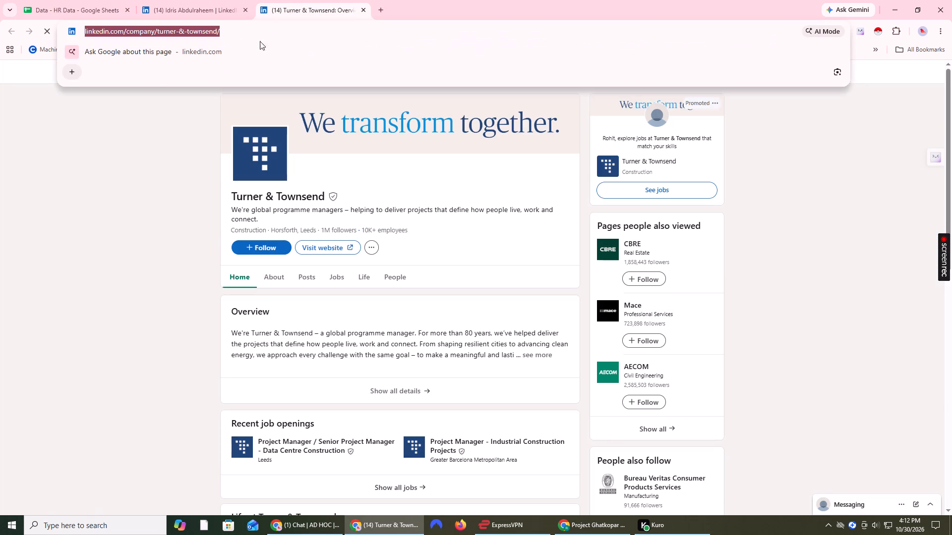
pyautogui.click(138, 185)
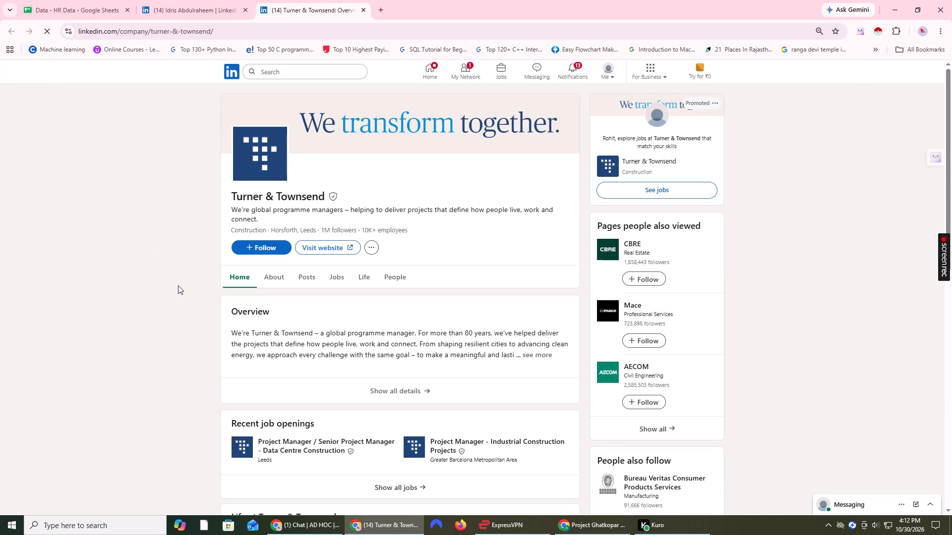
pyautogui.scroll(5, 181, 281)
pyautogui.scroll(-5, 181, 281)
pyautogui.scroll(6, 181, 281)
pyautogui.click(230, 37)
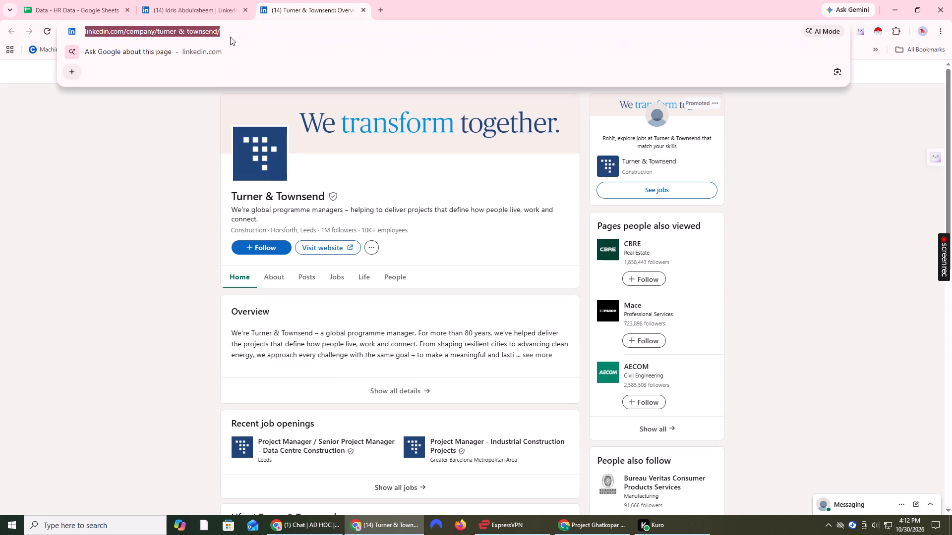
pyautogui.hotkey('ctrl', 'c')
pyautogui.click(29, 0)
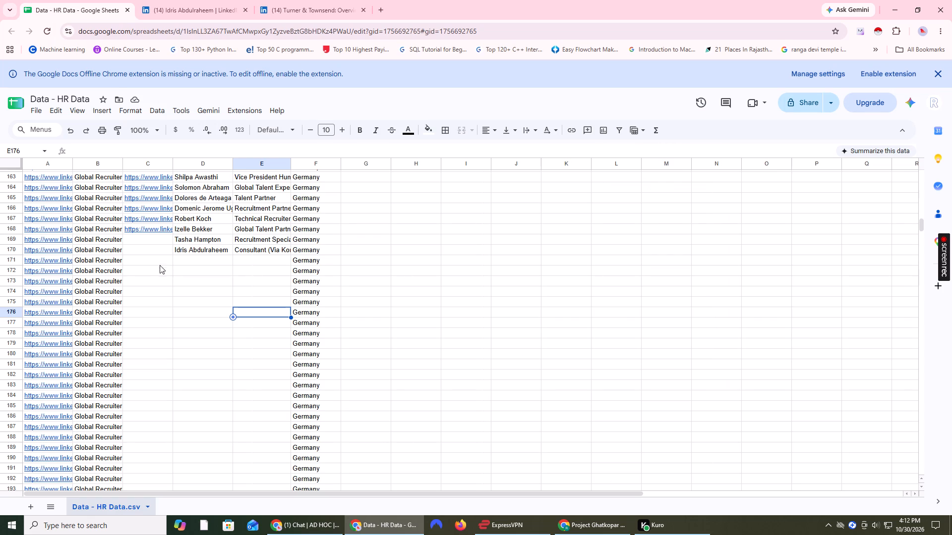
pyautogui.doubleClick(155, 252)
pyautogui.hotkey('ctrl', 'v')
pyautogui.press('Return')
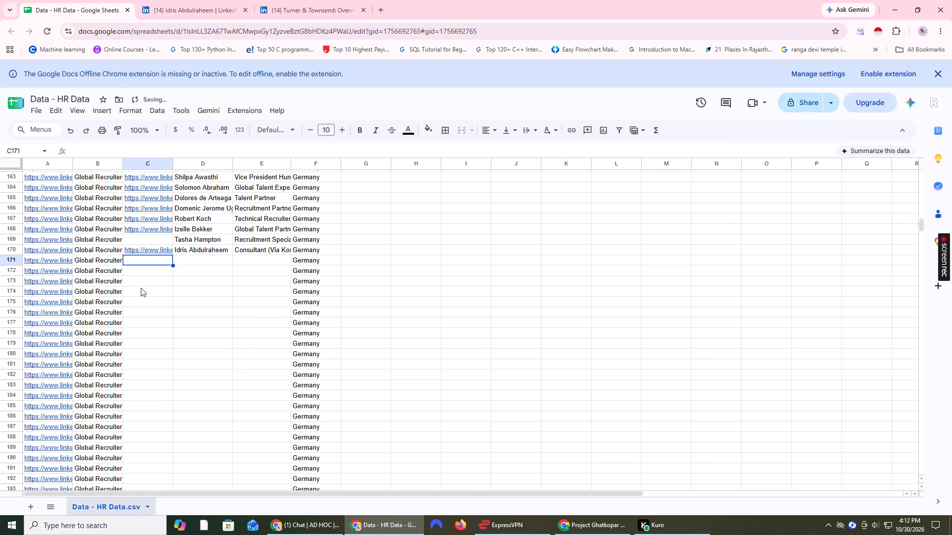
# Open the LinkedIn profile linked in cell A171 and close the previous profile and the Turner & Townsend page.
pyautogui.click(44, 261)
pyautogui.click(65, 275)
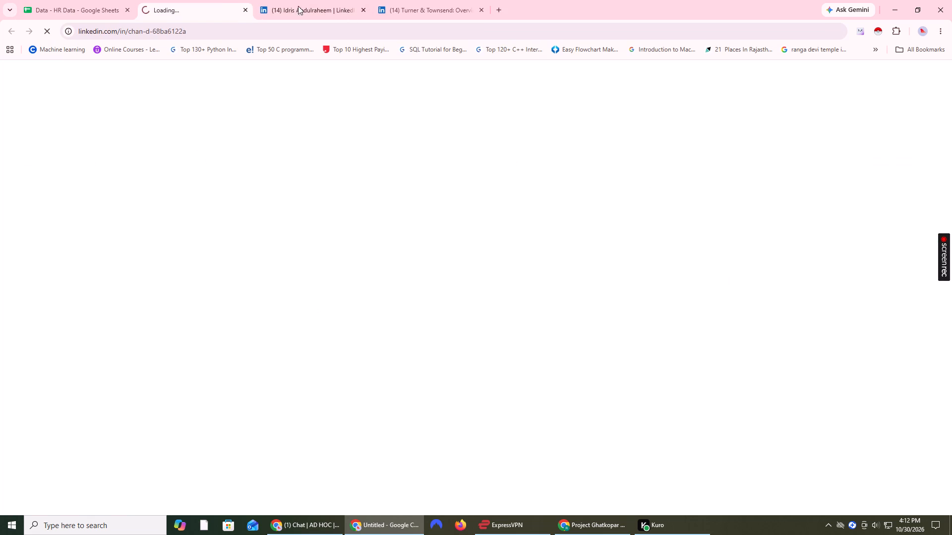
pyautogui.click(364, 9)
pyautogui.click(364, 9)
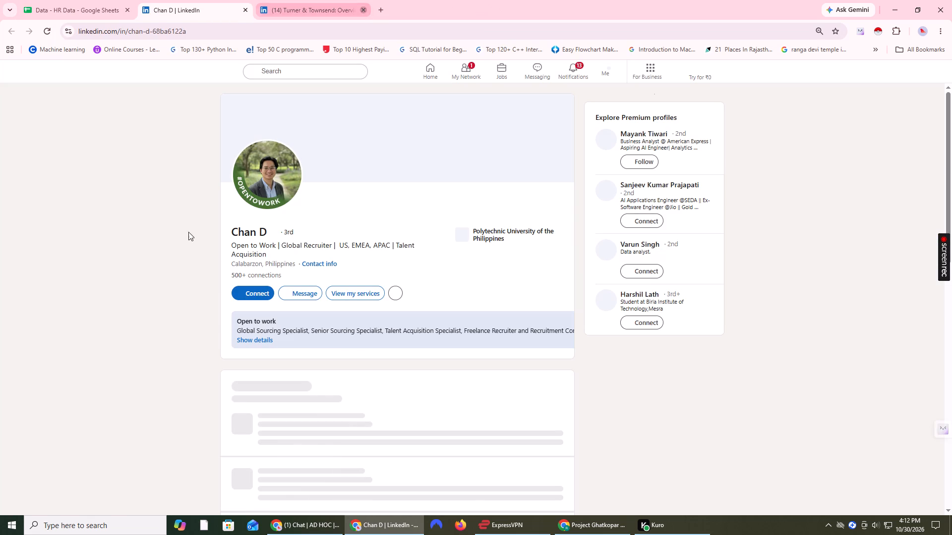
# Copy the person's name from the LinkedIn profile into cell D171 of the sheet.
pyautogui.scroll(-2, 221, 228)
pyautogui.moveTo(226, 131); pyautogui.dragTo(263, 129)
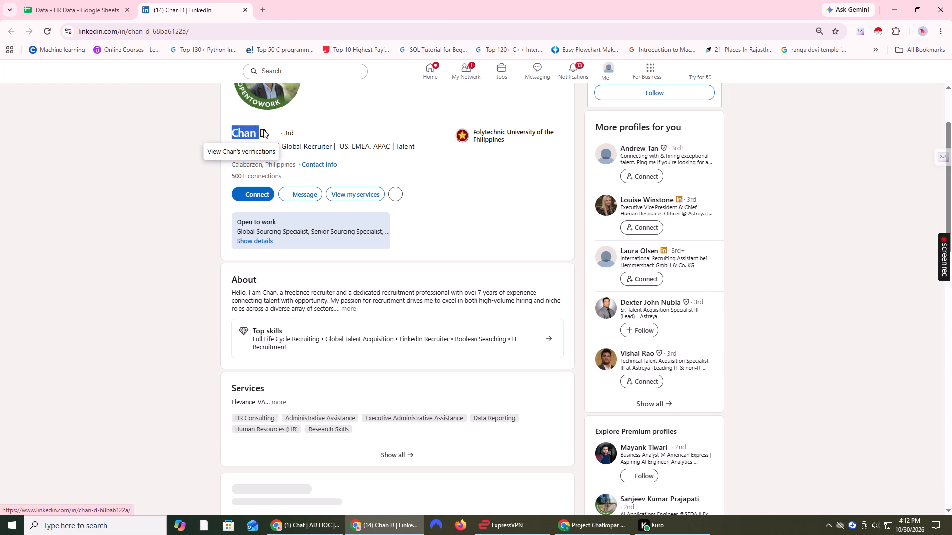
pyautogui.moveTo(263, 129); pyautogui.dragTo(268, 129)
pyautogui.keyDown('ctrl'); pyautogui.doubleClick(268, 129); pyautogui.keyUp('ctrl')
pyautogui.hotkey('ctrl', 'c')
pyautogui.click(103, 0)
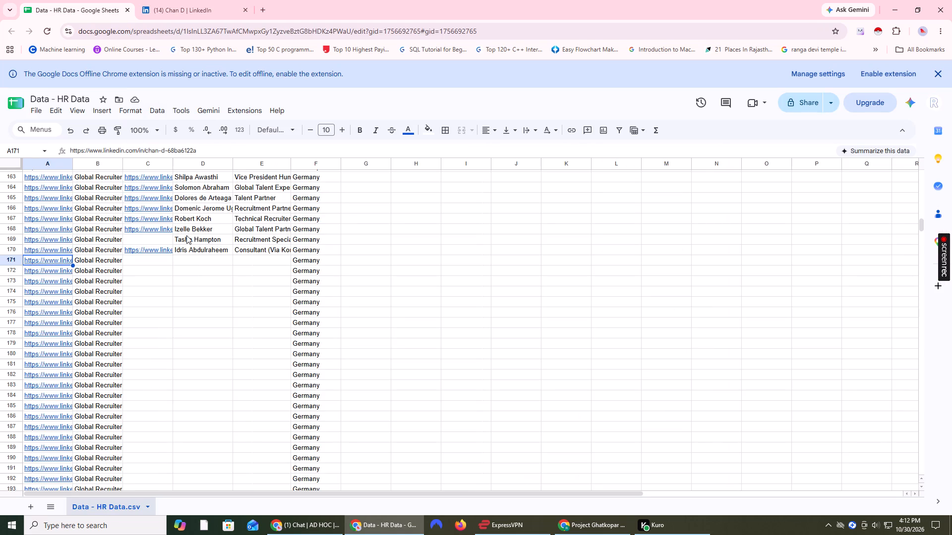
pyautogui.click(193, 262)
pyautogui.click(193, 261)
pyautogui.hotkey('ctrl', 'v')
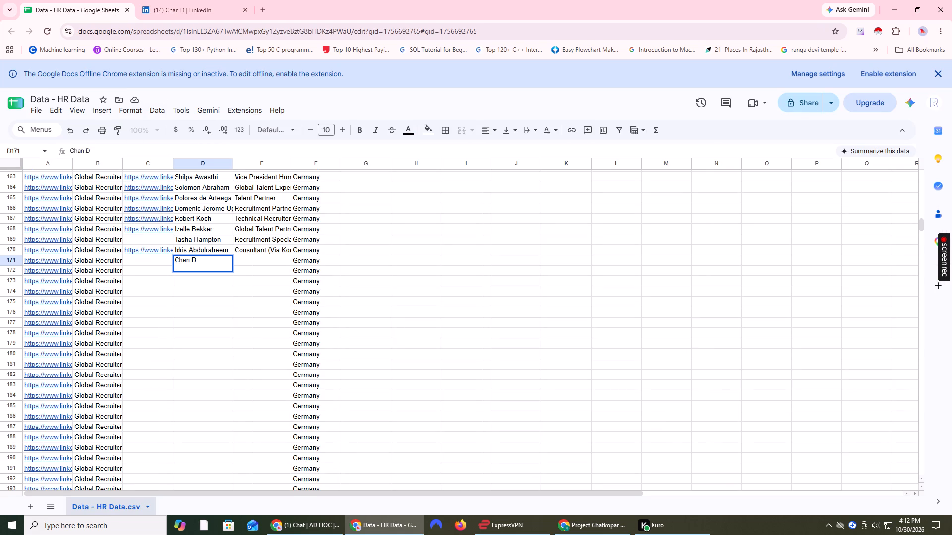
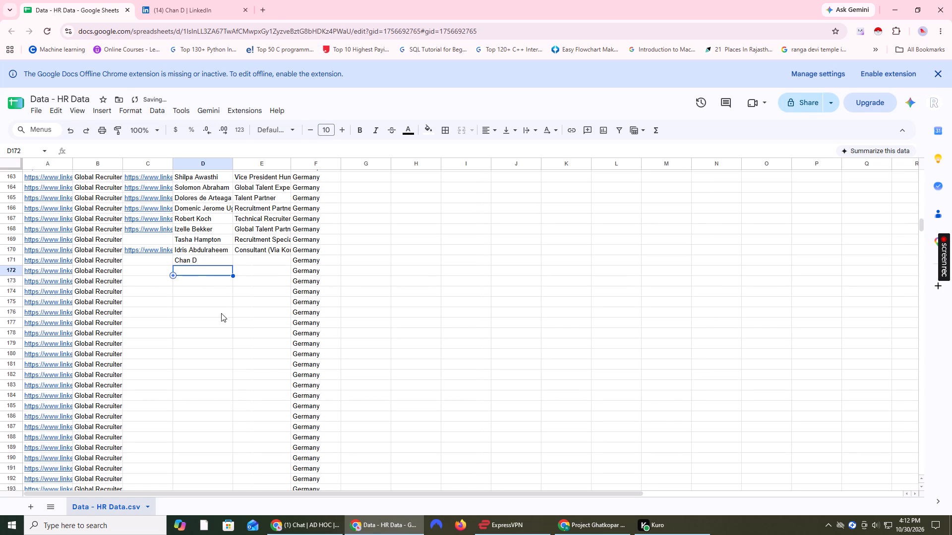
# Open the Astreya company page from the top entry in the Experience section of the LinkedIn profile for row 171.
pyautogui.click(205, 0)
pyautogui.scroll(-10, 297, 270)
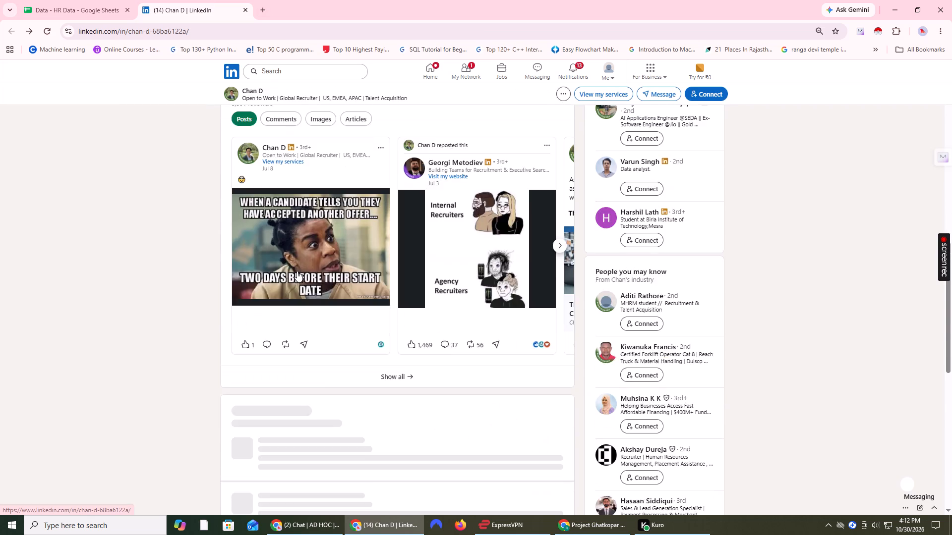
pyautogui.scroll(-4, 297, 271)
pyautogui.scroll(1, 297, 271)
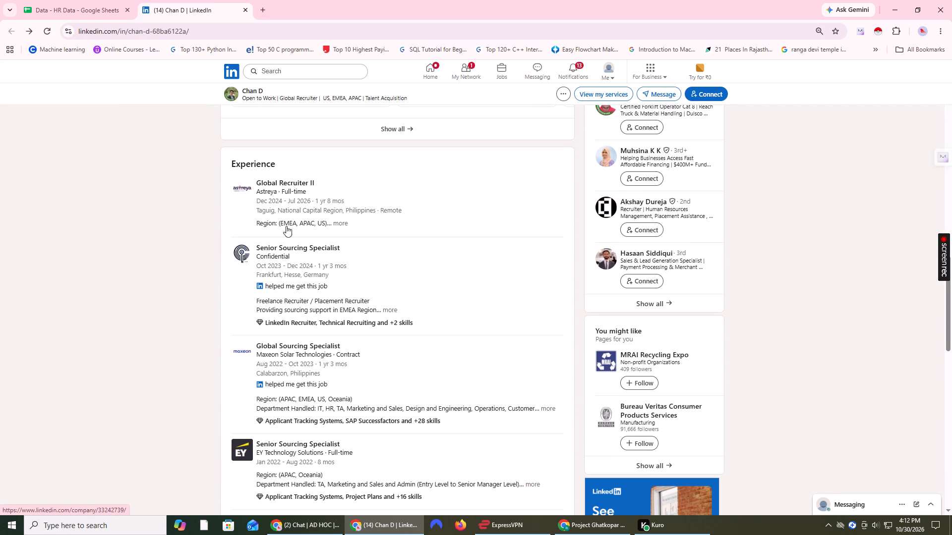
pyautogui.keyDown('ctrl'); pyautogui.click(241, 190); pyautogui.keyUp('ctrl')
# Copy the job title "Global Recruiter II" from the profile's Experience section into cell E171 of the sheet.
pyautogui.moveTo(254, 181); pyautogui.dragTo(269, 181)
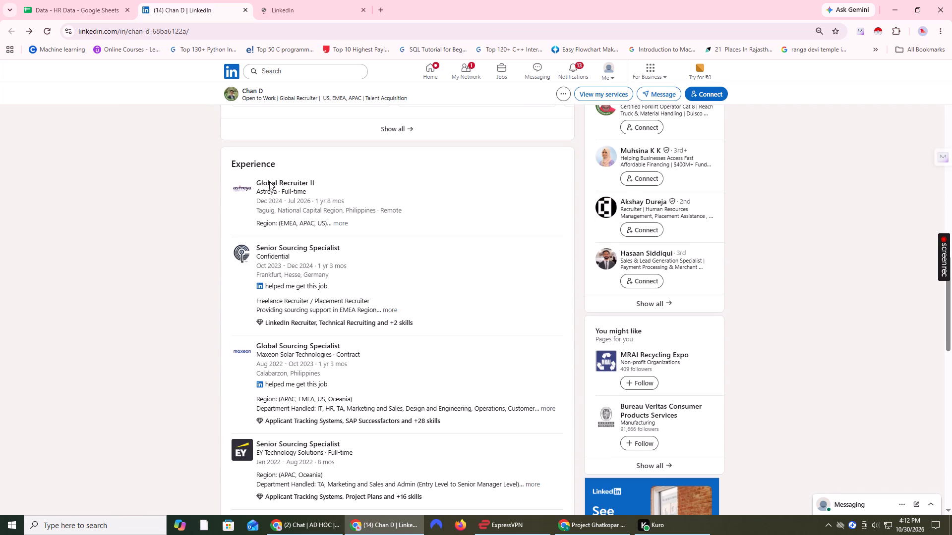
pyautogui.moveTo(269, 181); pyautogui.dragTo(315, 181)
pyautogui.hotkey('ctrl', 'c')
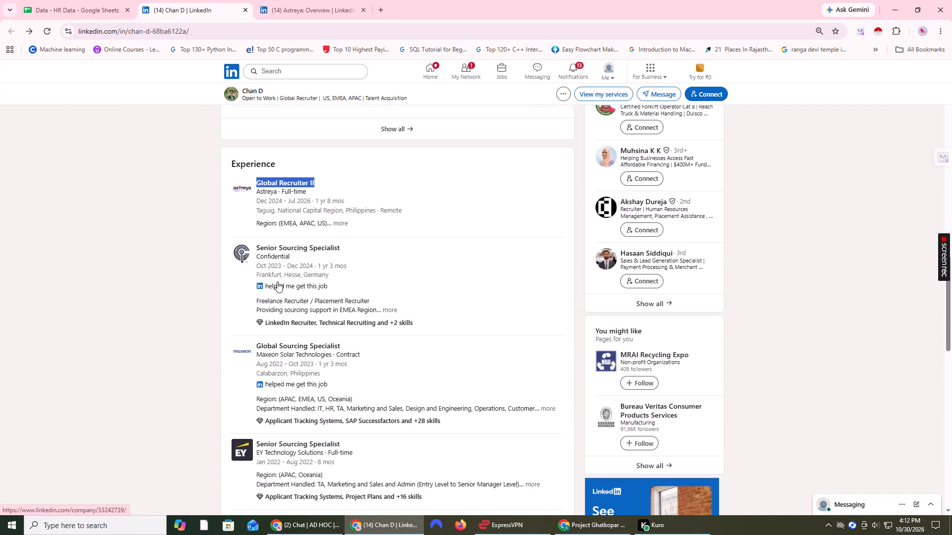
pyautogui.click(88, 0)
pyautogui.doubleClick(243, 259)
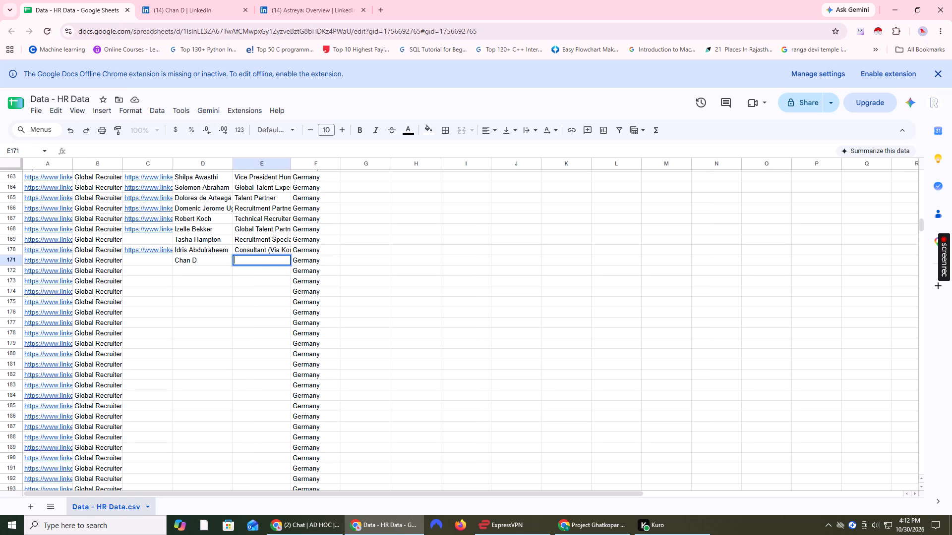
pyautogui.hotkey('ctrl', 'v')
pyautogui.press('Return')
# Copy the Astreya LinkedIn company page address into cell C171 of the sheet.
pyautogui.click(168, 0)
pyautogui.click(281, 0)
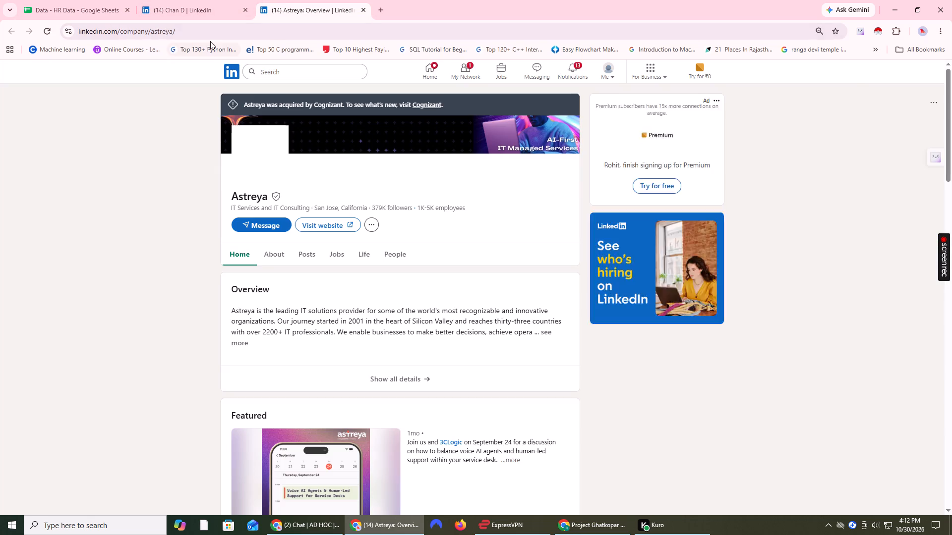
pyautogui.click(202, 30)
pyautogui.hotkey('ctrl', 'c')
pyautogui.click(75, 0)
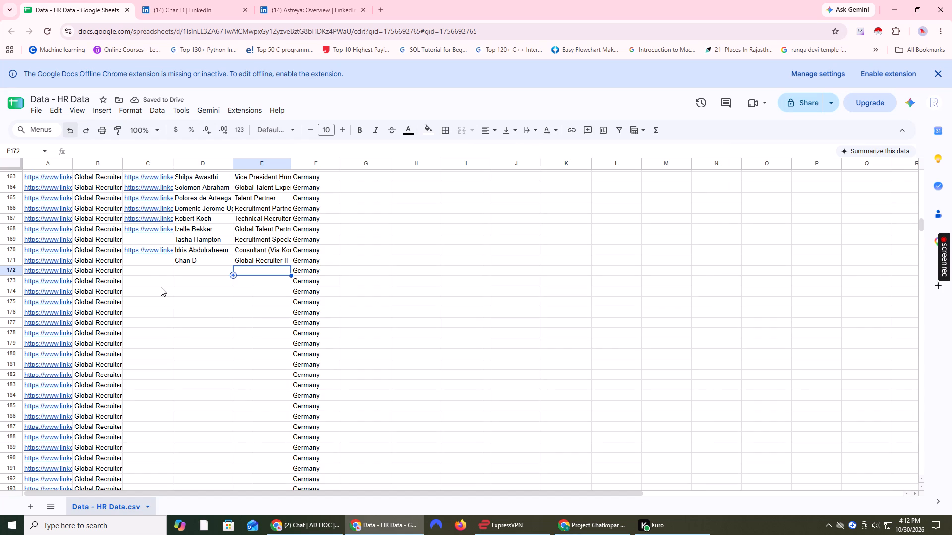
pyautogui.doubleClick(144, 264)
pyautogui.hotkey('ctrl', 'v')
pyautogui.hotkey('ctrl', 'Return')
pyautogui.click(148, 305)
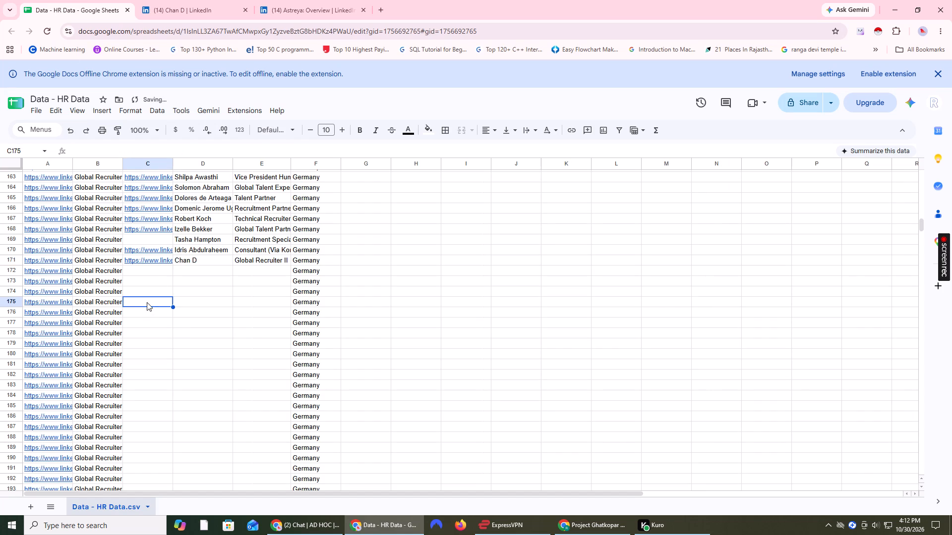
# Open the LinkedIn profile linked in cell A172 and close the previous profile and the Astreya page.
pyautogui.click(57, 269)
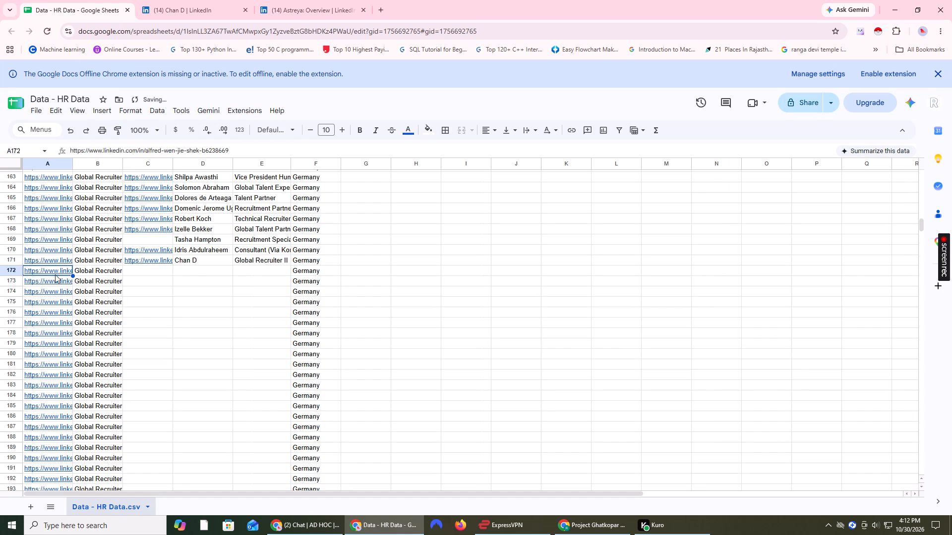
pyautogui.doubleClick(54, 270)
pyautogui.click(60, 288)
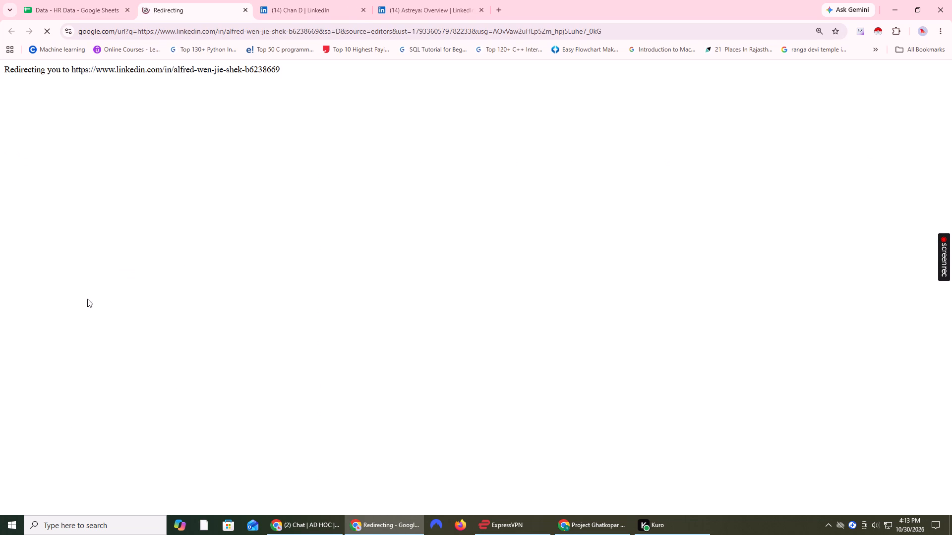
pyautogui.click(359, 11)
pyautogui.click(361, 10)
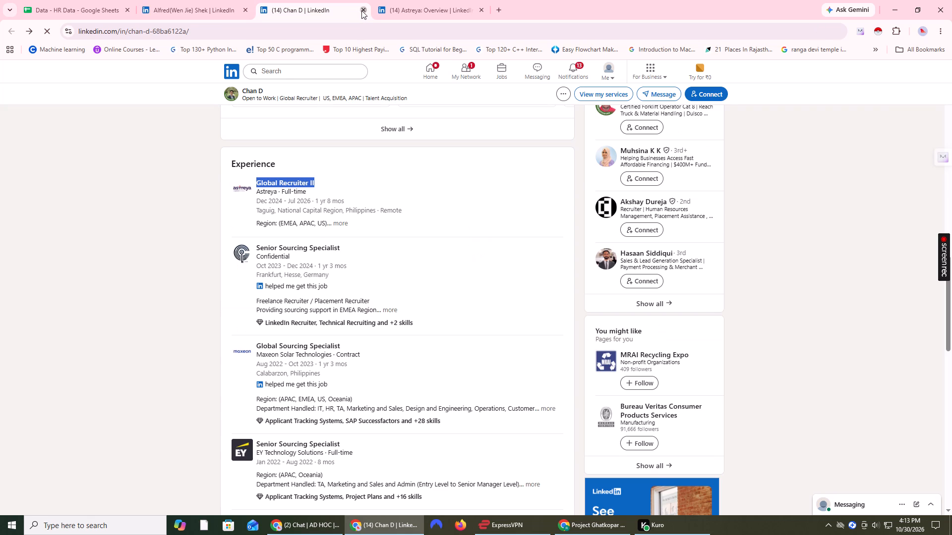
pyautogui.click(361, 10)
# Copy the person's name from the LinkedIn profile into cell D172 of the sheet.
pyautogui.moveTo(224, 227); pyautogui.dragTo(264, 227)
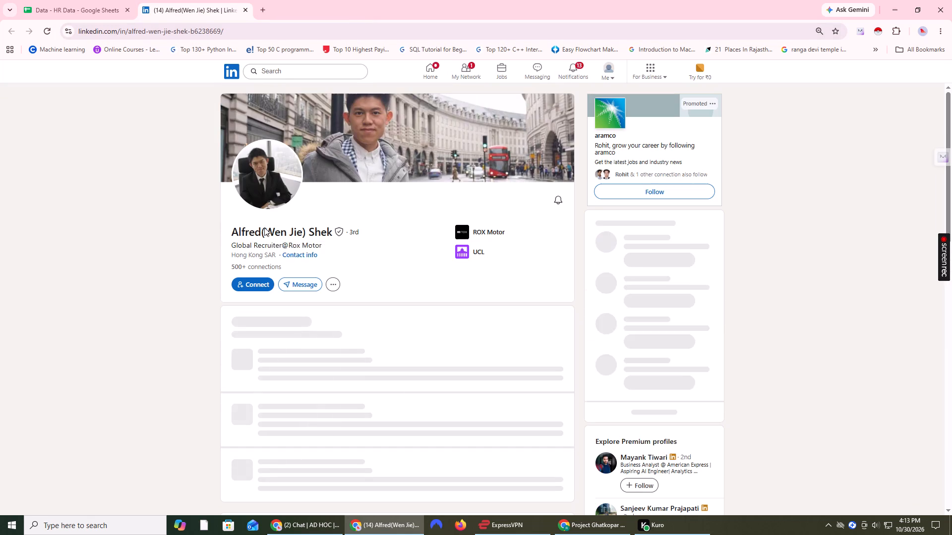
pyautogui.moveTo(264, 227); pyautogui.dragTo(331, 224)
pyautogui.hotkey('ctrl', 'c')
pyautogui.click(132, 238)
pyautogui.click(74, 0)
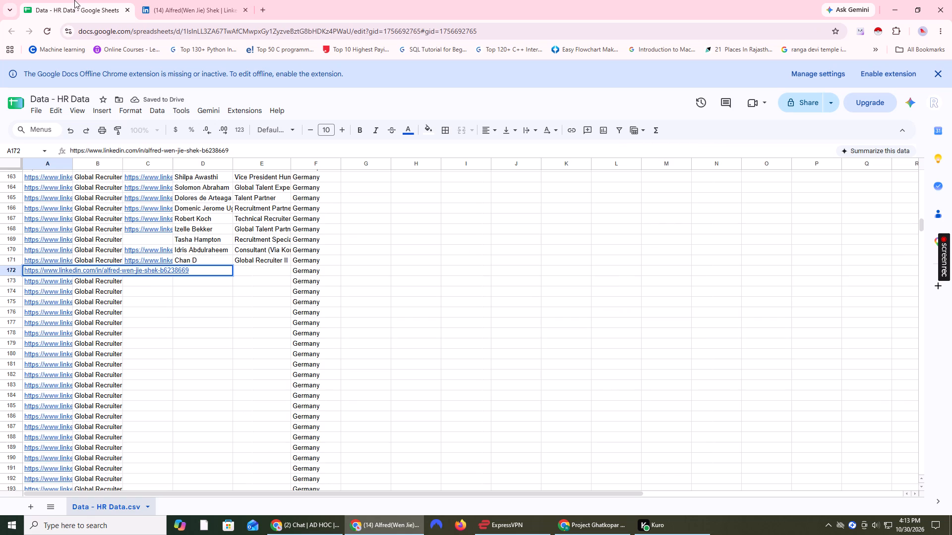
pyautogui.click(200, 333)
pyautogui.doubleClick(187, 268)
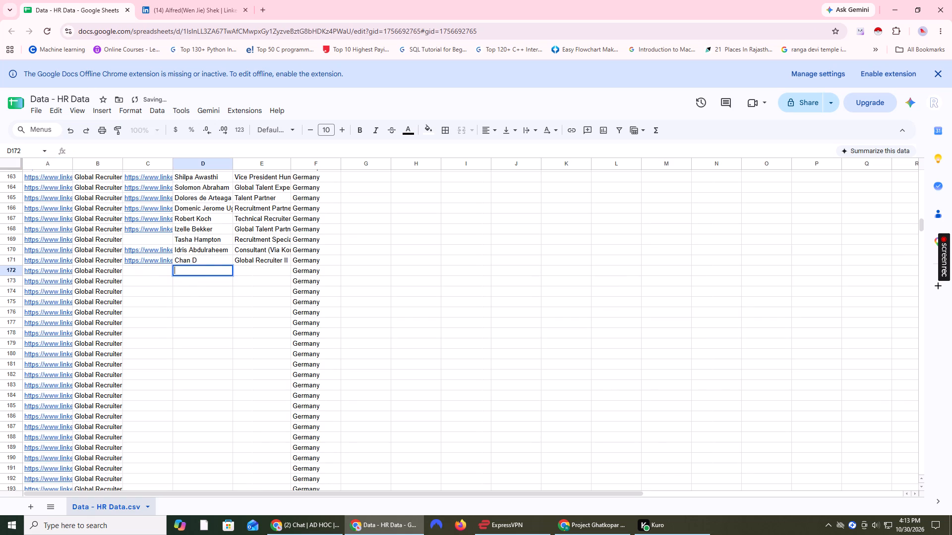
pyautogui.hotkey('ctrl', 'v')
pyautogui.press('Return')
pyautogui.click(170, 331)
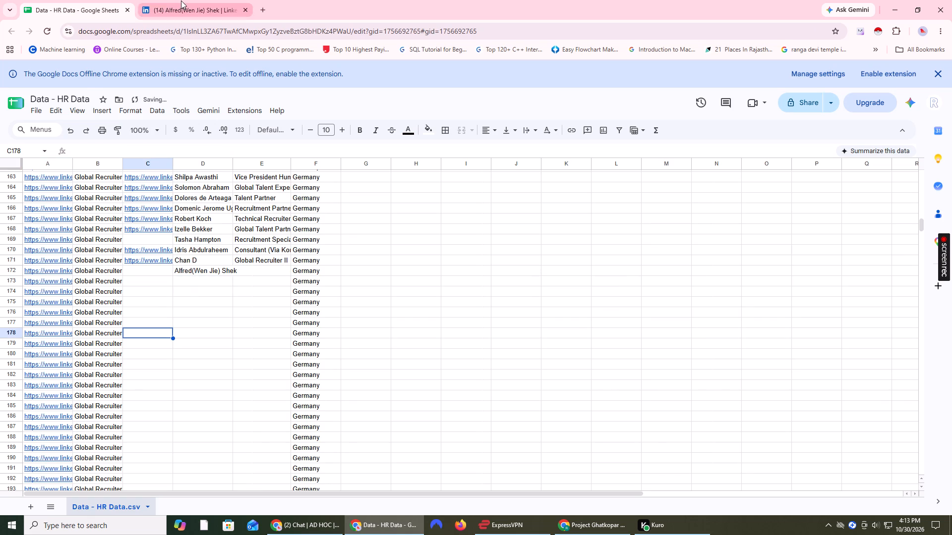
# Open the ROX Motor company page from the current position in the profile's Experience section.
pyautogui.click(182, 0)
pyautogui.scroll(-10, 306, 272)
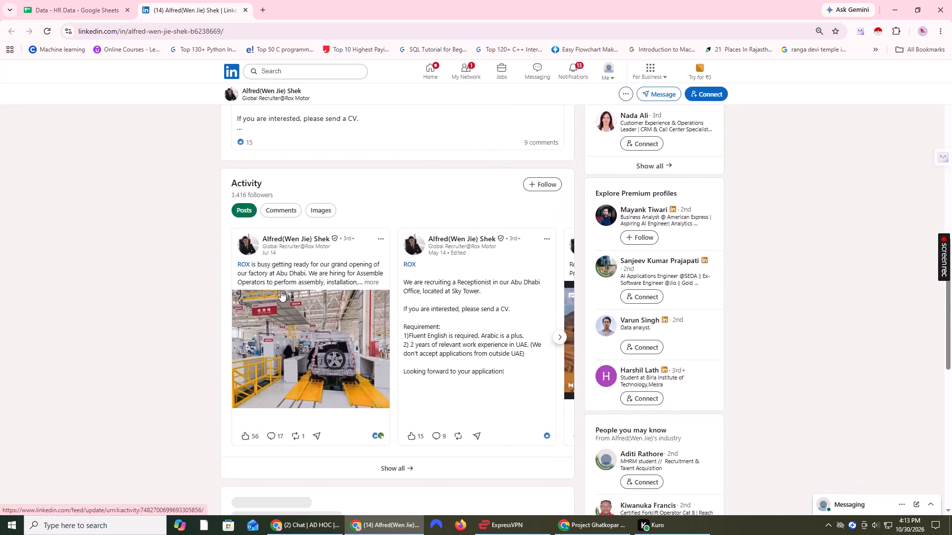
pyautogui.scroll(-8, 281, 291)
pyautogui.scroll(3, 281, 291)
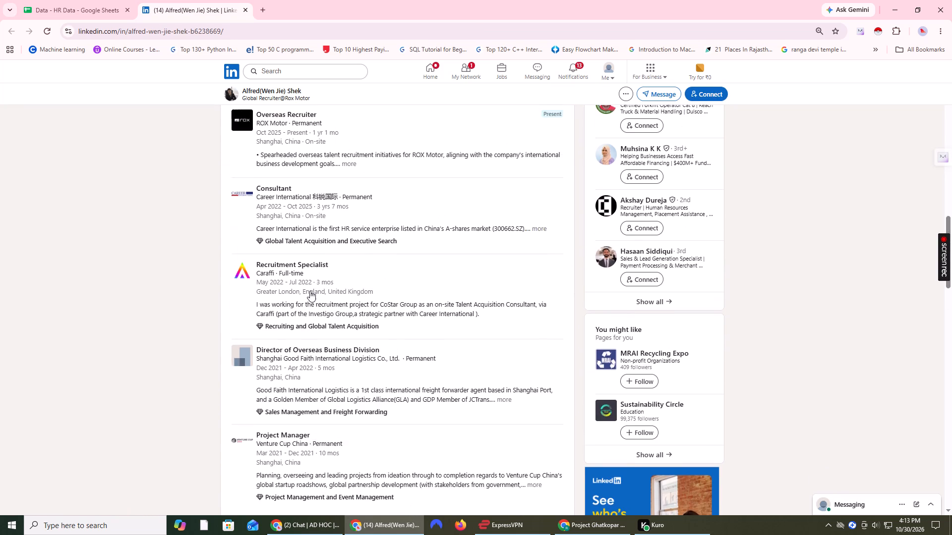
pyautogui.scroll(2, 310, 291)
pyautogui.keyDown('ctrl'); pyautogui.click(243, 223); pyautogui.keyUp('ctrl')
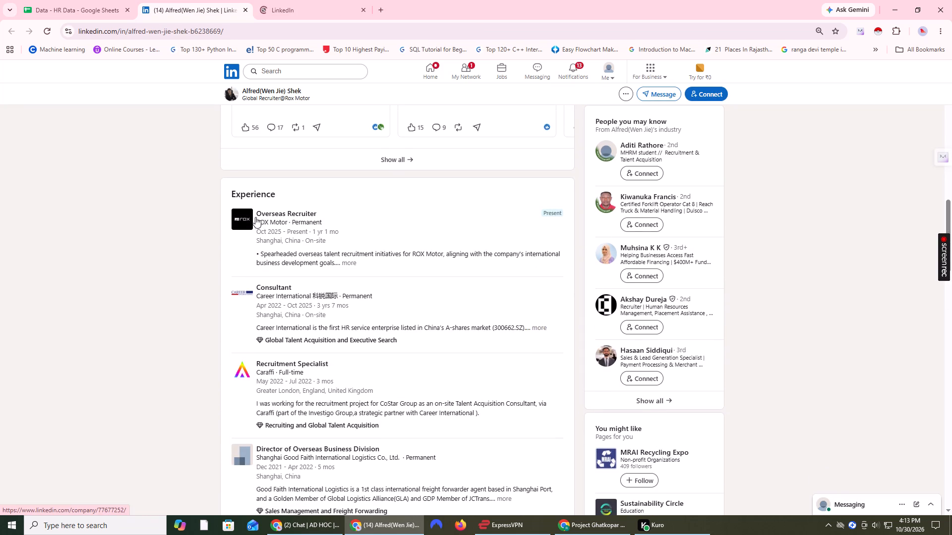
# Copy the job title "Overseas Recruiter" from the profile's Experience section into cell E172 of the sheet.
pyautogui.moveTo(253, 212); pyautogui.dragTo(324, 216)
pyautogui.hotkey('ctrl', 'c')
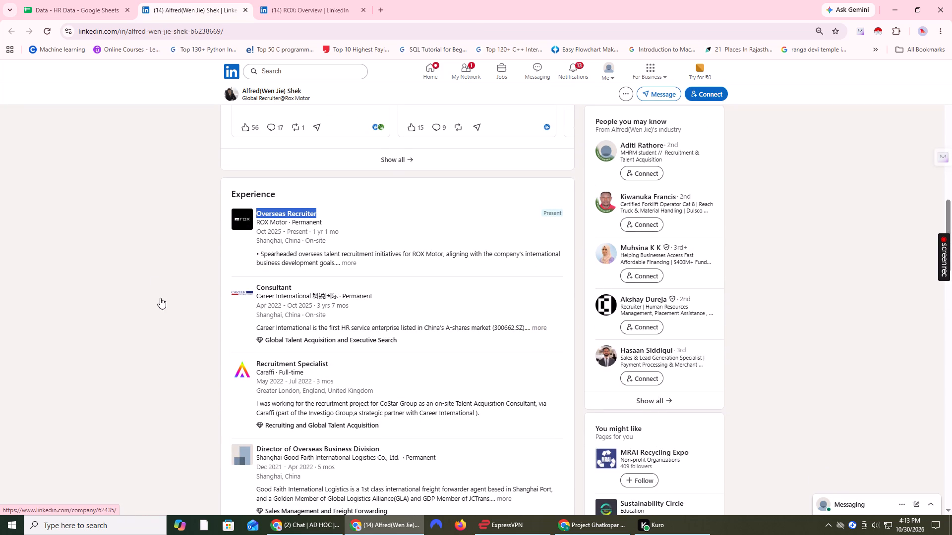
pyautogui.click(157, 278)
pyautogui.click(103, 0)
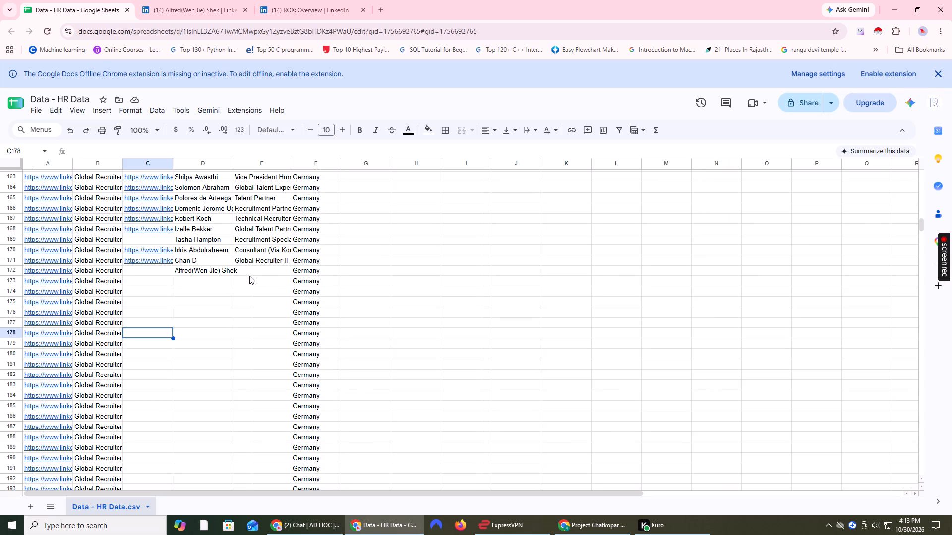
pyautogui.doubleClick(249, 272)
pyautogui.hotkey('ctrl', 'v')
pyautogui.press('Return')
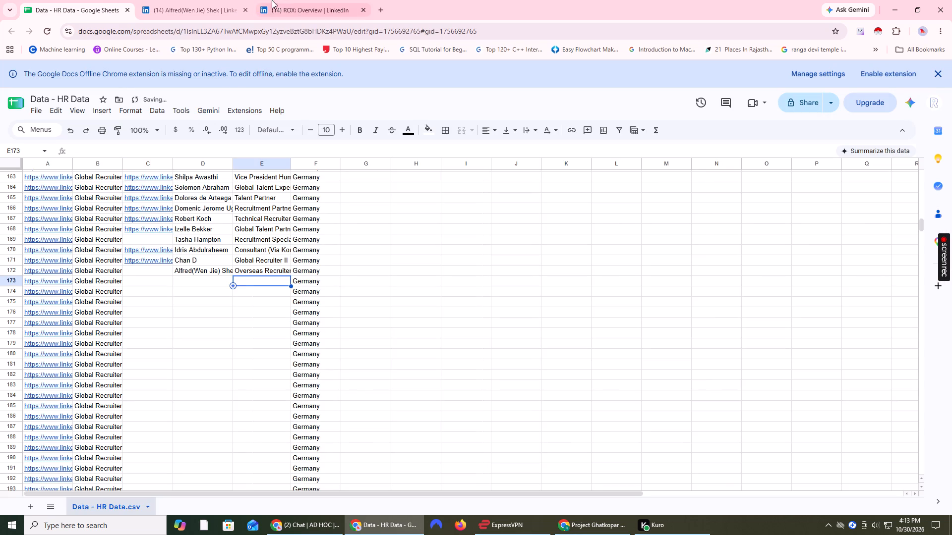
# Copy the ROX LinkedIn company page address into cell C172 of the sheet.
pyautogui.click(293, 0)
pyautogui.click(278, 31)
pyautogui.hotkey('ctrl', 'c')
pyautogui.click(106, 0)
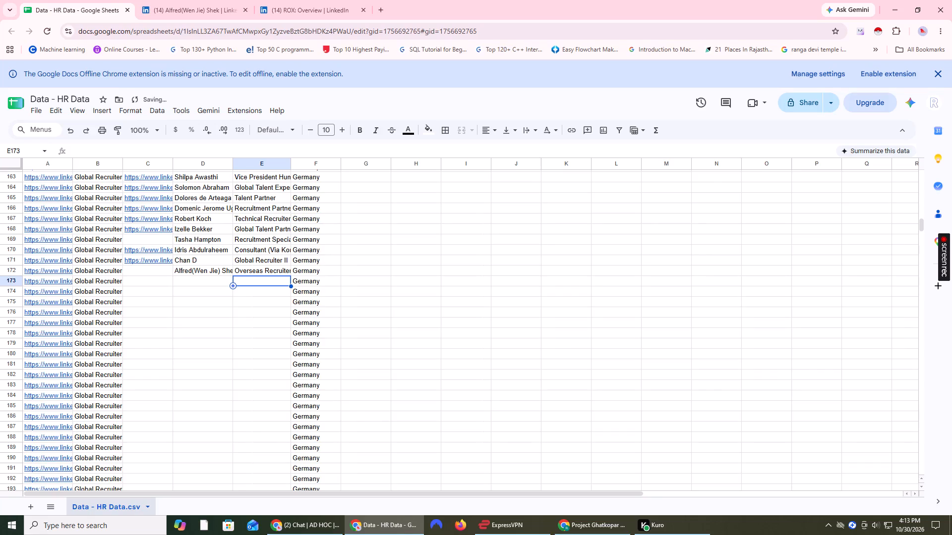
pyautogui.doubleClick(157, 272)
pyautogui.hotkey('ctrl', 'v')
pyautogui.press('Return')
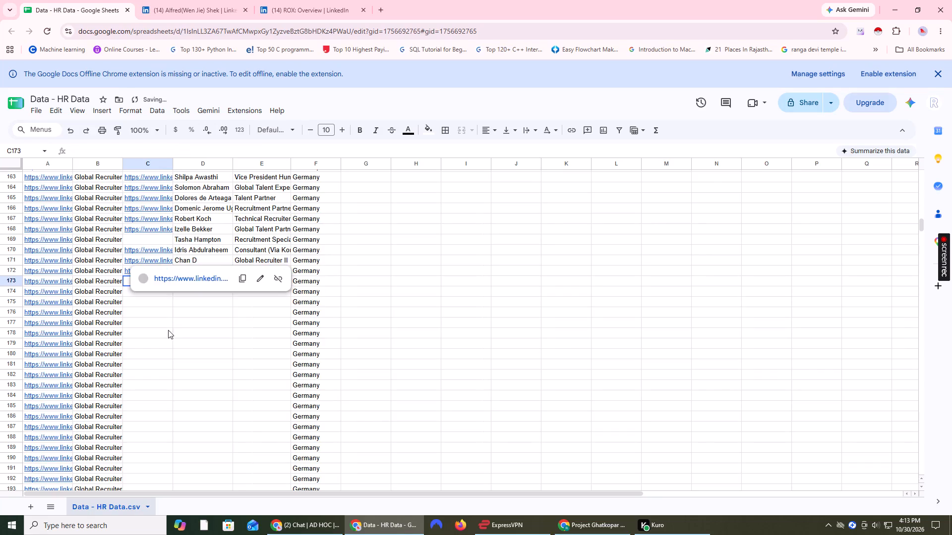
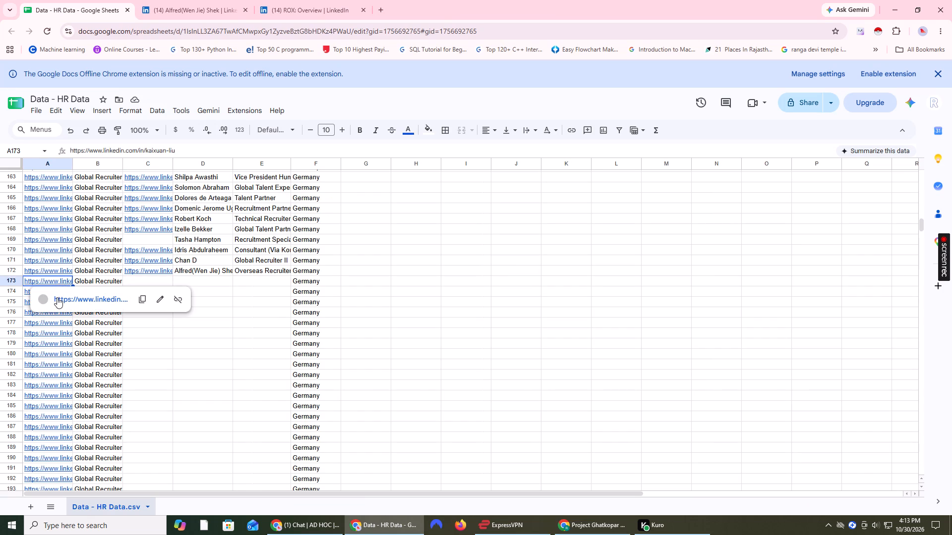
# Open the LinkedIn profile linked in cell A173 and close the previous person's profile and company pages.
pyautogui.click(58, 298)
pyautogui.click(361, 10)
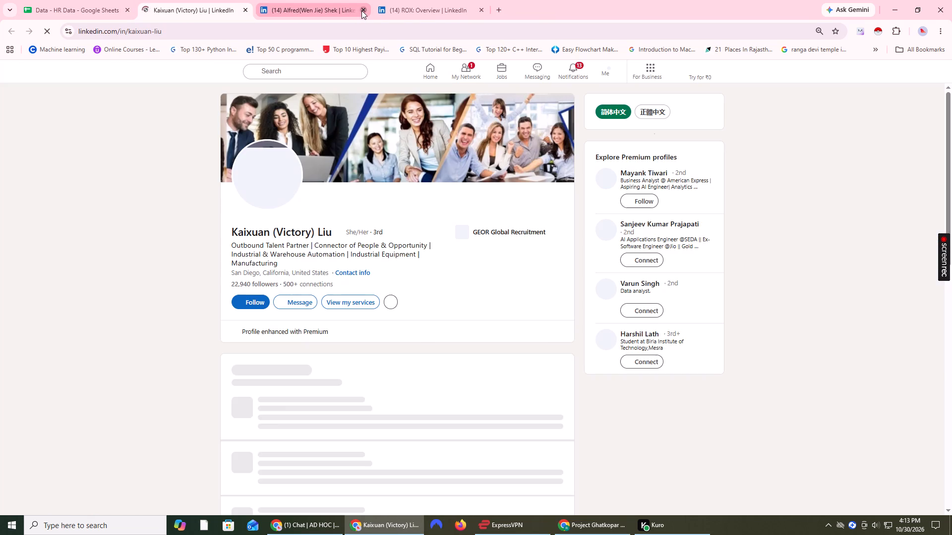
pyautogui.click(361, 10)
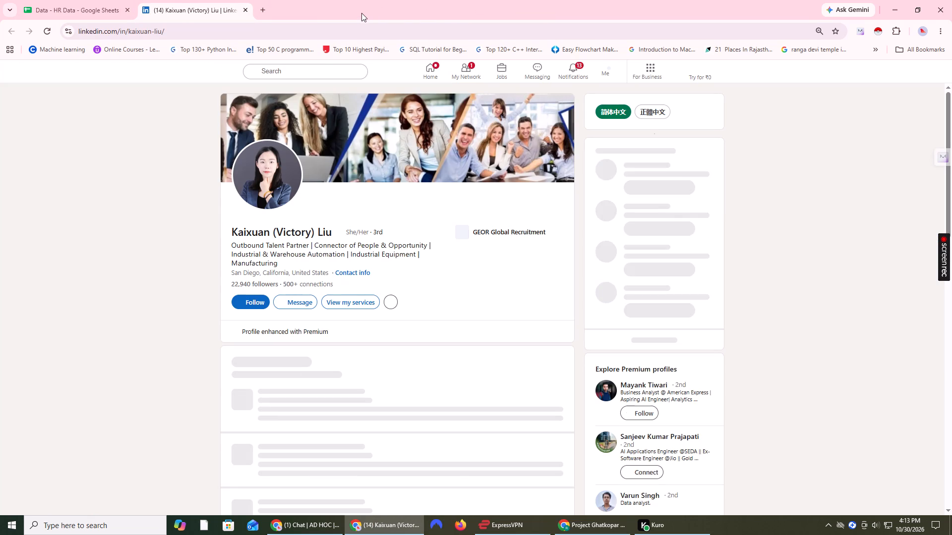
# Copy the person's full name, including the part in parentheses, from the LinkedIn profile into cell D173 of the sheet.
pyautogui.moveTo(224, 231); pyautogui.dragTo(305, 226)
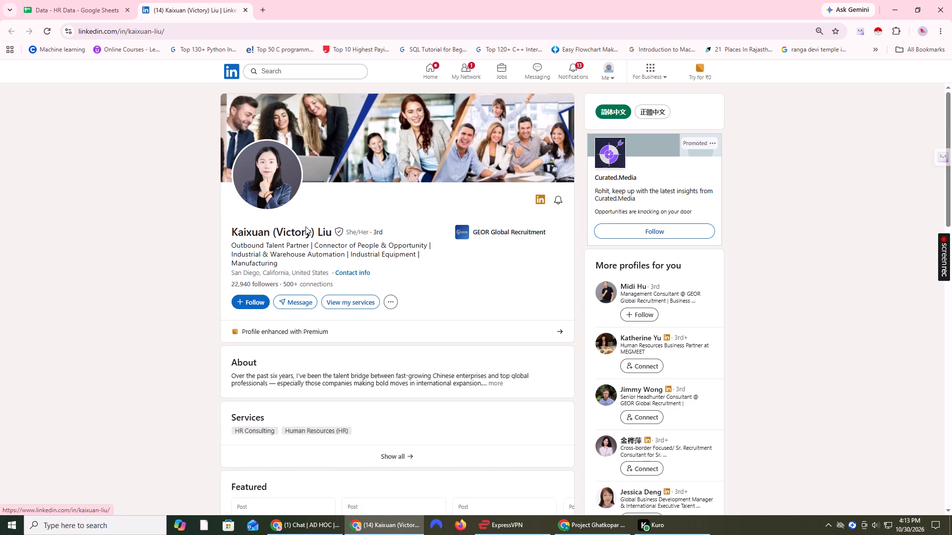
pyautogui.moveTo(305, 226); pyautogui.dragTo(332, 229)
pyautogui.hotkey('ctrl', 'c')
pyautogui.click(140, 273)
pyautogui.click(81, 11)
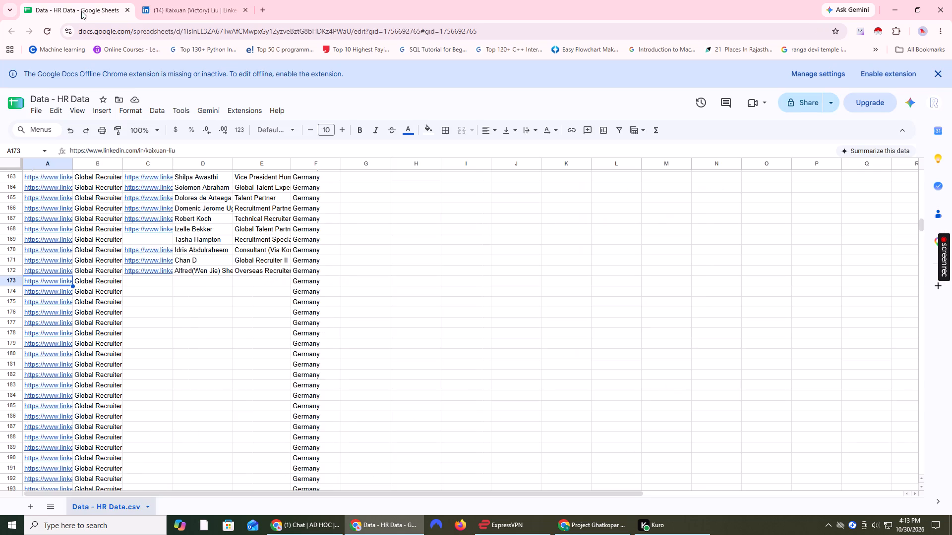
pyautogui.doubleClick(182, 280)
pyautogui.hotkey('ctrl', 'v')
pyautogui.press('Return')
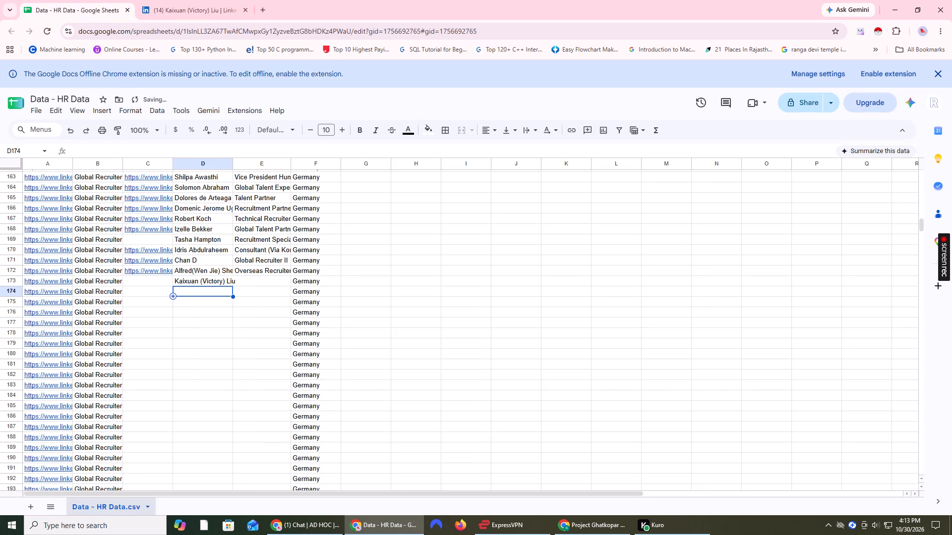
pyautogui.click(191, 333)
# Open the GEOR Global Recruitment company page from the current position in the profile's Experience section.
pyautogui.click(172, 0)
pyautogui.scroll(-3, 235, 227)
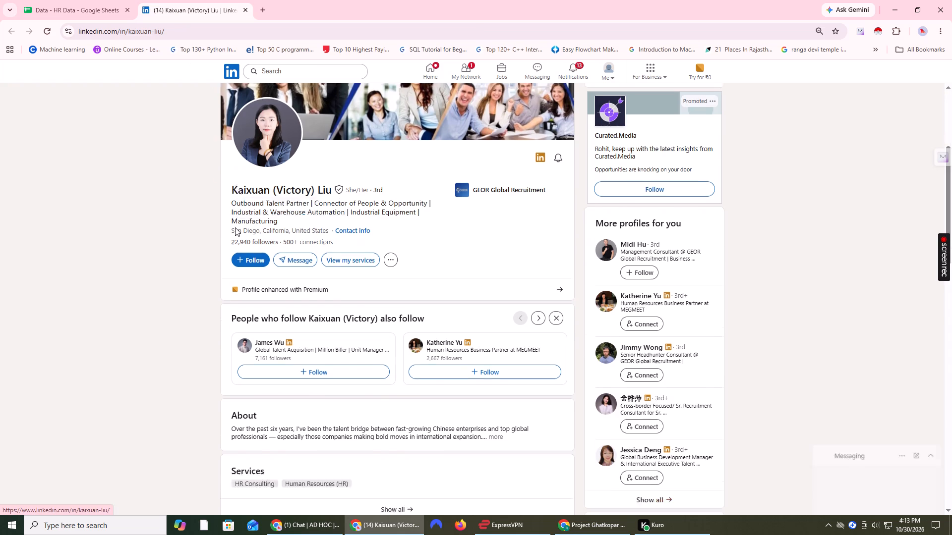
pyautogui.scroll(-18, 235, 227)
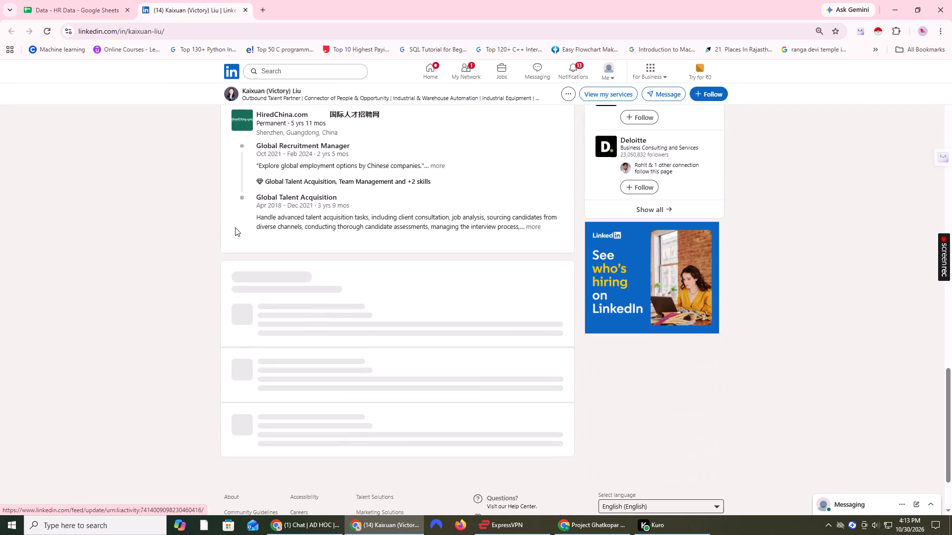
pyautogui.scroll(4, 235, 227)
pyautogui.keyDown('ctrl'); pyautogui.click(244, 246); pyautogui.keyUp('ctrl')
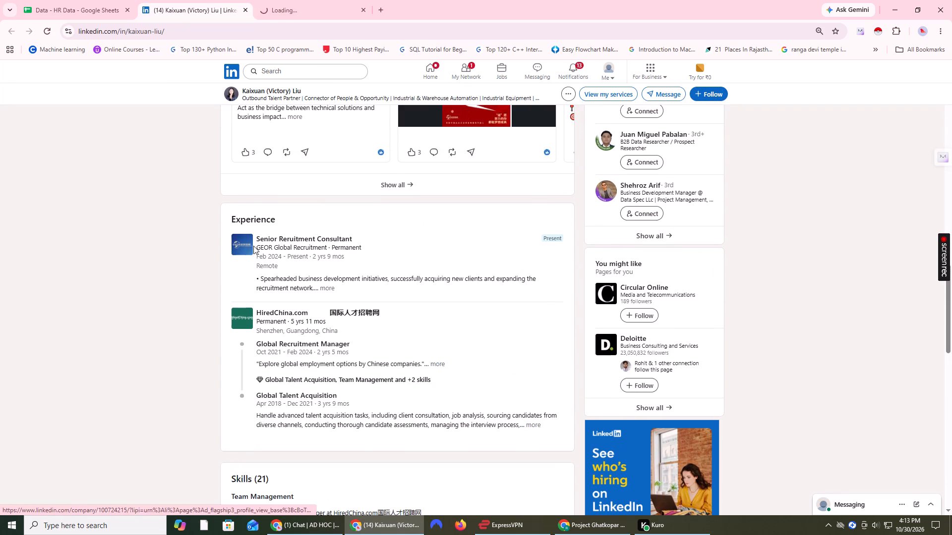
# Copy the job title "Senior Reruitment Consultant" from the profile's Experience section into cell E173 of the sheet.
pyautogui.moveTo(254, 237); pyautogui.dragTo(359, 236)
pyautogui.hotkey('ctrl', 'c')
pyautogui.click(108, 0)
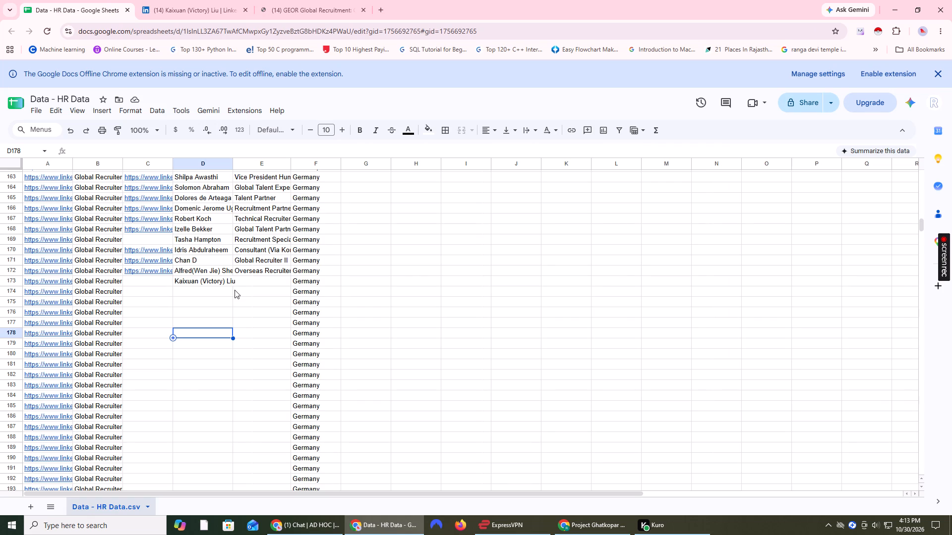
pyautogui.doubleClick(238, 284)
pyautogui.hotkey('ctrl', 'v')
pyautogui.press('Return')
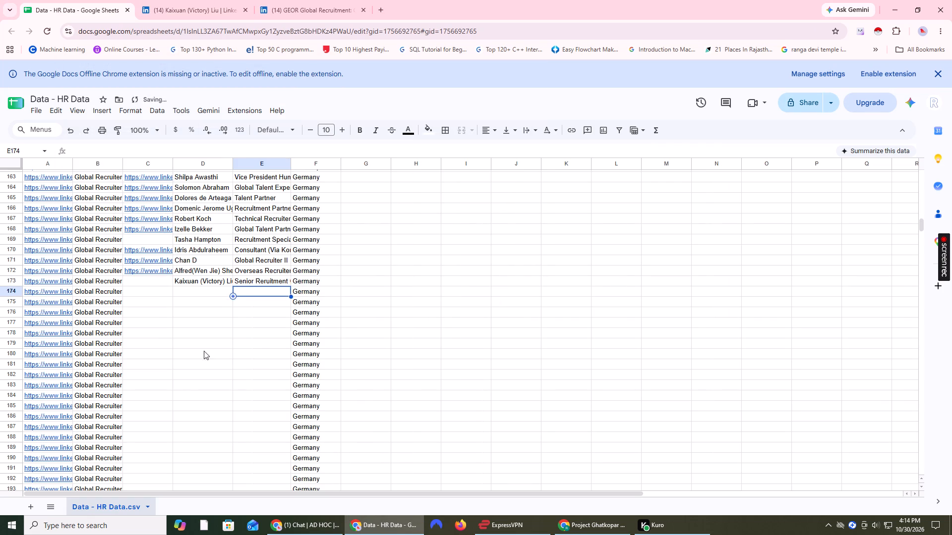
# Copy the GEOR Global Recruitment LinkedIn company page address into cell C173 of the sheet.
pyautogui.click(212, 0)
pyautogui.click(300, 0)
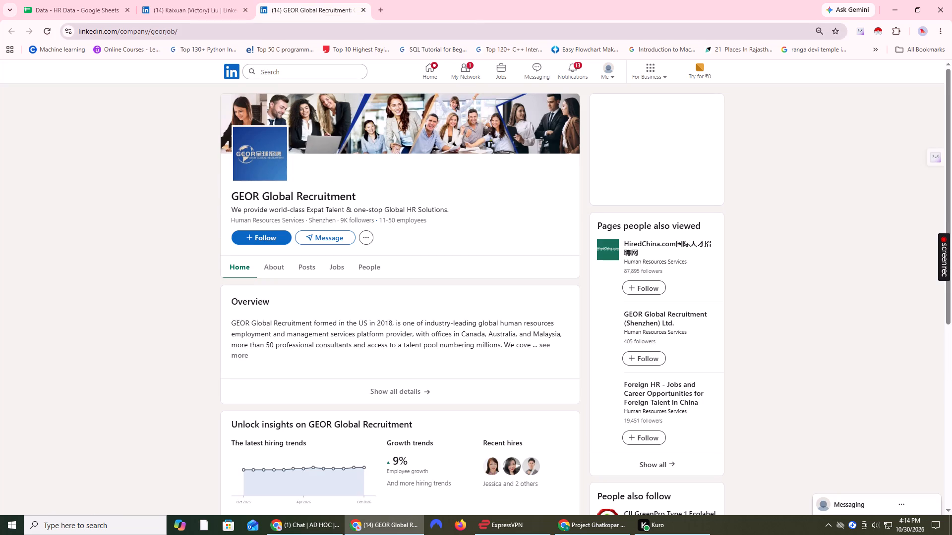
pyautogui.click(233, 31)
pyautogui.hotkey('ctrl', 'c')
pyautogui.click(82, 0)
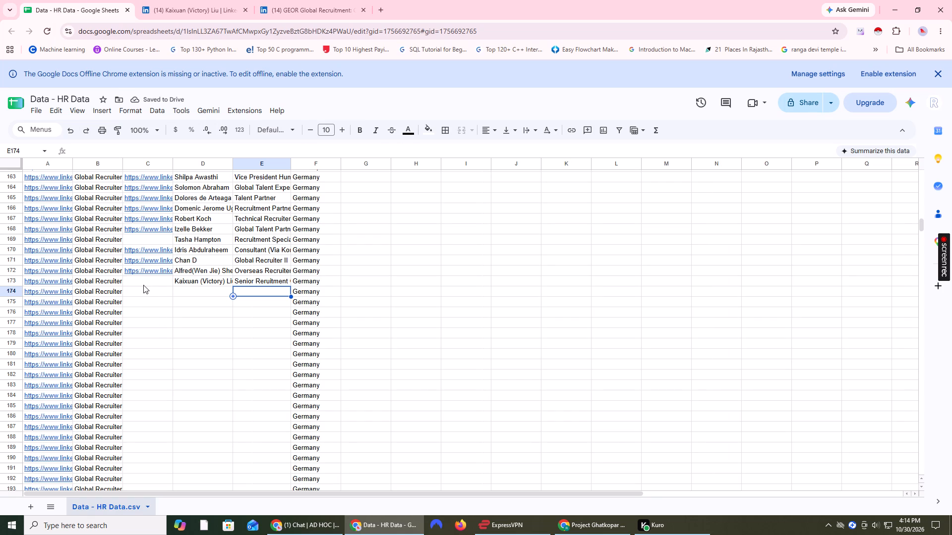
pyautogui.doubleClick(143, 283)
pyautogui.hotkey('ctrl', 'v')
pyautogui.press('Return')
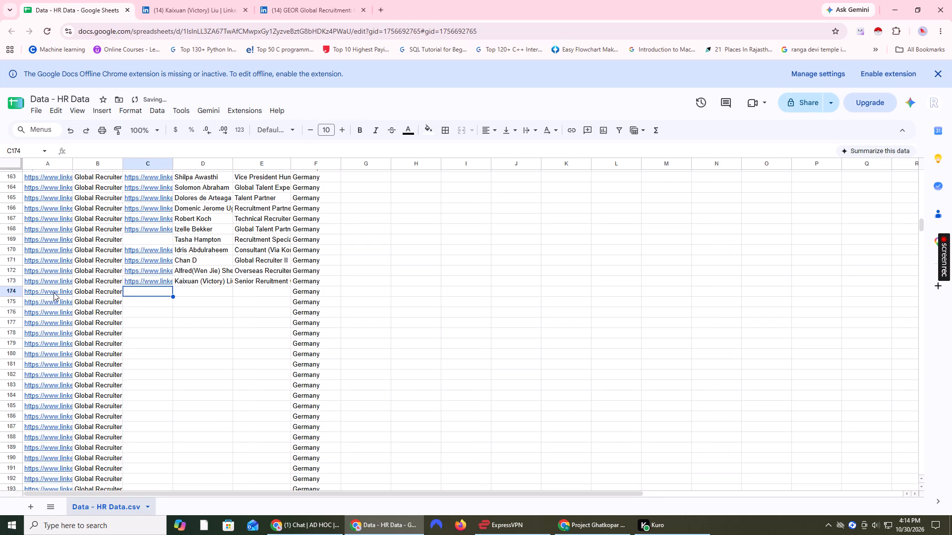
# Open the LinkedIn profile linked in cell A174 and close the previous person's profile and company pages.
pyautogui.click(54, 292)
pyautogui.click(65, 311)
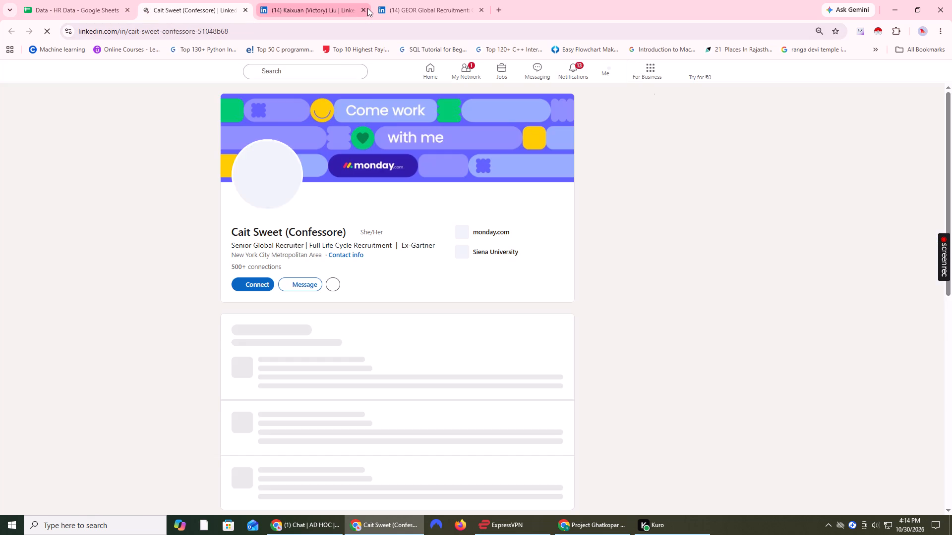
pyautogui.click(365, 8)
pyautogui.click(365, 8)
# Copy the person's name, without the part in parentheses, from the LinkedIn profile into cell D174 of the sheet.
pyautogui.moveTo(225, 232); pyautogui.dragTo(286, 224)
pyautogui.hotkey('ctrl', 'c')
pyautogui.click(143, 299)
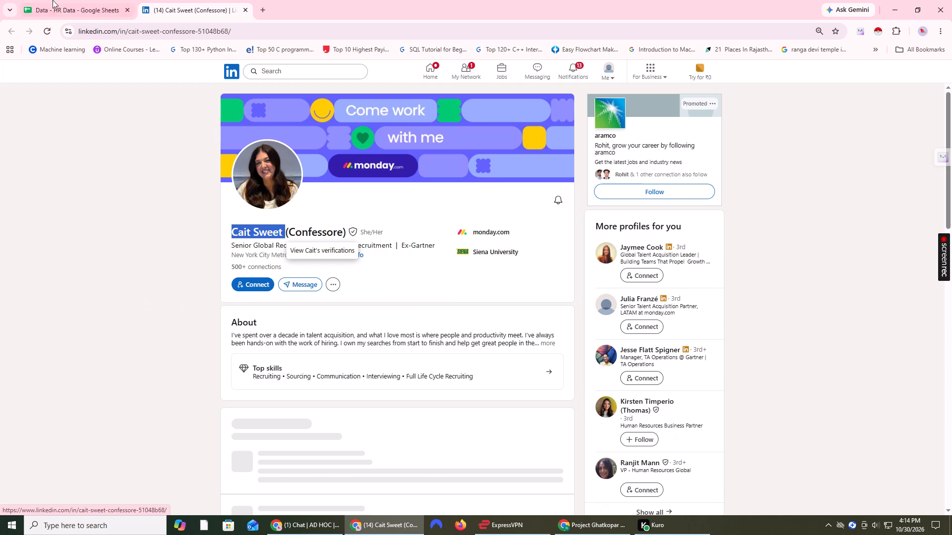
pyautogui.click(58, 0)
pyautogui.doubleClick(192, 291)
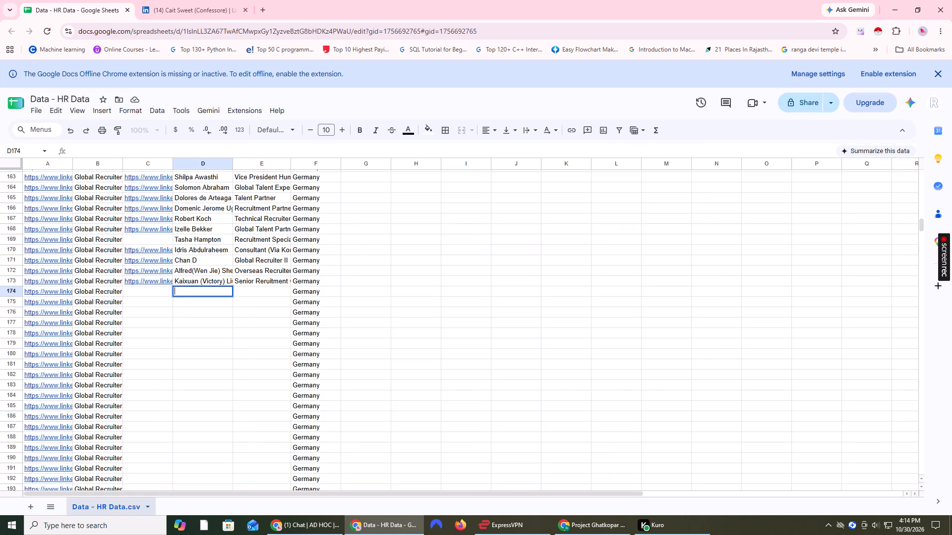
pyautogui.hotkey('ctrl', 'v')
pyautogui.press('Return')
# Open the monday.com company page from the current position in the profile's Experience section.
pyautogui.click(160, 0)
pyautogui.scroll(-2, 264, 330)
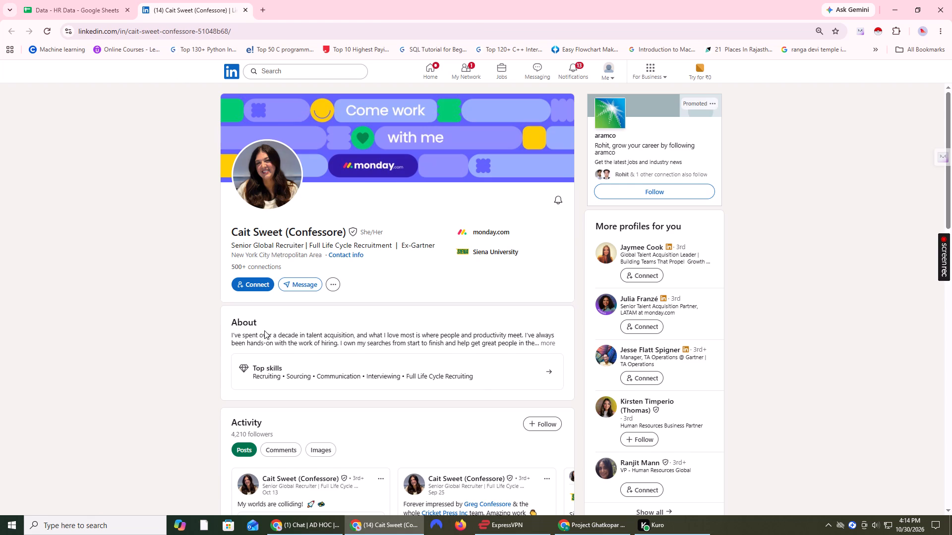
pyautogui.scroll(-10, 264, 330)
pyautogui.scroll(1, 264, 327)
pyautogui.keyDown('ctrl'); pyautogui.click(243, 219); pyautogui.keyUp('ctrl')
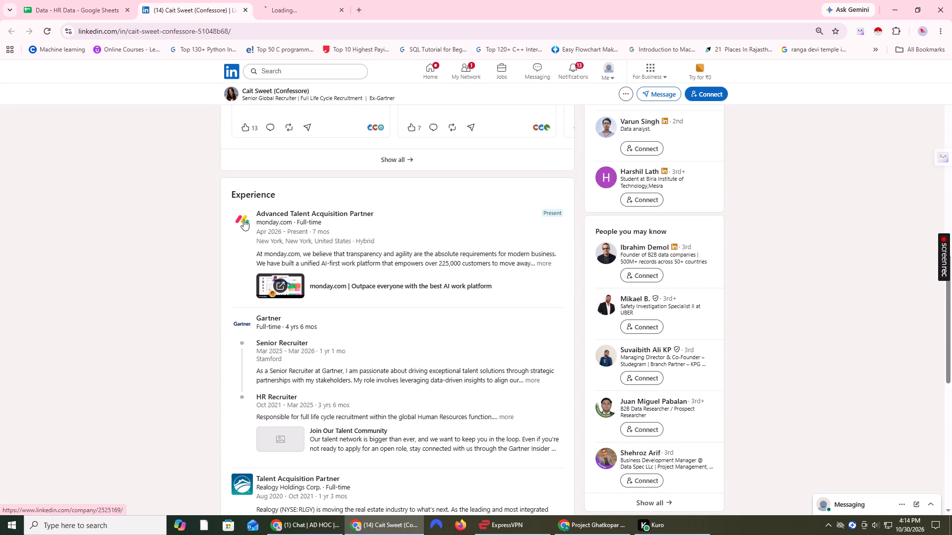
# Copy the job title "Advanced Talent Acquisition Partner" from the profile's Experience section into cell E174 of the sheet.
pyautogui.moveTo(256, 211); pyautogui.dragTo(319, 213)
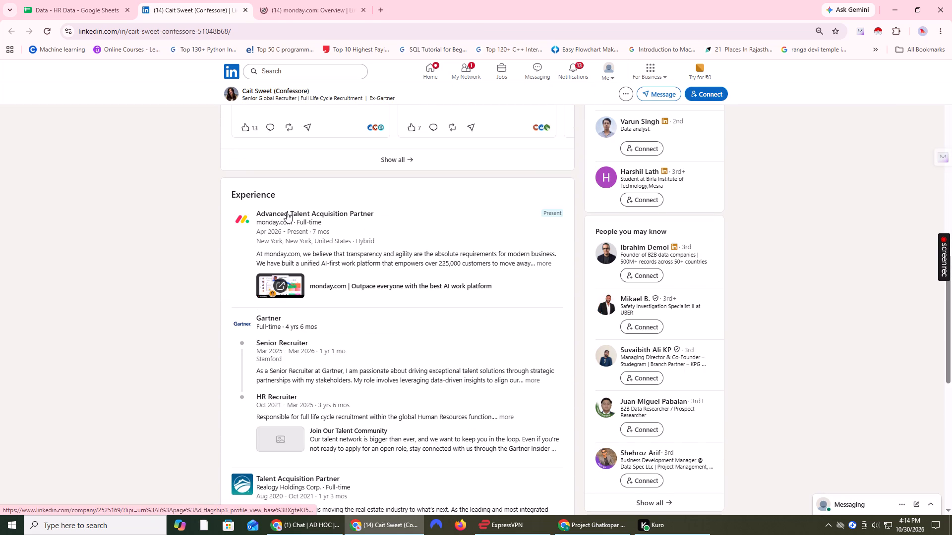
pyautogui.moveTo(255, 213); pyautogui.dragTo(370, 213)
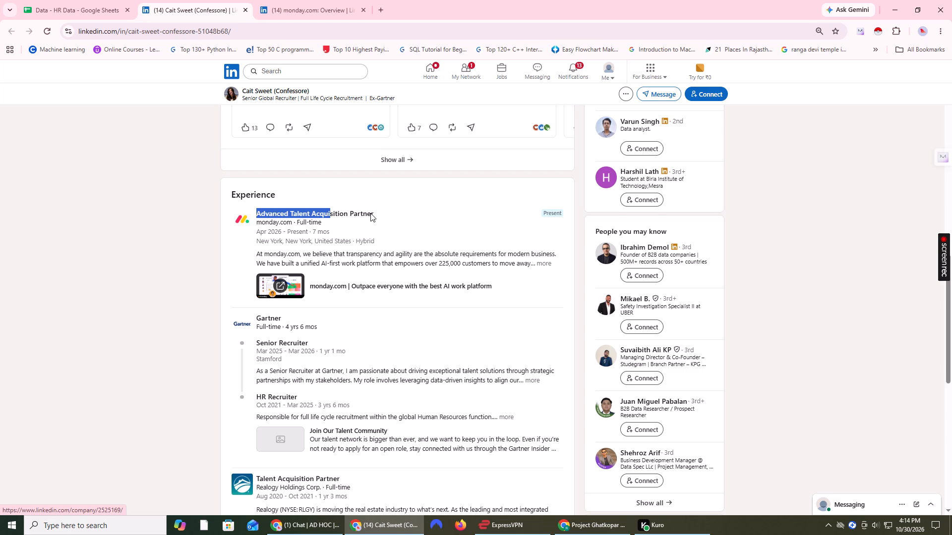
pyautogui.moveTo(370, 213); pyautogui.dragTo(379, 214)
pyautogui.hotkey('ctrl', 'c')
pyautogui.click(111, 0)
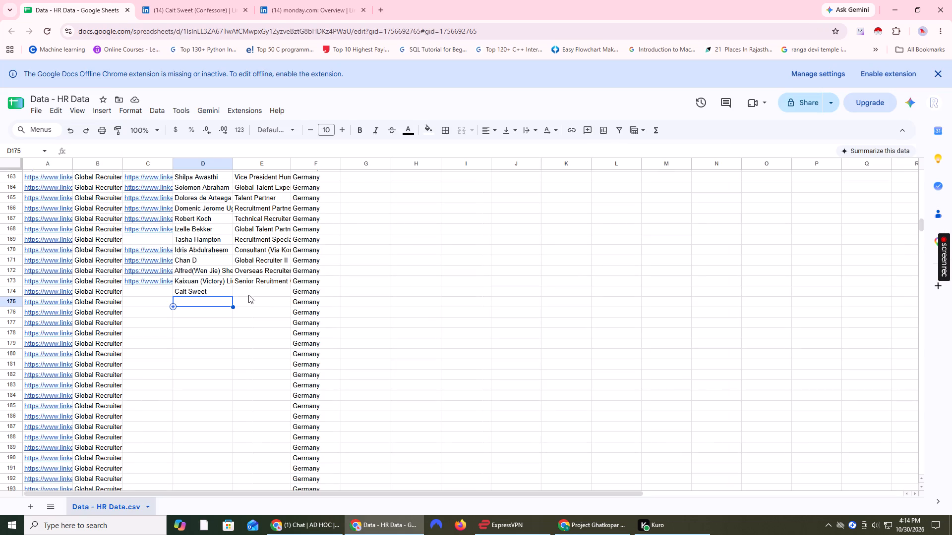
pyautogui.doubleClick(238, 290)
pyautogui.hotkey('ctrl', 'v')
pyautogui.hotkey('ctrl', 'Return')
pyautogui.click(232, 328)
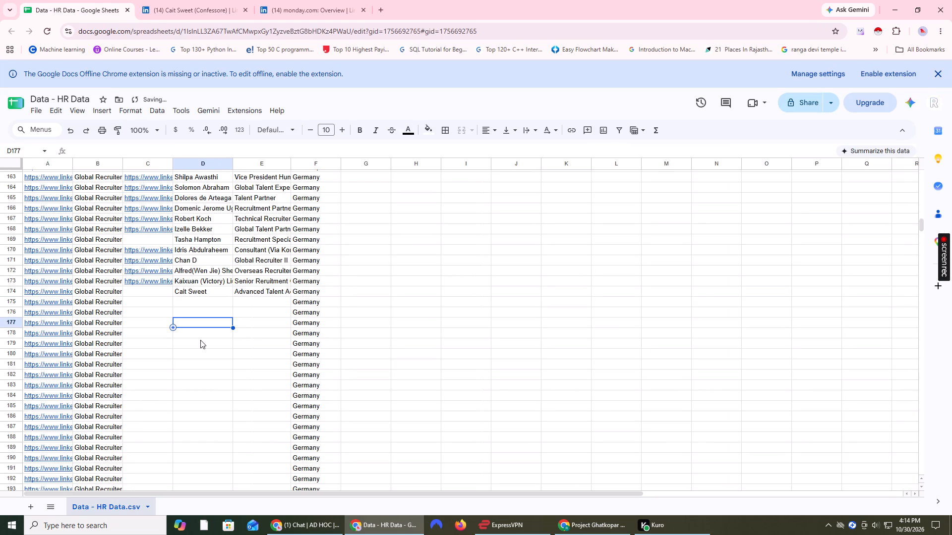
# Copy the monday.com LinkedIn company page address into cell C174 of the sheet.
pyautogui.click(317, 0)
pyautogui.click(218, 27)
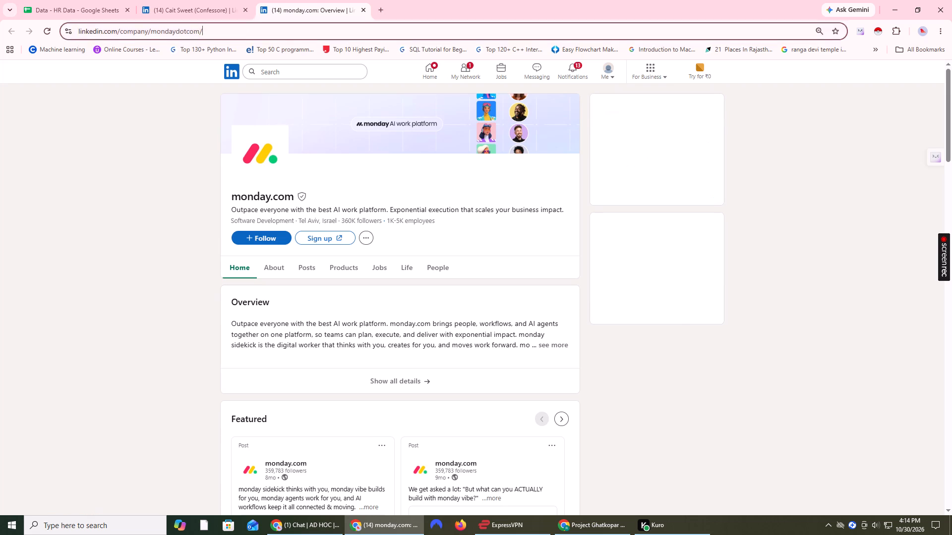
pyautogui.hotkey('ctrl', 'c')
pyautogui.click(66, 0)
pyautogui.doubleClick(153, 288)
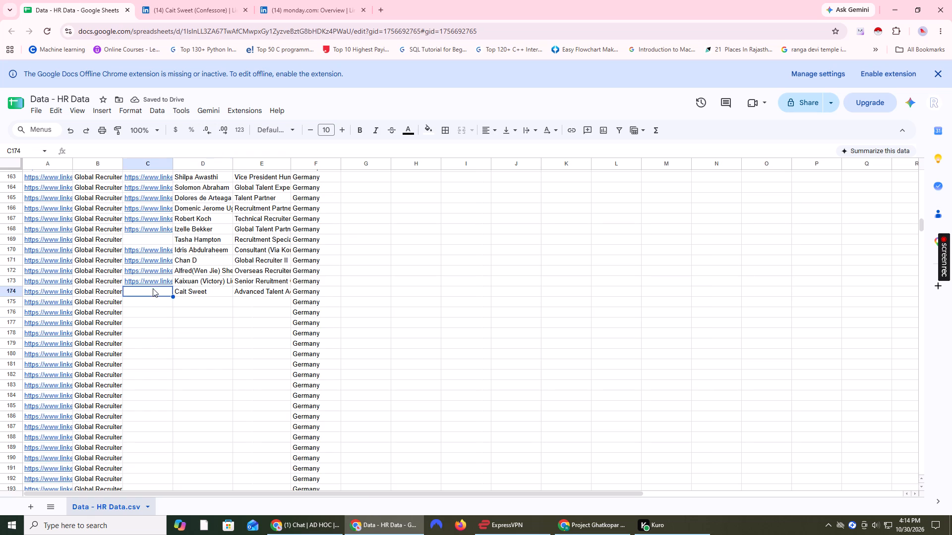
pyautogui.hotkey('ctrl', 'v')
pyautogui.press('Return')
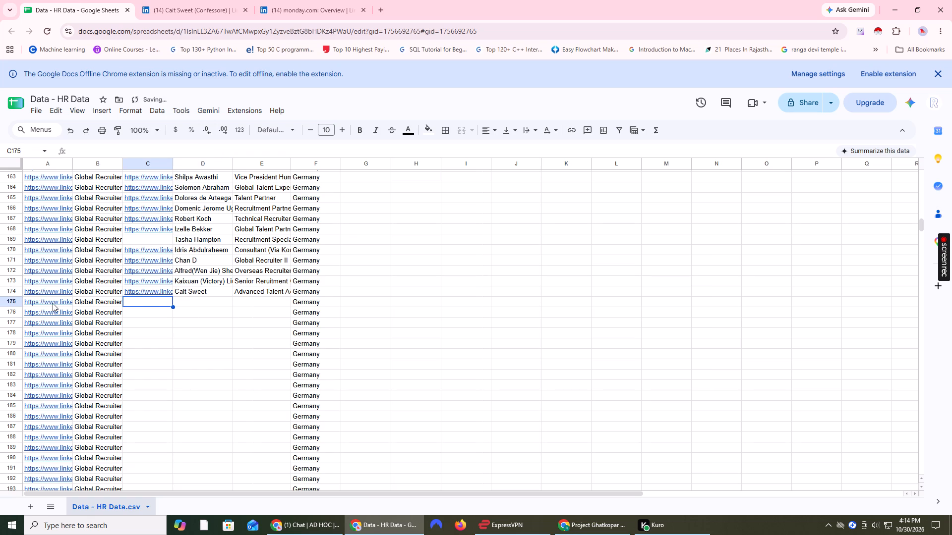
# Open the LinkedIn profile linked in cell A175 and close the previous person's profile and company pages.
pyautogui.click(53, 303)
pyautogui.click(66, 320)
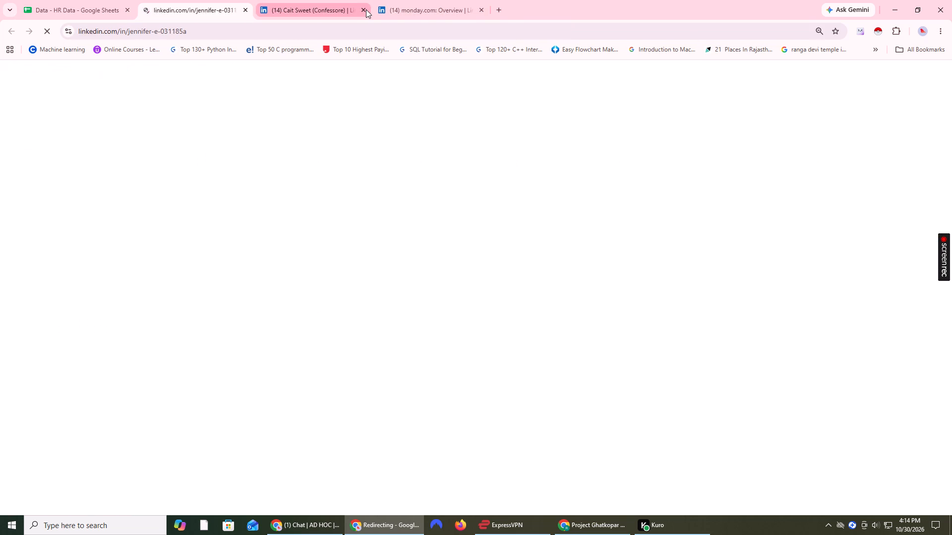
pyautogui.click(366, 9)
pyautogui.click(366, 9)
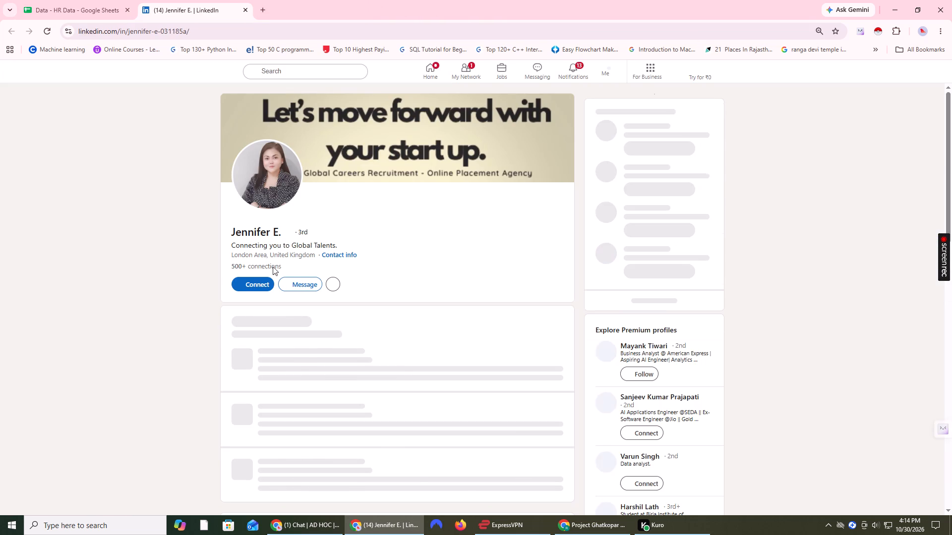
# Copy the person's name from the LinkedIn profile into cell D175 of the sheet.
pyautogui.moveTo(221, 235); pyautogui.dragTo(282, 231)
pyautogui.hotkey('ctrl', 'c')
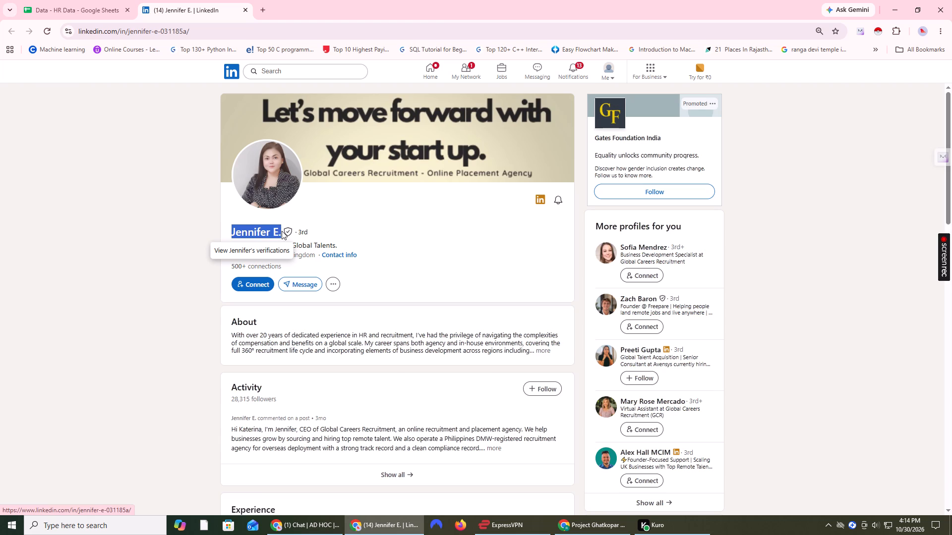
pyautogui.click(80, 0)
pyautogui.doubleClick(186, 297)
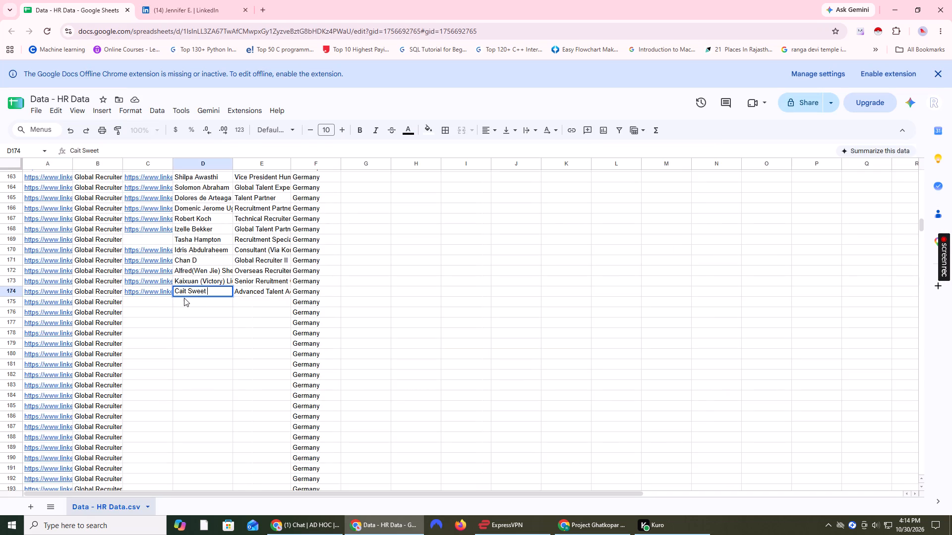
pyautogui.doubleClick(181, 303)
pyautogui.hotkey('ctrl', 'v')
pyautogui.press('Return')
# Open the Global Careers Recruitment (GCR) company page from the first current position in the profile's Experience section.
pyautogui.click(183, 0)
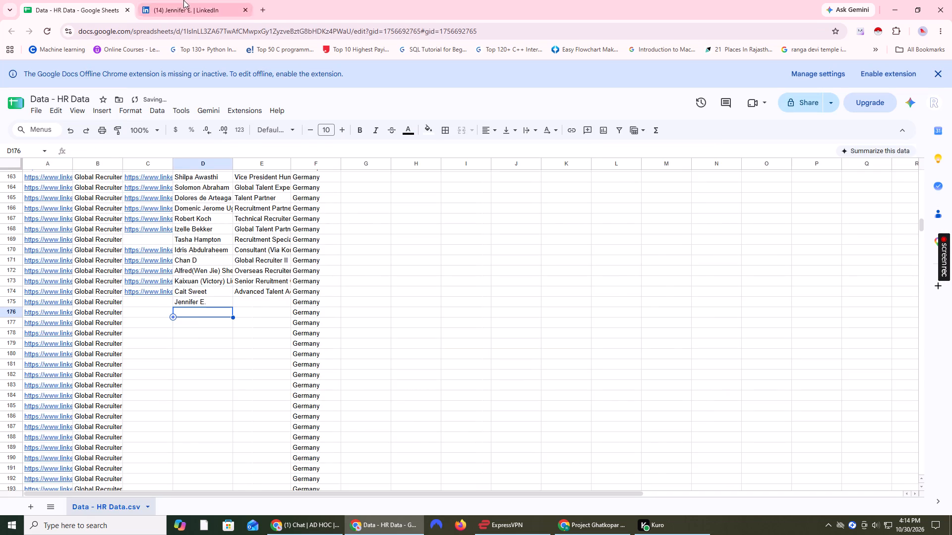
pyautogui.scroll(-10, 249, 269)
pyautogui.scroll(3, 249, 260)
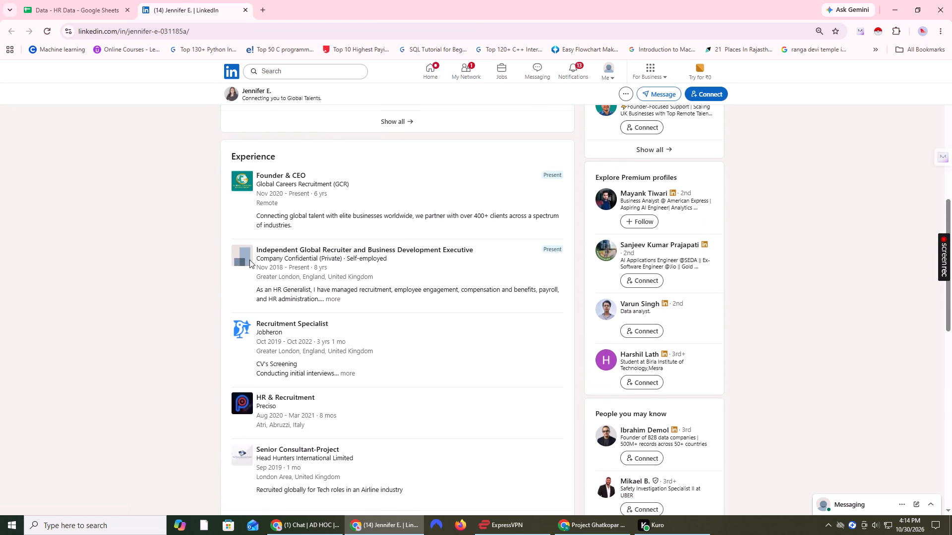
pyautogui.keyDown('ctrl'); pyautogui.click(243, 191); pyautogui.keyUp('ctrl')
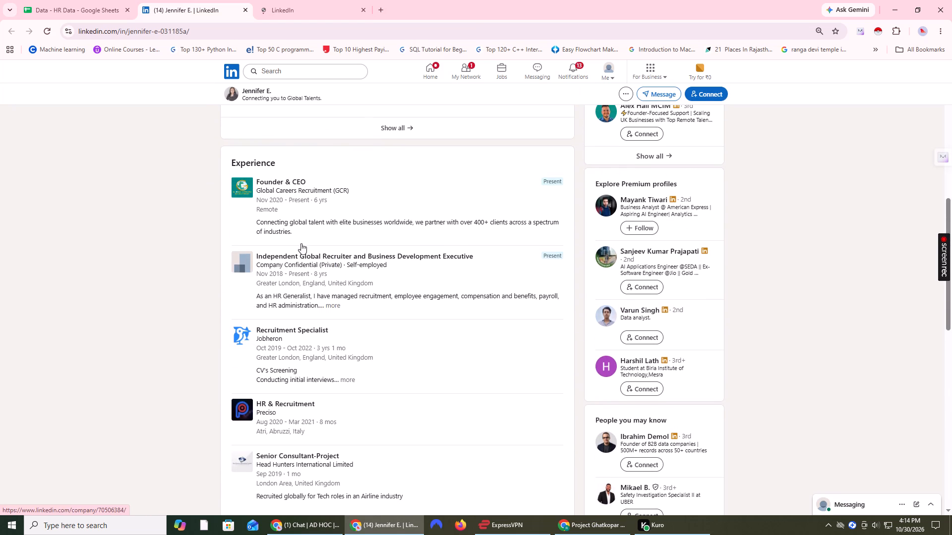
# Copy the job title Independent Global Recruiter and Business Development Executive from the profile's Experience section into cell E175 of the sheet.
pyautogui.moveTo(480, 256); pyautogui.dragTo(364, 255)
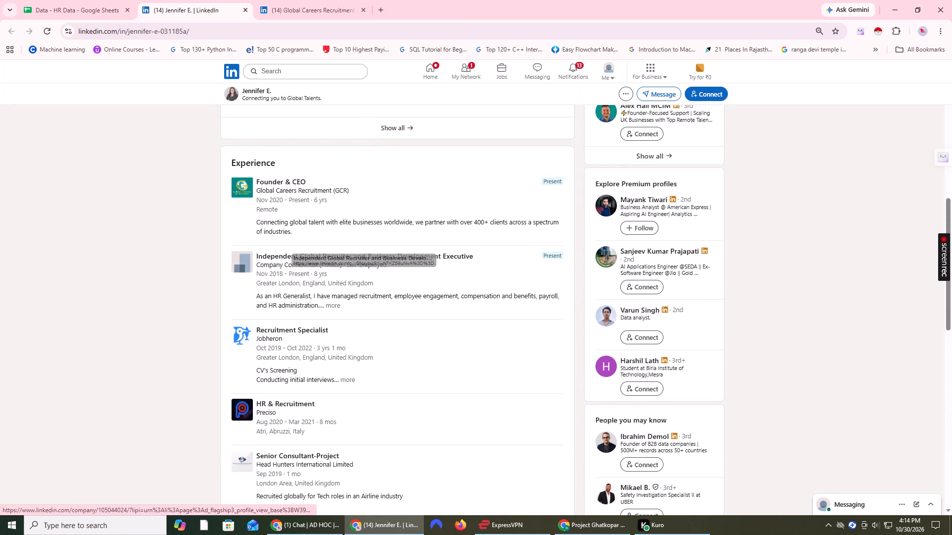
pyautogui.moveTo(364, 255); pyautogui.dragTo(340, 255)
pyautogui.moveTo(253, 255); pyautogui.dragTo(326, 254)
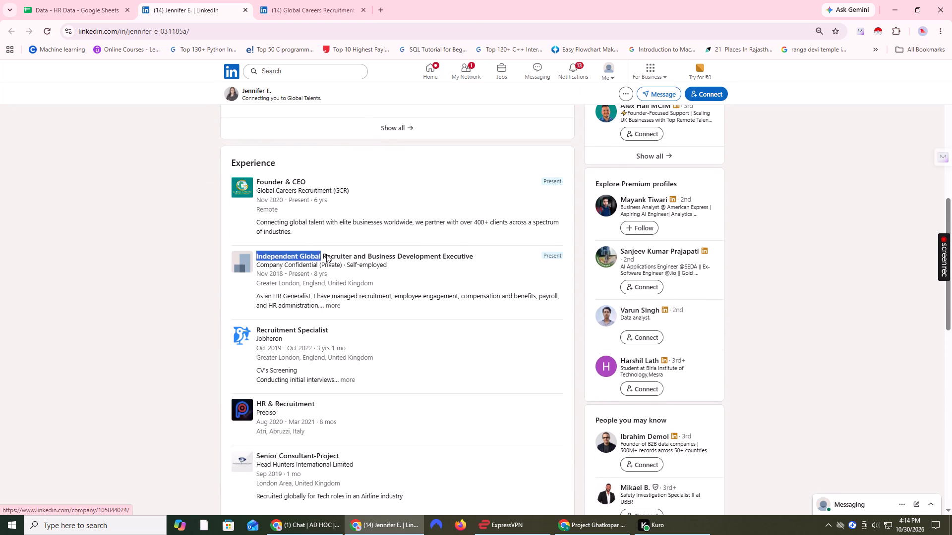
pyautogui.moveTo(326, 254); pyautogui.dragTo(481, 255)
pyautogui.hotkey('ctrl', 'c')
pyautogui.click(53, 0)
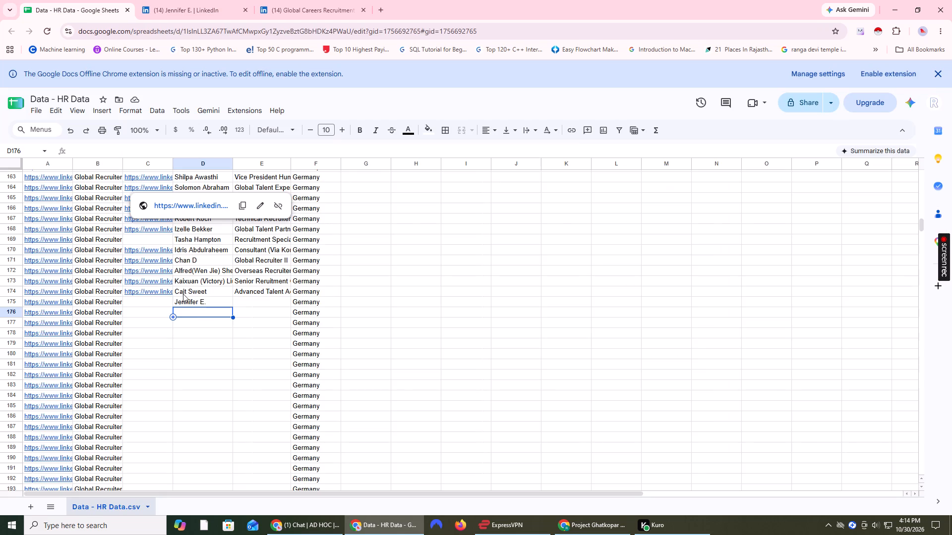
pyautogui.click(232, 303)
pyautogui.doubleClick(236, 302)
pyautogui.hotkey('ctrl', 'v')
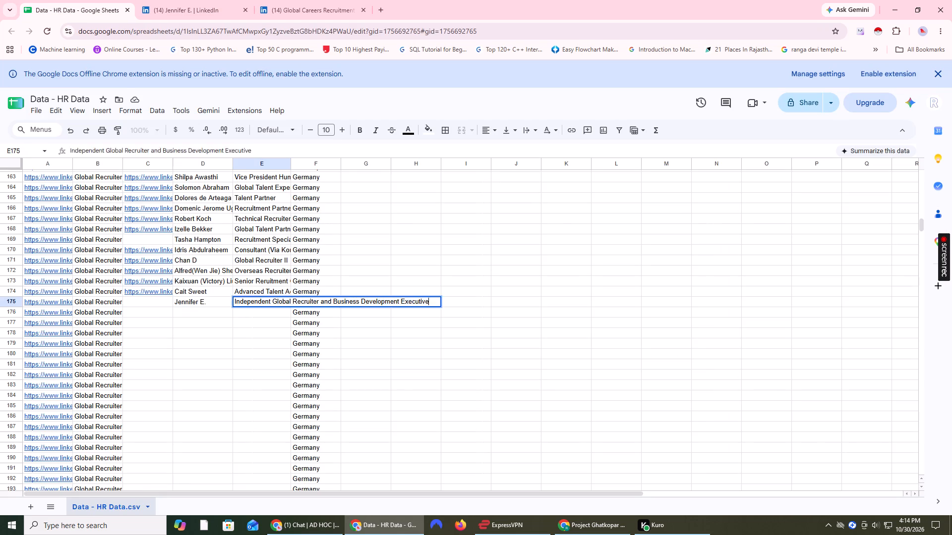
pyautogui.press('Return')
# Close the previous person's profile and company pages and open the LinkedIn profile linked in cell A176.
pyautogui.click(245, 8)
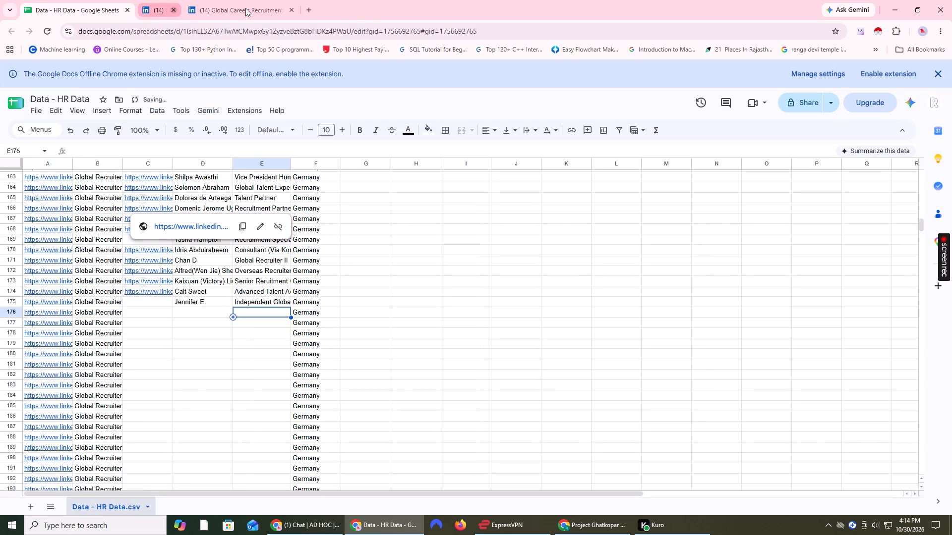
pyautogui.click(245, 8)
pyautogui.click(203, 353)
pyautogui.scroll(-1, 184, 333)
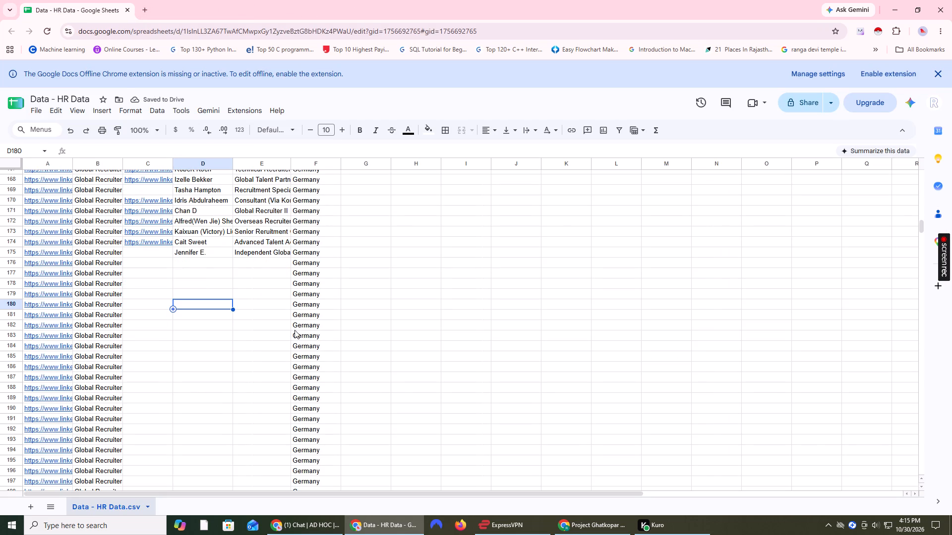
pyautogui.click(69, 261)
pyautogui.click(74, 278)
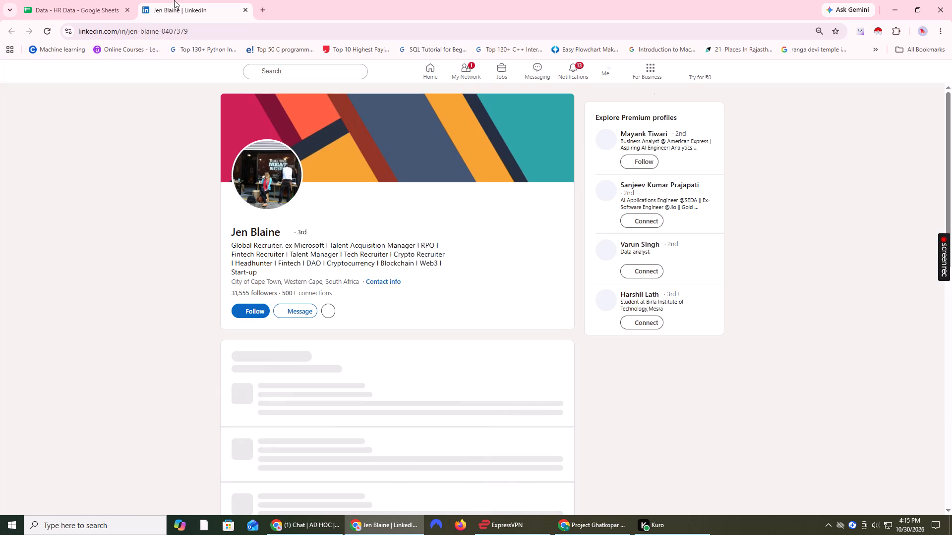
# Copy the person's name from the LinkedIn profile into cell D176 of the sheet.
pyautogui.moveTo(223, 236); pyautogui.dragTo(285, 233)
pyautogui.hotkey('ctrl', 'c')
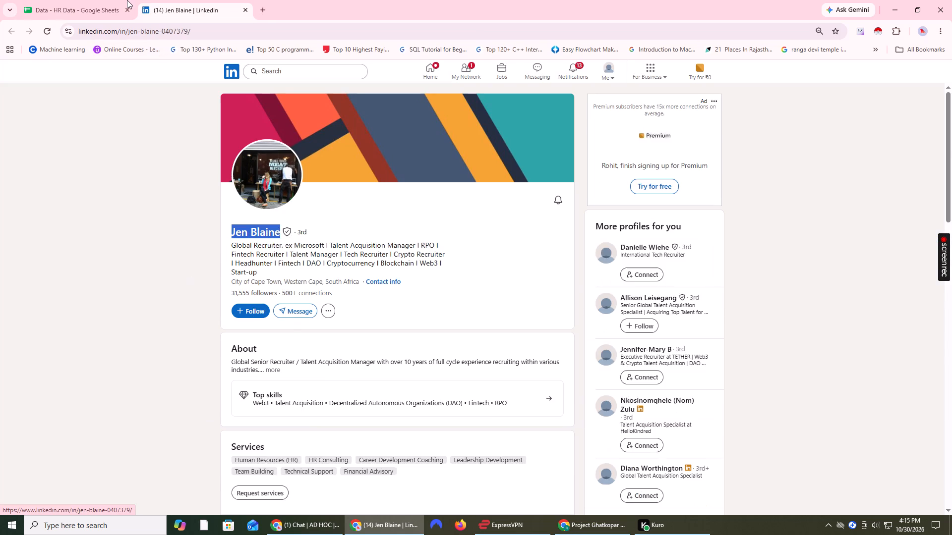
pyautogui.click(127, 0)
pyautogui.doubleClick(190, 265)
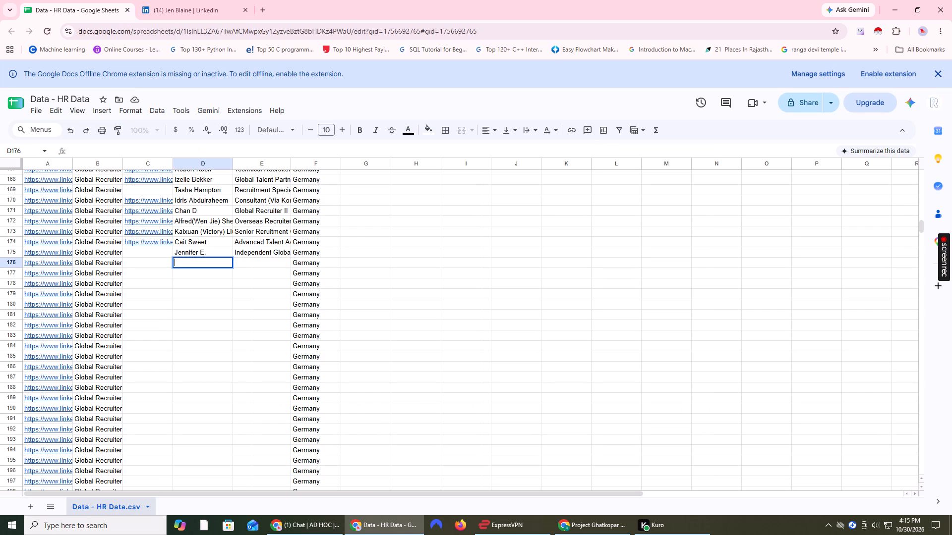
pyautogui.hotkey('ctrl', 'v')
pyautogui.click(177, 287)
# Copy the most recent job title, Talent Acquisition Regional Team Lead, from the profile's Experience section into cell E176 of the sheet.
pyautogui.click(174, 0)
pyautogui.scroll(-2, 210, 224)
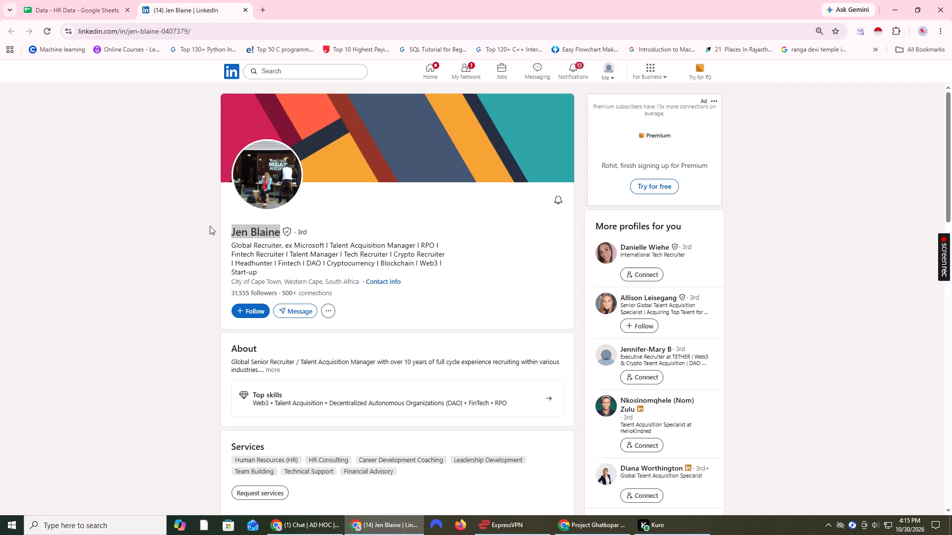
pyautogui.scroll(-15, 210, 226)
pyautogui.scroll(2, 239, 211)
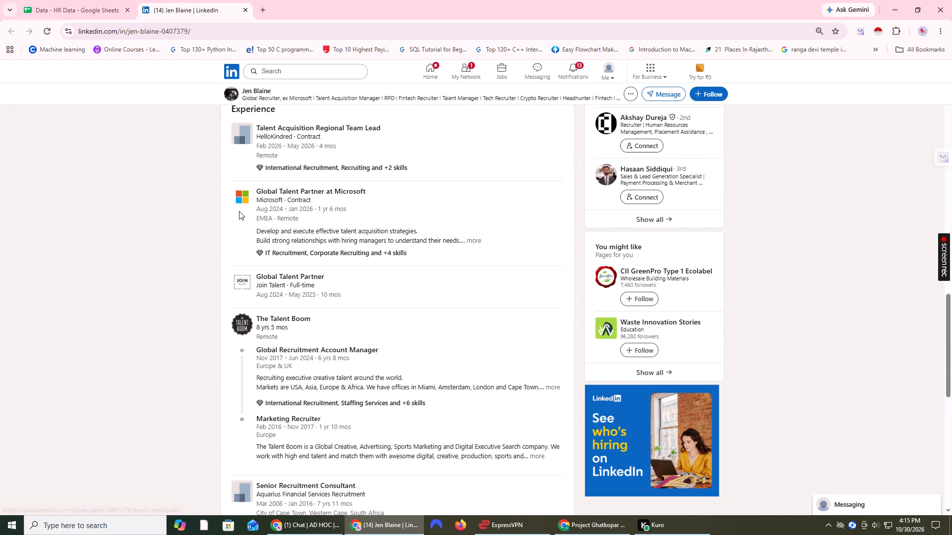
pyautogui.scroll(1, 239, 211)
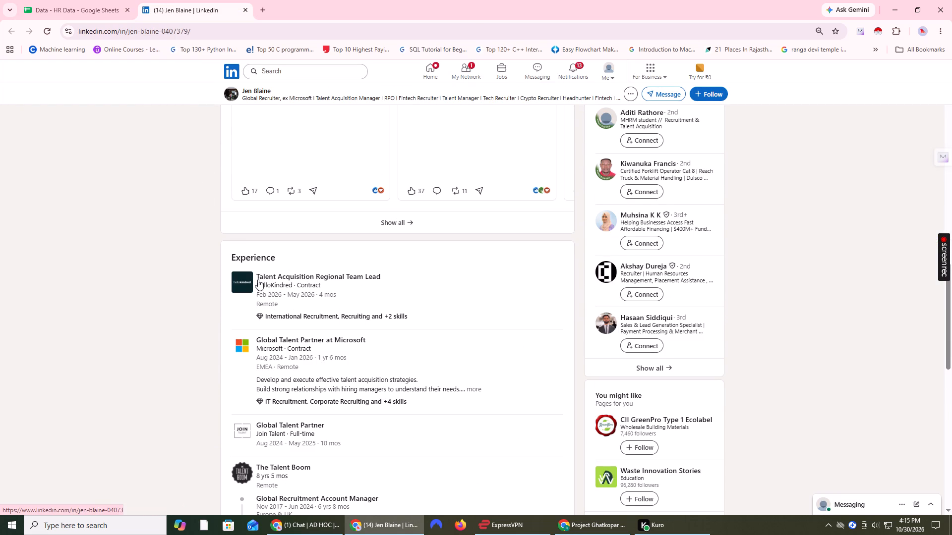
pyautogui.moveTo(255, 275); pyautogui.dragTo(387, 268)
pyautogui.hotkey('ctrl', 'c')
pyautogui.click(52, 0)
pyautogui.doubleClick(245, 266)
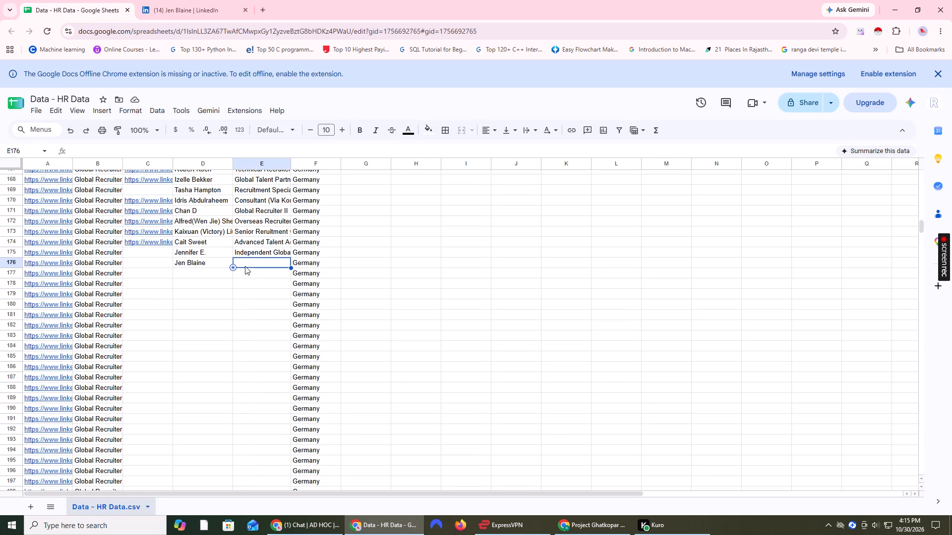
pyautogui.hotkey('ctrl', 'v')
pyautogui.click(243, 299)
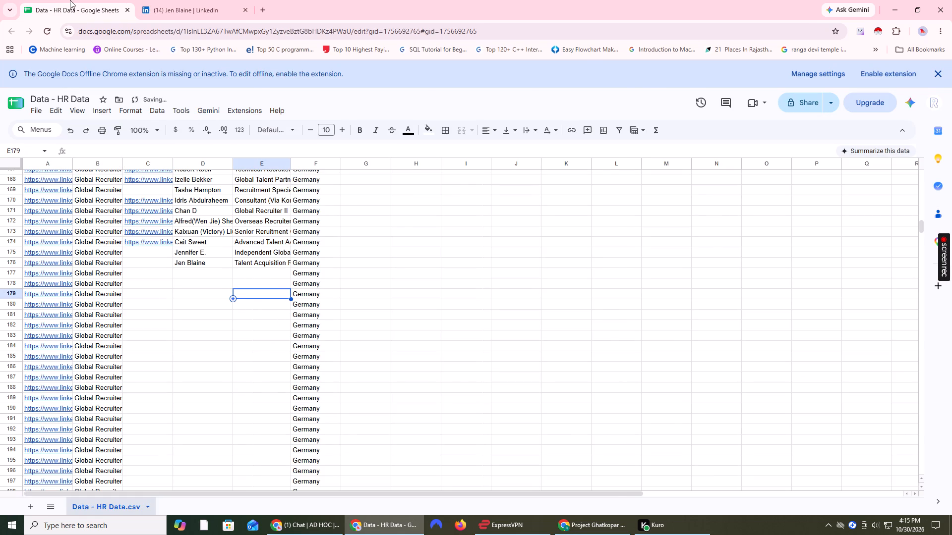
# Open the HelloKindred company page from the profile's Experience section and copy its LinkedIn address into cell C176 of the sheet.
pyautogui.click(161, 0)
pyautogui.keyDown('ctrl'); pyautogui.click(242, 285); pyautogui.keyUp('ctrl')
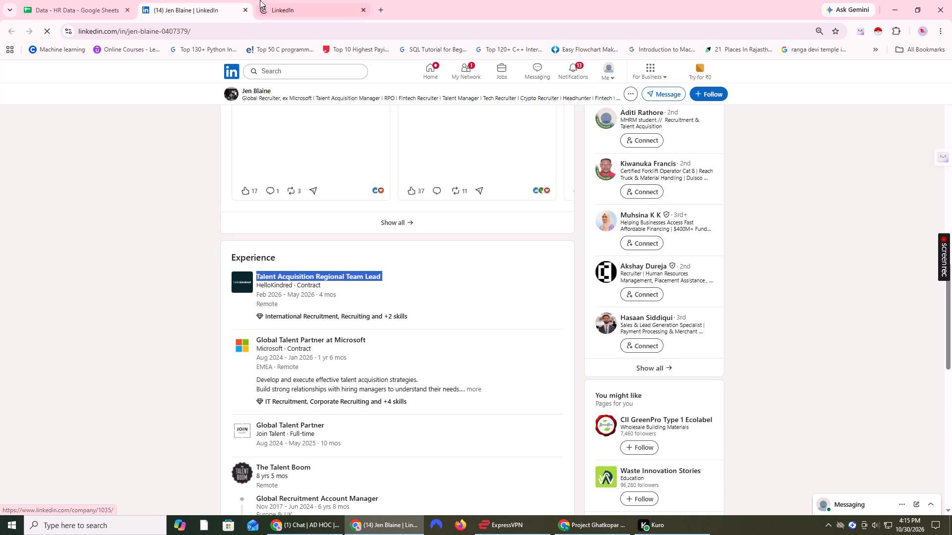
pyautogui.click(275, 0)
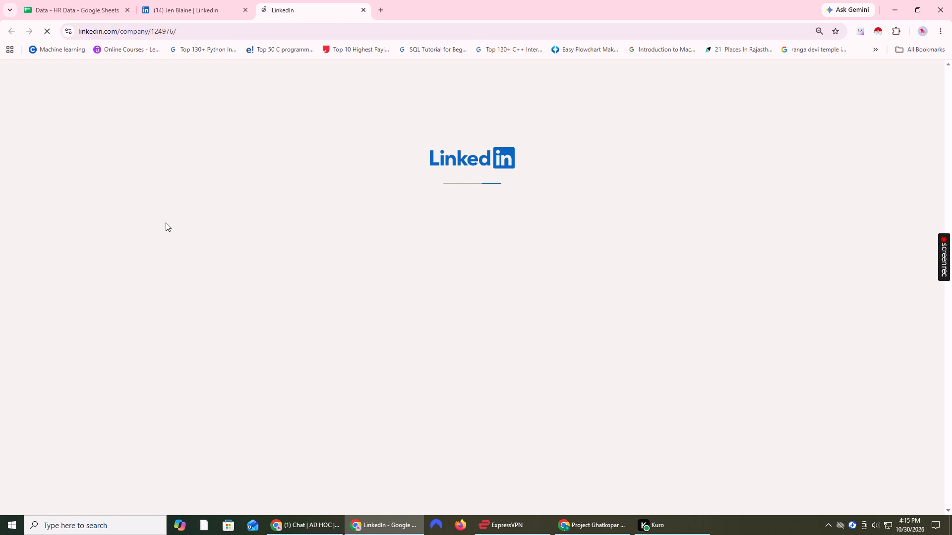
pyautogui.click(220, 32)
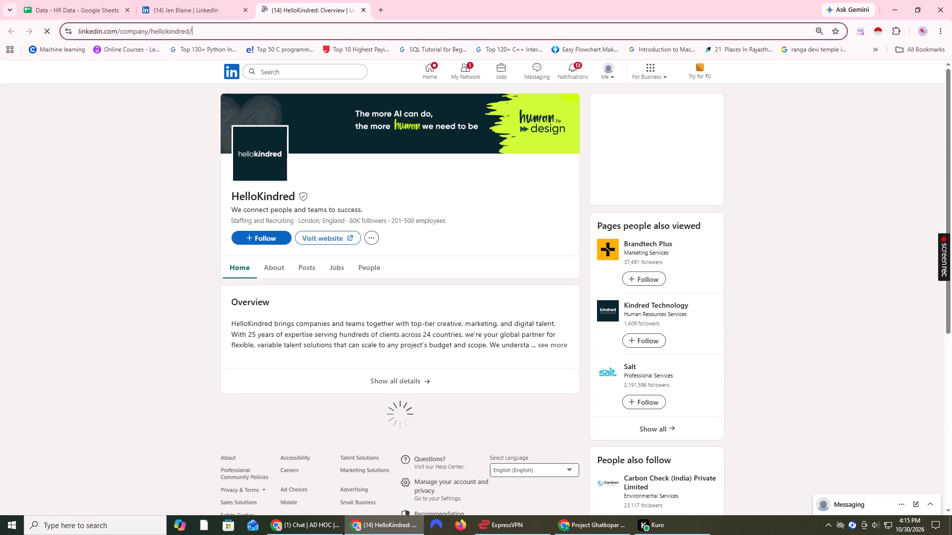
pyautogui.hotkey('ctrl', 'c')
pyautogui.click(77, 0)
pyautogui.click(145, 266)
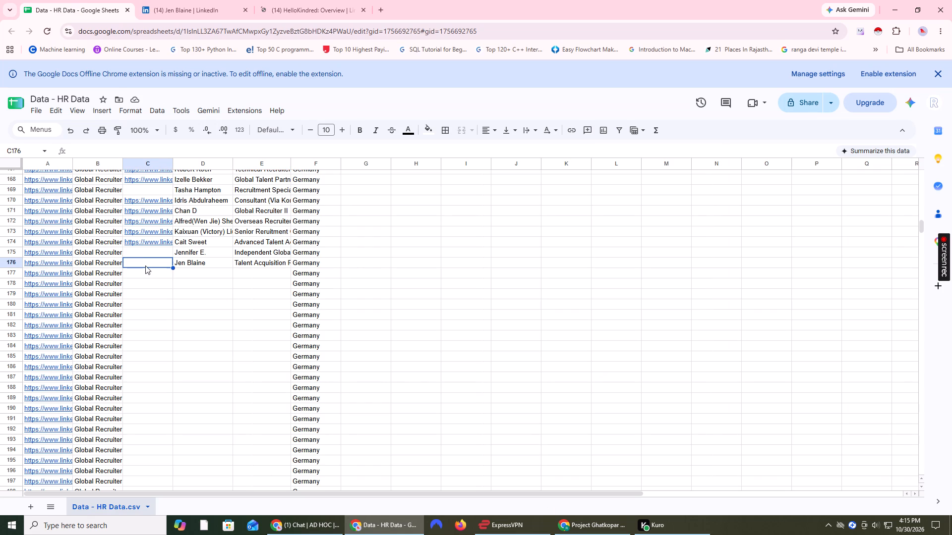
pyautogui.hotkey('ctrl', 'v')
pyautogui.click(138, 284)
# Open the LinkedIn profile linked in cell A177 and close the previous person's profile and company pages.
pyautogui.click(50, 276)
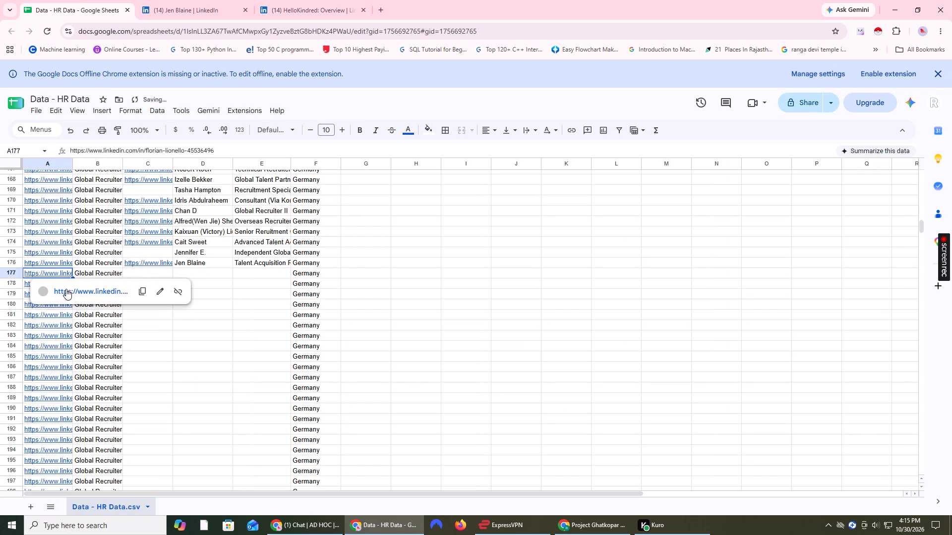
pyautogui.click(66, 289)
pyautogui.click(362, 9)
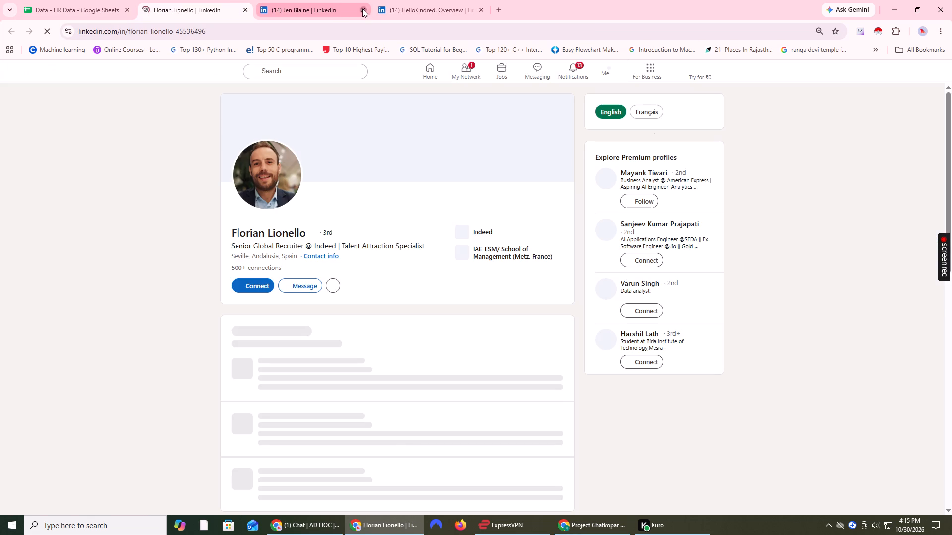
pyautogui.click(362, 9)
# Copy the person's name from the LinkedIn profile into cell D177 of the sheet.
pyautogui.moveTo(228, 232); pyautogui.dragTo(245, 231)
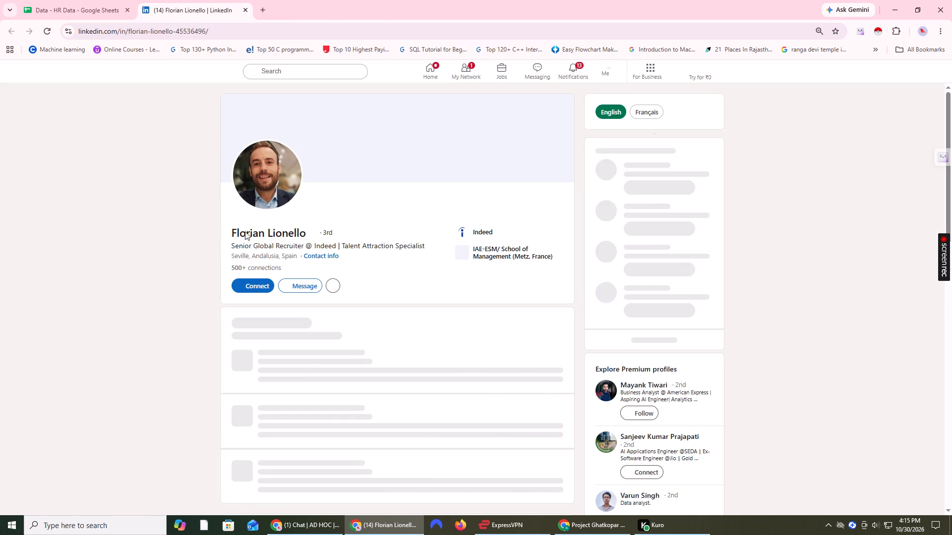
pyautogui.moveTo(245, 231); pyautogui.dragTo(305, 229)
pyautogui.hotkey('ctrl', 'c')
pyautogui.click(119, 259)
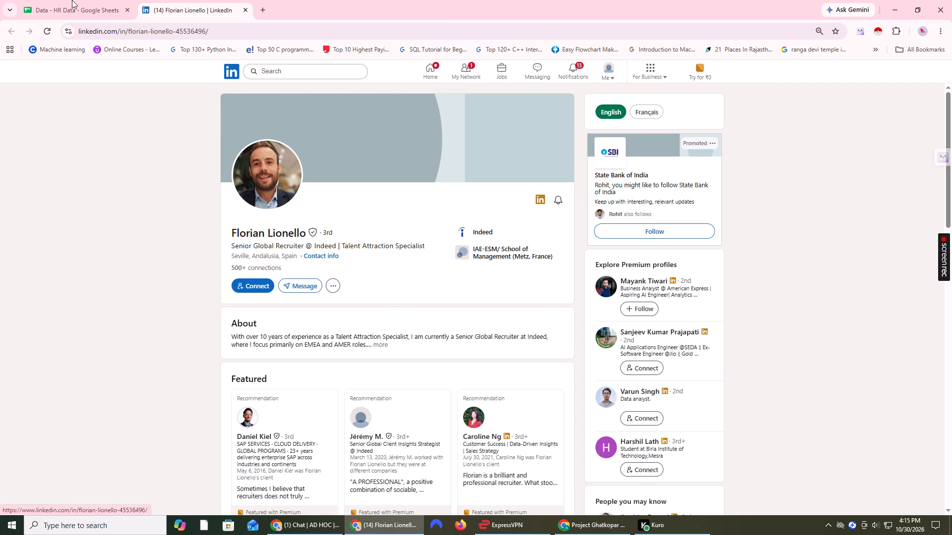
pyautogui.click(73, 0)
pyautogui.doubleClick(185, 276)
pyautogui.hotkey('ctrl', 'v')
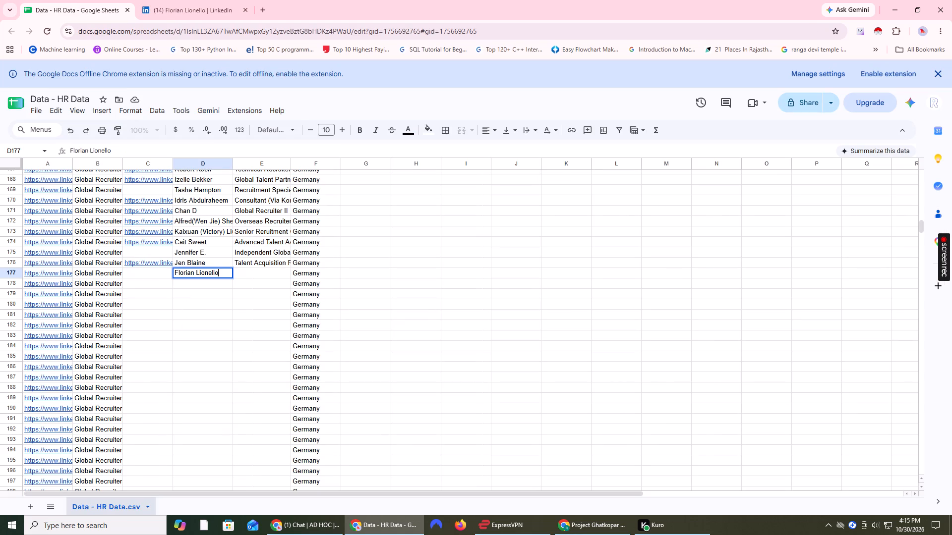
pyautogui.press('Return')
pyautogui.click(193, 324)
# Open the Indeed company page from the current employer entry in the profile's Experience section.
pyautogui.click(194, 0)
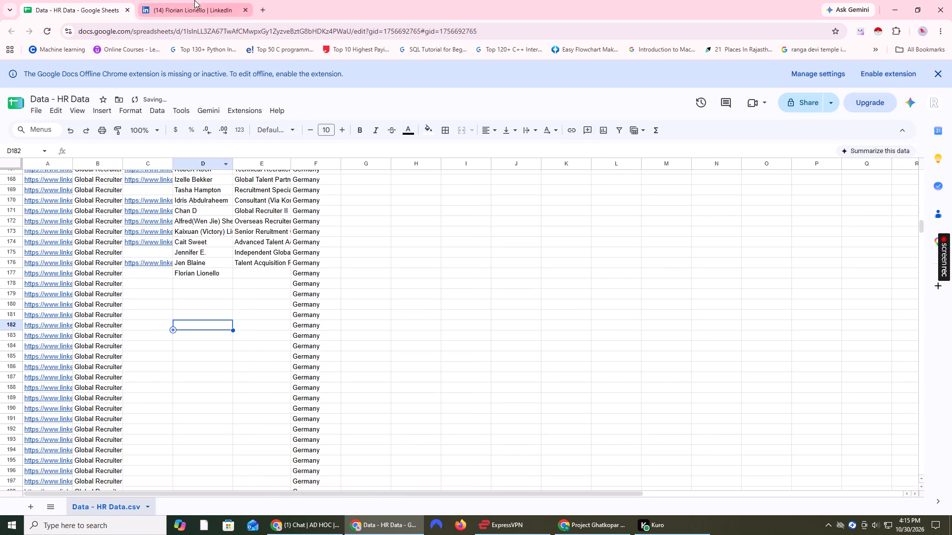
pyautogui.scroll(-13, 259, 317)
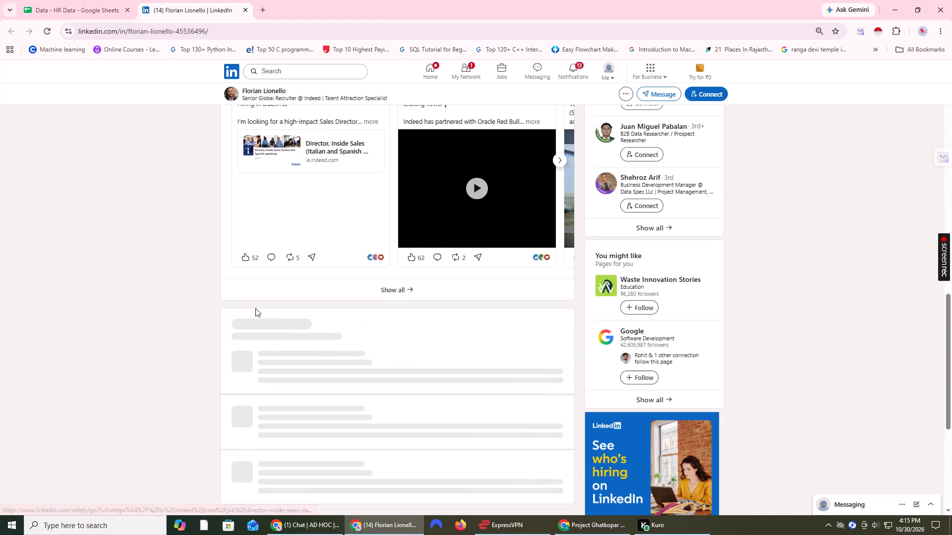
pyautogui.scroll(-5, 255, 308)
pyautogui.scroll(2, 255, 308)
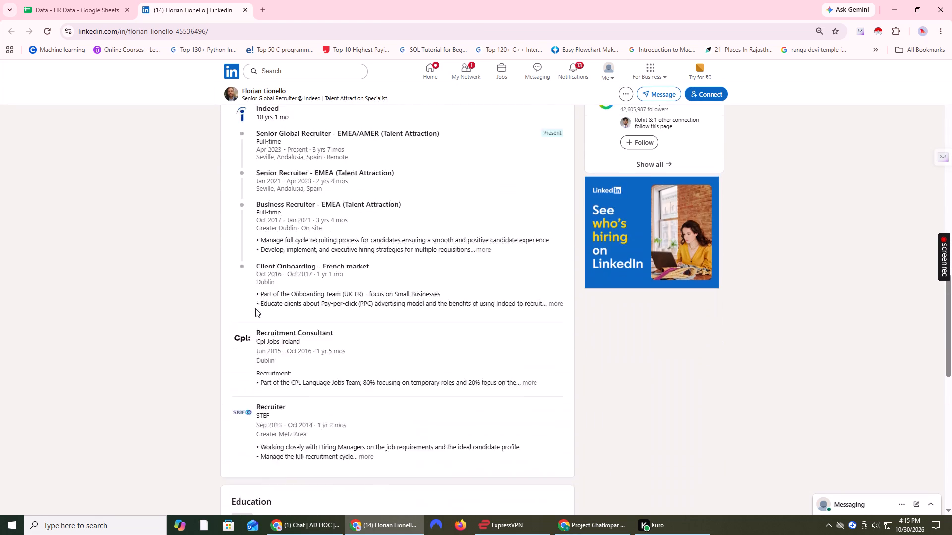
pyautogui.scroll(2, 255, 308)
pyautogui.keyDown('ctrl'); pyautogui.click(238, 200); pyautogui.keyUp('ctrl')
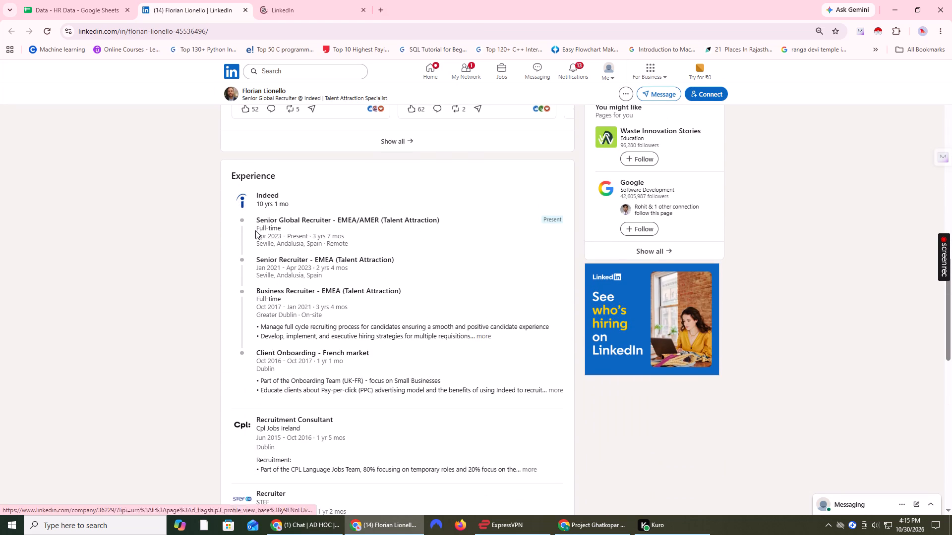
# Copy the current job title Senior Global Recruiter from the Indeed entry in the profile's Experience section into cell E177 of the sheet.
pyautogui.moveTo(251, 221); pyautogui.dragTo(334, 217)
pyautogui.hotkey('ctrl', 'c')
pyautogui.click(126, 0)
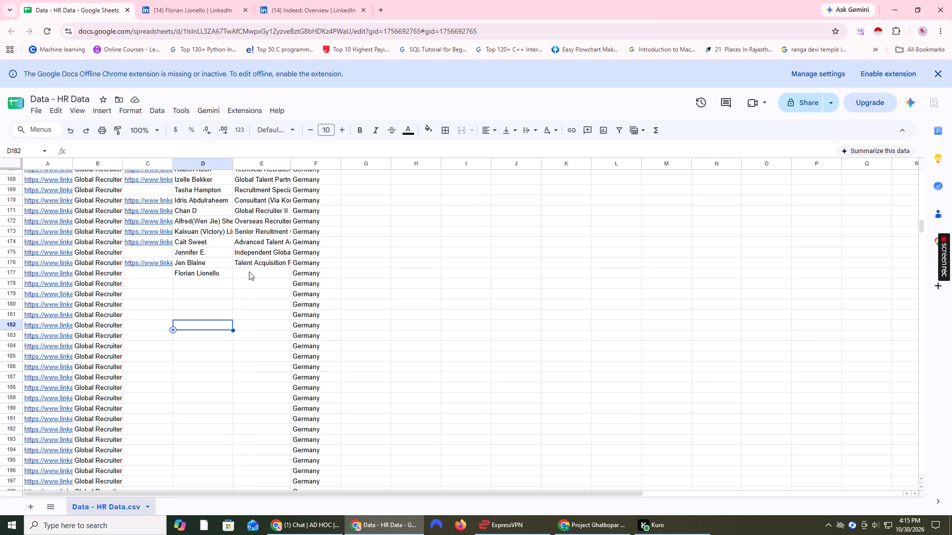
pyautogui.doubleClick(249, 271)
pyautogui.hotkey('ctrl', 'v')
pyautogui.press('Return')
pyautogui.click(232, 323)
# Copy the Indeed LinkedIn company page address into cell C177 of the sheet.
pyautogui.click(278, 0)
pyautogui.click(223, 37)
pyautogui.hotkey('ctrl', 'c')
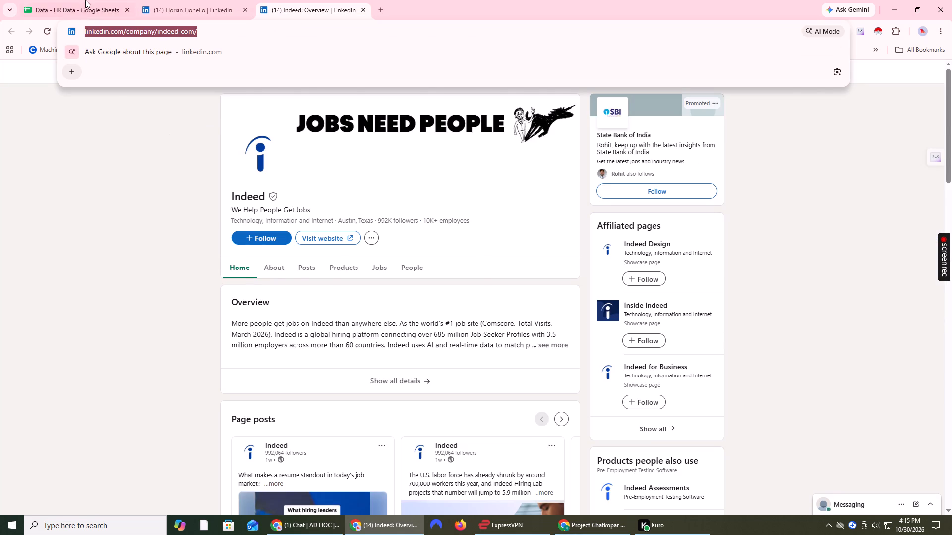
pyautogui.click(85, 0)
pyautogui.doubleClick(152, 279)
pyautogui.doubleClick(151, 275)
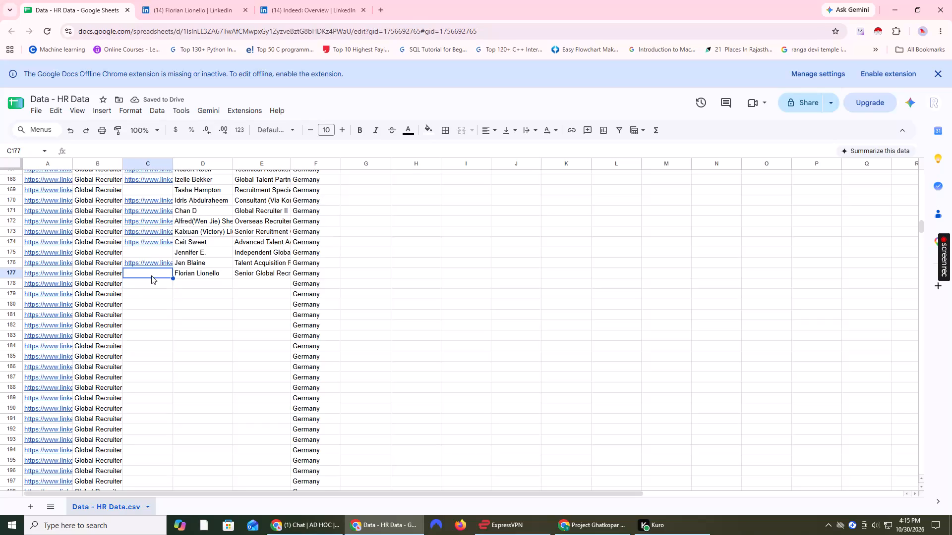
pyautogui.hotkey('ctrl', 'v')
pyautogui.hotkey('ctrl', 'Return')
pyautogui.click(161, 321)
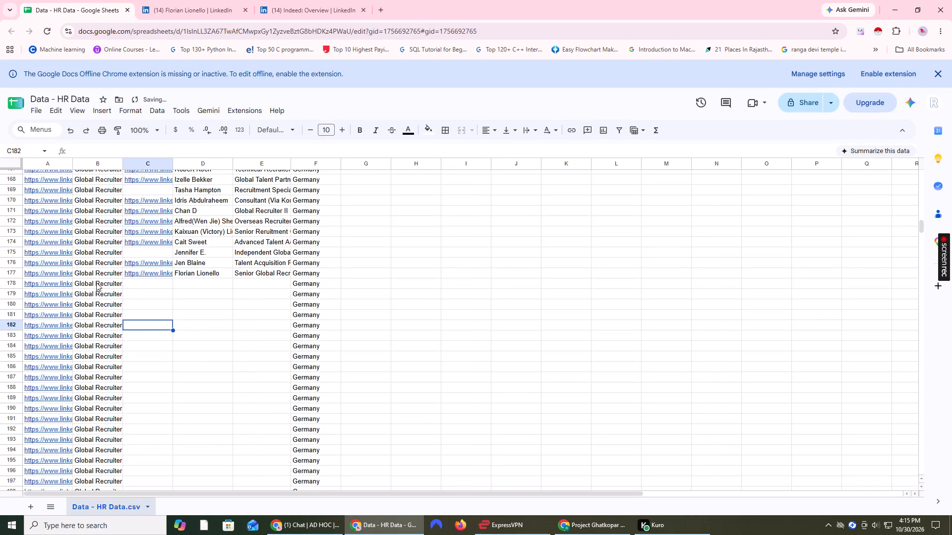
# Open the LinkedIn profile linked in cell A178 and close the previous person's profile and company pages.
pyautogui.click(54, 283)
pyautogui.click(61, 301)
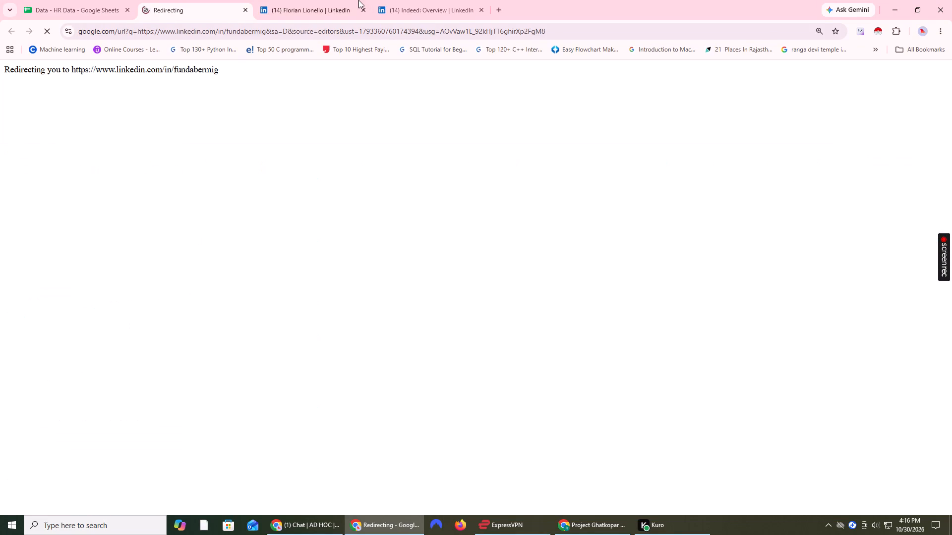
pyautogui.click(363, 10)
pyautogui.click(363, 10)
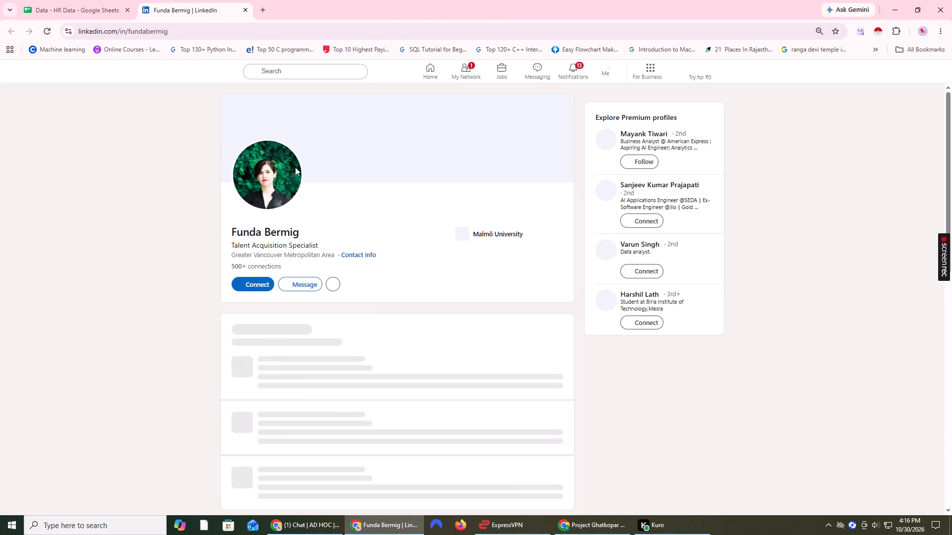
# Copy the person's name from the open LinkedIn profile into cell D178 of the HR Data sheet.
pyautogui.moveTo(224, 232); pyautogui.dragTo(304, 234)
pyautogui.hotkey('ctrl', 'c')
pyautogui.click(87, 0)
pyautogui.doubleClick(191, 284)
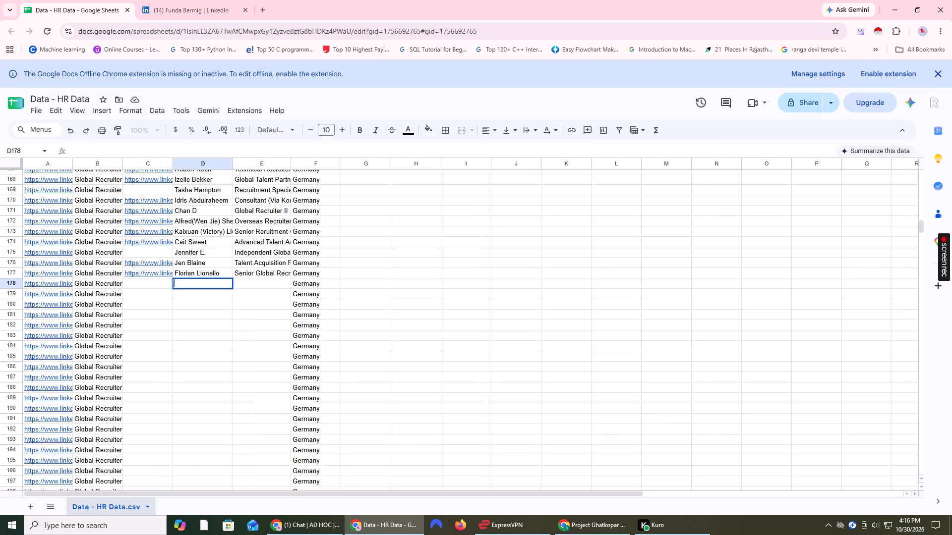
pyautogui.hotkey('ctrl', 'v')
pyautogui.press('Return')
pyautogui.doubleClick(192, 296)
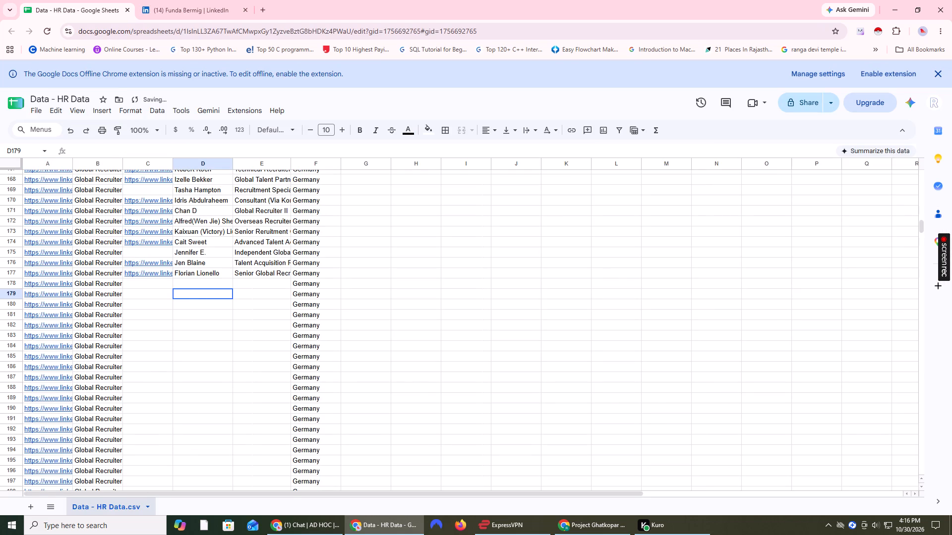
pyautogui.doubleClick(196, 283)
pyautogui.hotkey('ctrl', 'v')
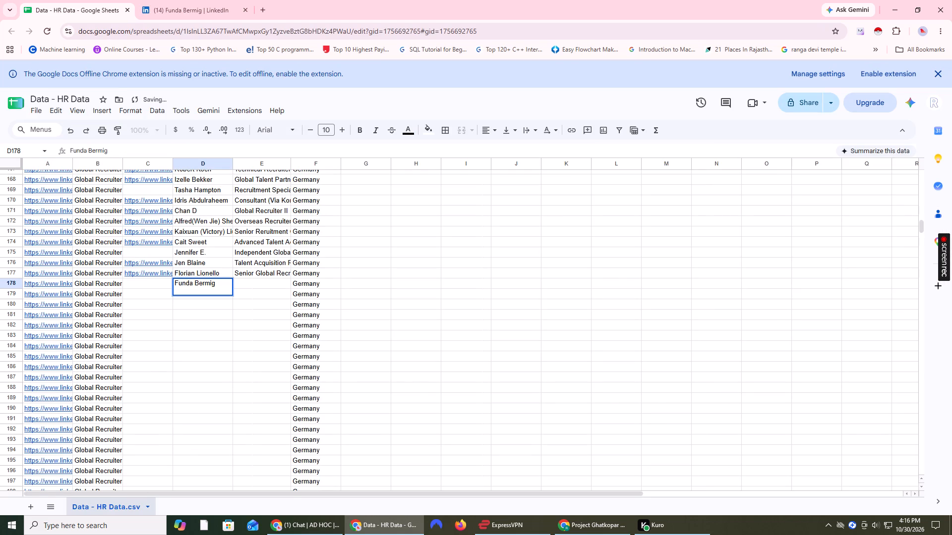
# Delete the last letter and the trailing line break from the name in cell D178.
pyautogui.press('BackSpace')
pyautogui.press('Return')
pyautogui.doubleClick(195, 288)
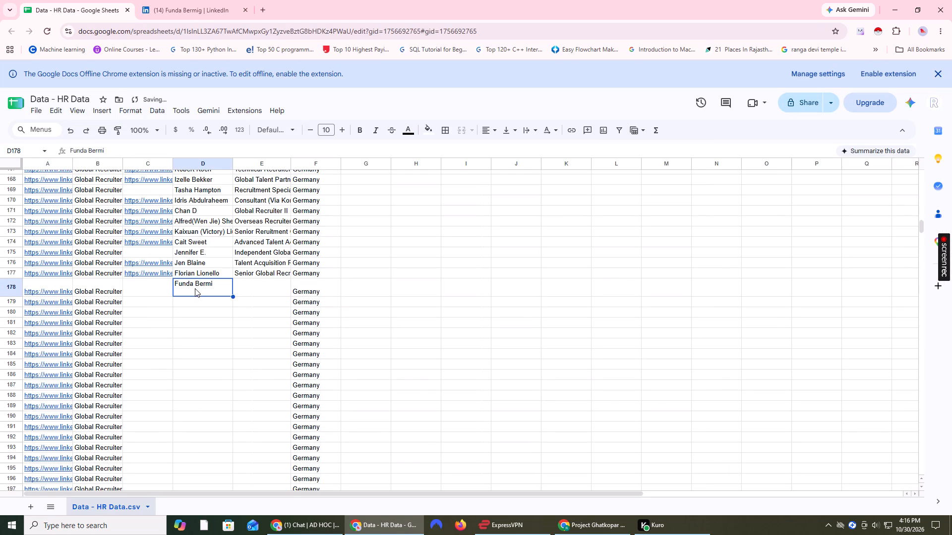
pyautogui.press('BackSpace')
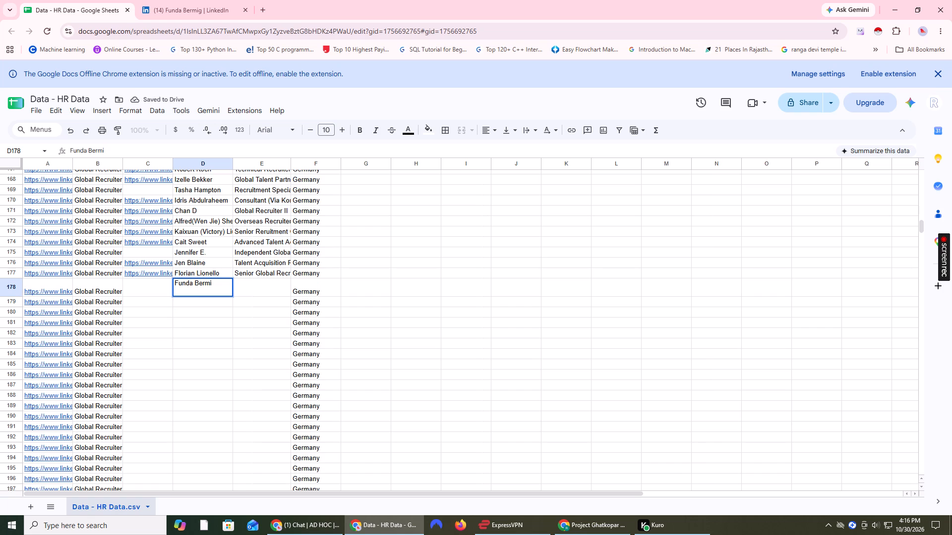
pyautogui.press('Return')
pyautogui.click(249, 349)
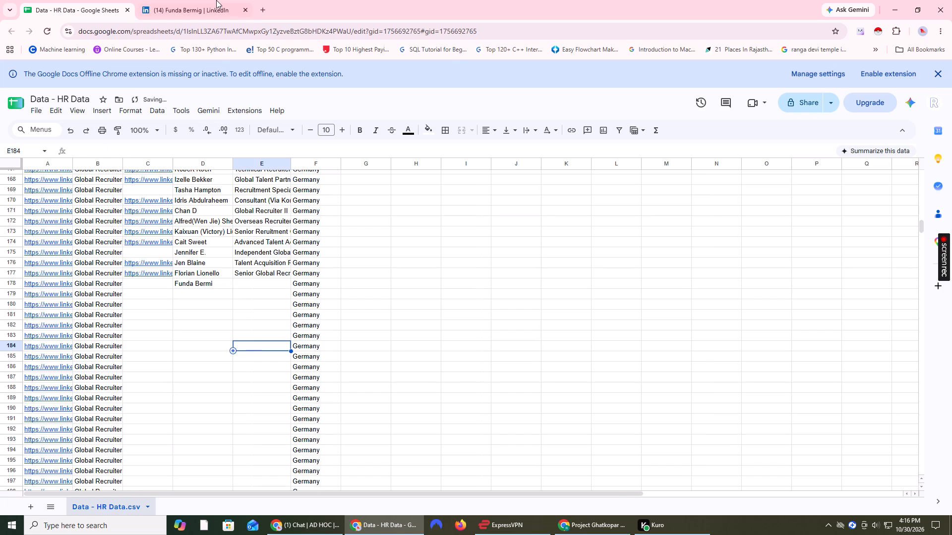
# Open the Reflik company page from the most recent employer entry in the profile's Experience section.
pyautogui.click(215, 0)
pyautogui.scroll(-7, 295, 302)
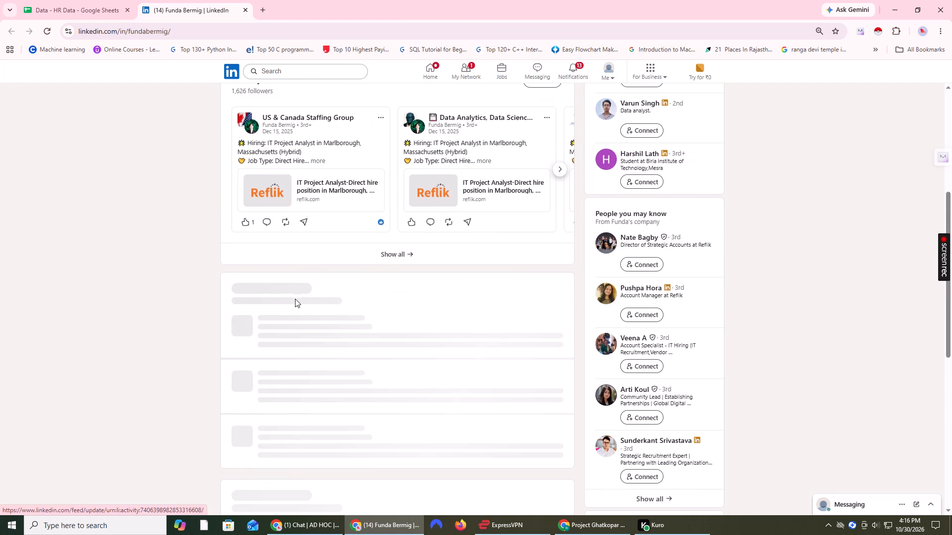
pyautogui.scroll(-1, 295, 299)
pyautogui.scroll(1, 295, 299)
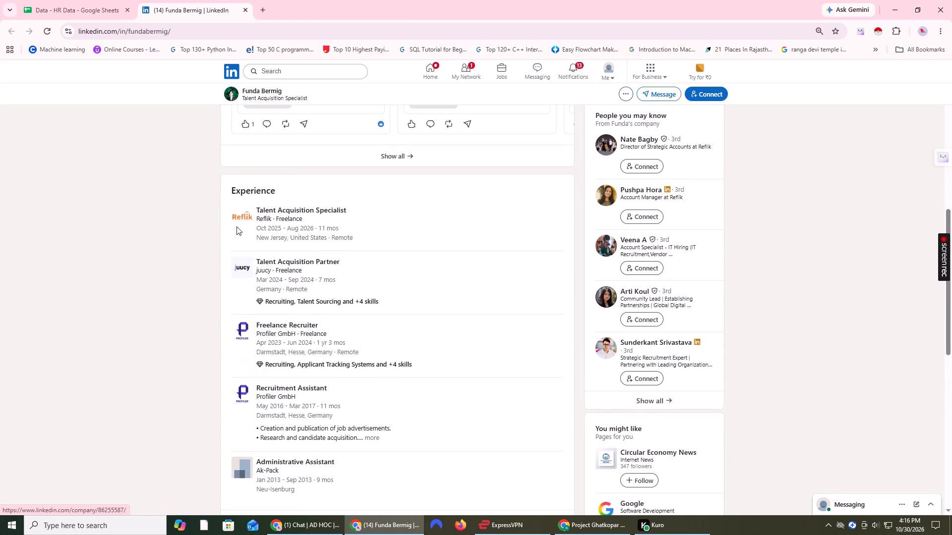
pyautogui.keyDown('ctrl'); pyautogui.click(237, 223); pyautogui.keyUp('ctrl')
# Copy the job title Talent Acquisition Specialist from the Reflik entry in the profile's Experience section into cell E178 of the sheet.
pyautogui.moveTo(255, 207); pyautogui.dragTo(345, 211)
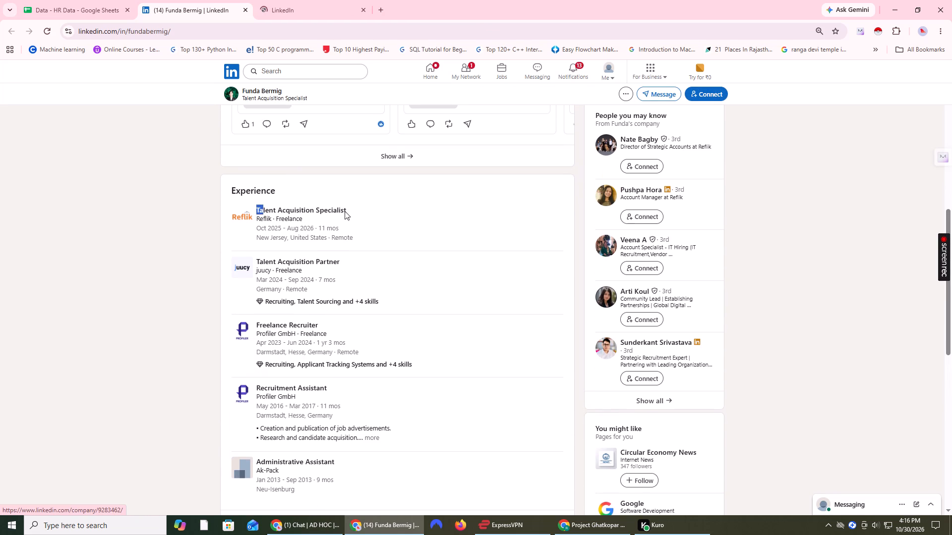
pyautogui.moveTo(345, 211); pyautogui.dragTo(359, 211)
pyautogui.hotkey('ctrl', 'c')
pyautogui.click(79, 0)
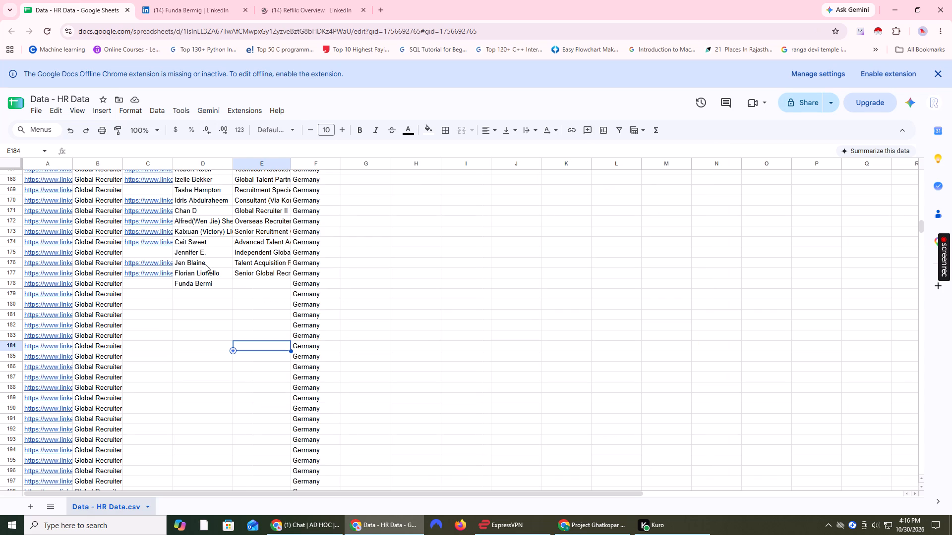
pyautogui.doubleClick(239, 283)
pyautogui.hotkey('ctrl', 'v')
pyautogui.press('Return')
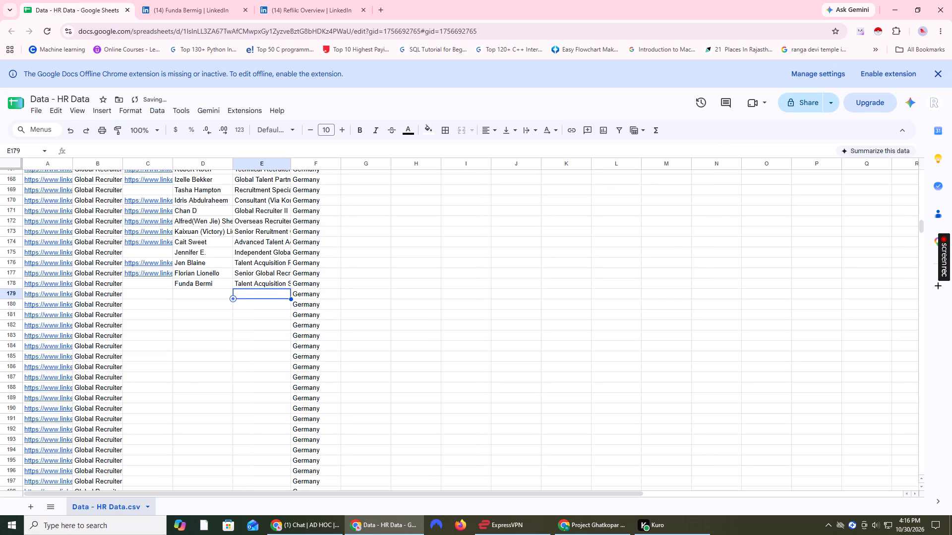
# Copy the Reflik LinkedIn company page address into cell C178 of the sheet.
pyautogui.click(264, 0)
pyautogui.click(218, 37)
pyautogui.hotkey('ctrl', 'c')
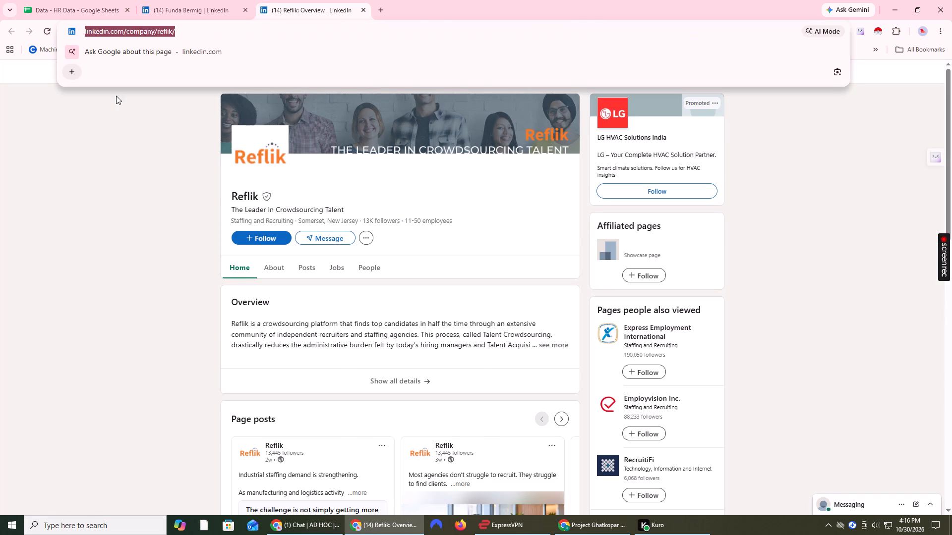
pyautogui.click(66, 0)
pyautogui.doubleClick(137, 285)
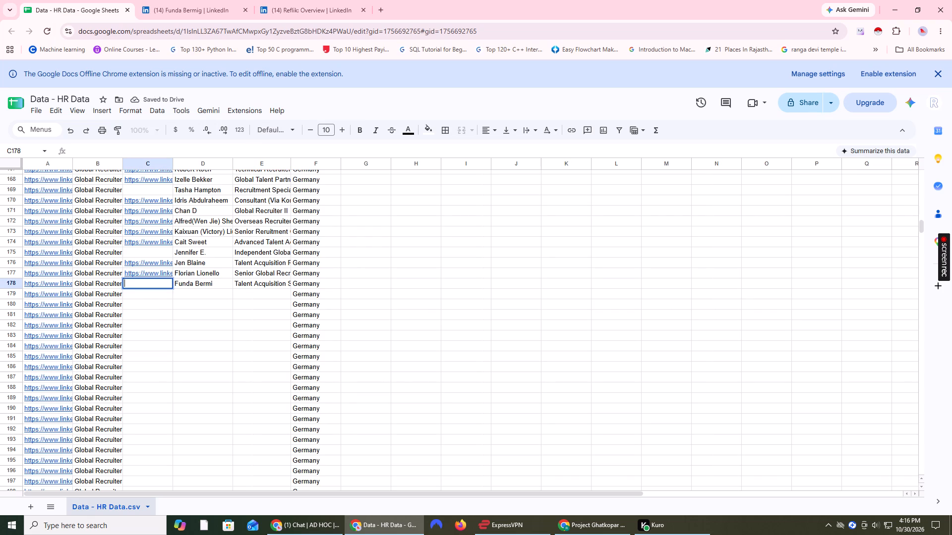
pyautogui.hotkey('ctrl', 'v')
pyautogui.press('Return')
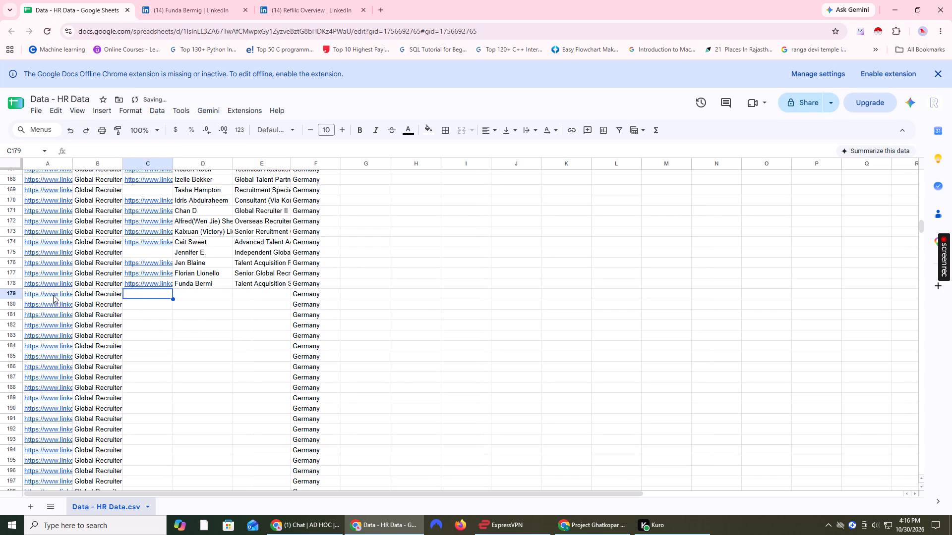
# Open the LinkedIn profile linked in cell A179 and close the previous person's profile and company pages.
pyautogui.click(53, 293)
pyautogui.click(63, 313)
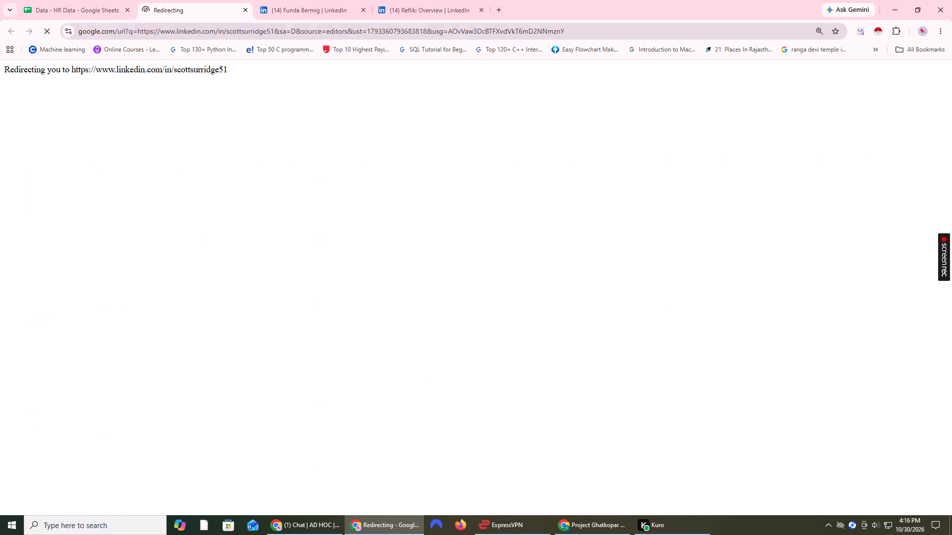
pyautogui.click(365, 11)
pyautogui.click(365, 11)
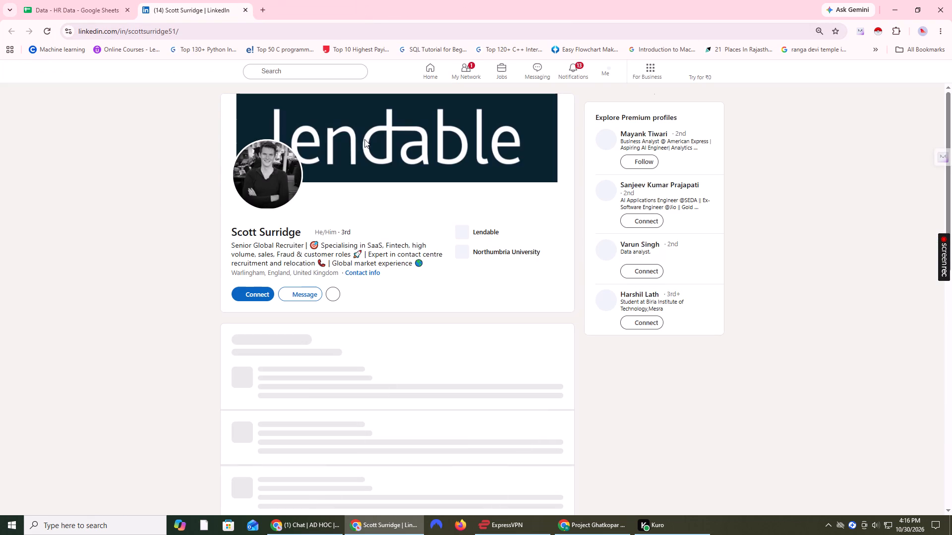
# Copy the person's name from the open LinkedIn profile into cell D179 of the sheet.
pyautogui.moveTo(232, 231); pyautogui.dragTo(295, 234)
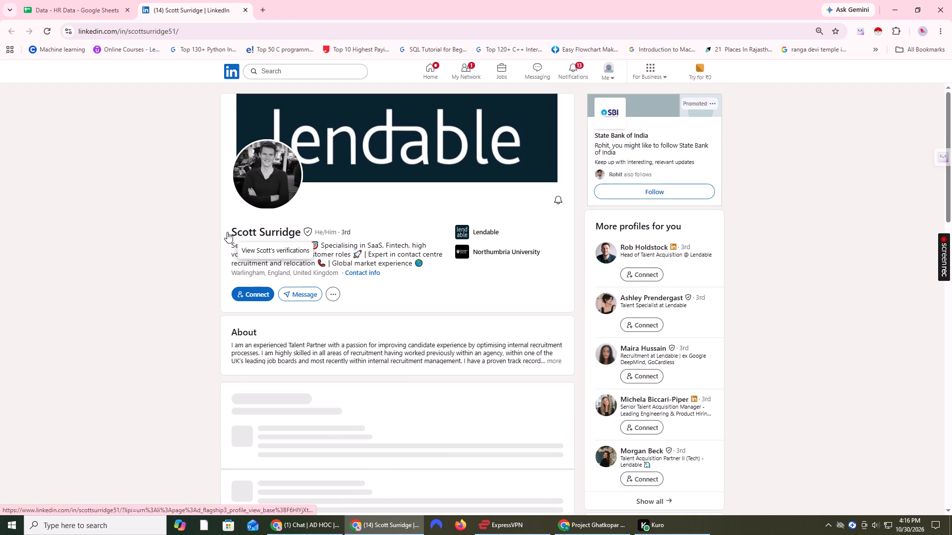
pyautogui.moveTo(224, 228); pyautogui.dragTo(301, 230)
pyautogui.hotkey('ctrl', 'c')
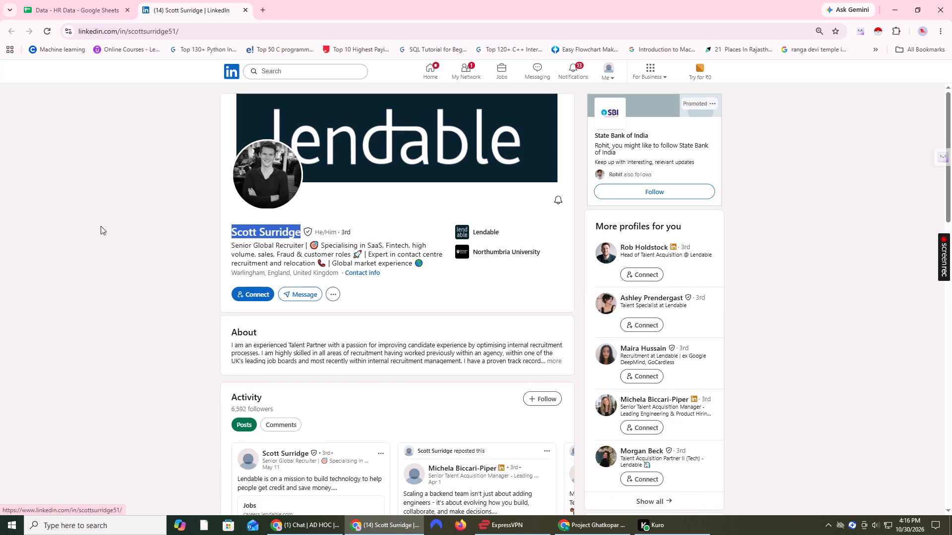
pyautogui.click(101, 226)
pyautogui.click(74, 0)
pyautogui.doubleClick(202, 294)
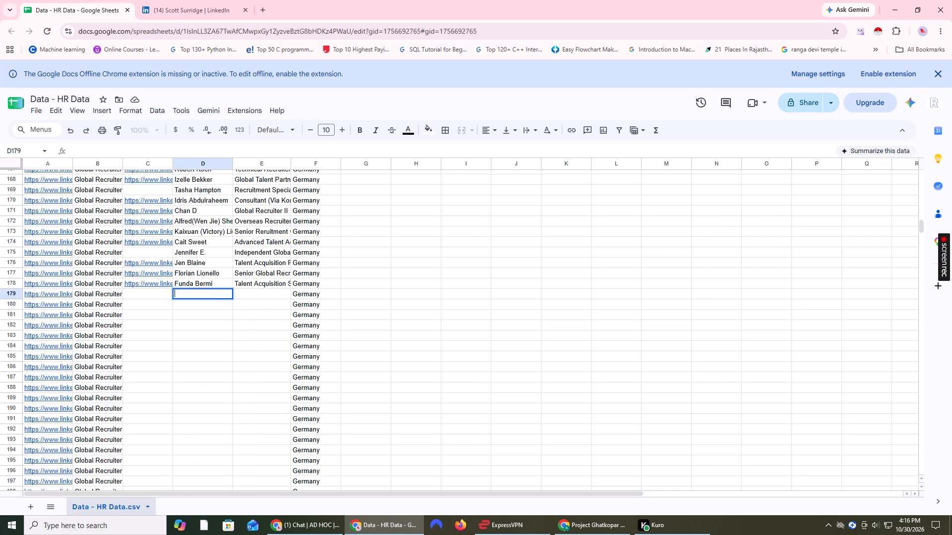
pyautogui.hotkey('ctrl', 'v')
pyautogui.press('Return')
# Open the Lendable company page from the current employer entry in the profile's Experience section.
pyautogui.click(199, 0)
pyautogui.scroll(-2, 257, 308)
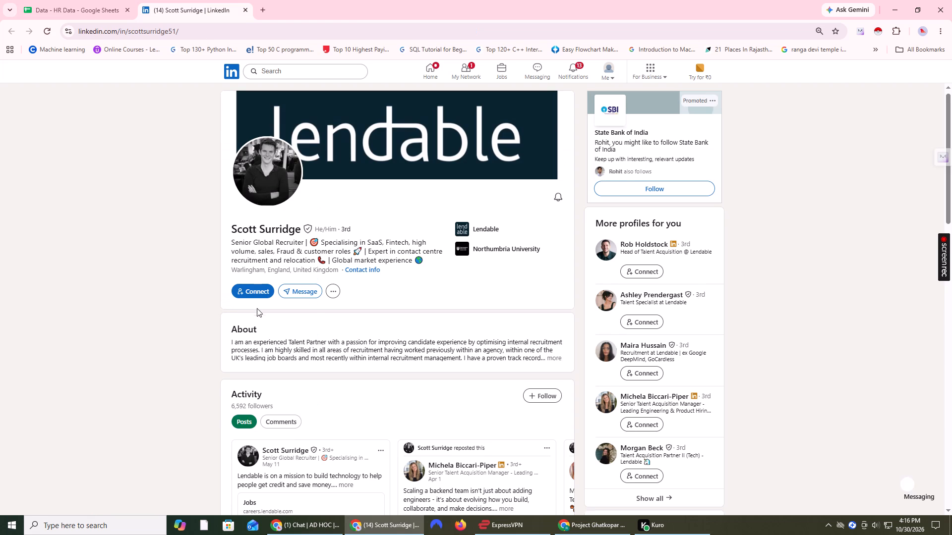
pyautogui.scroll(-9, 257, 308)
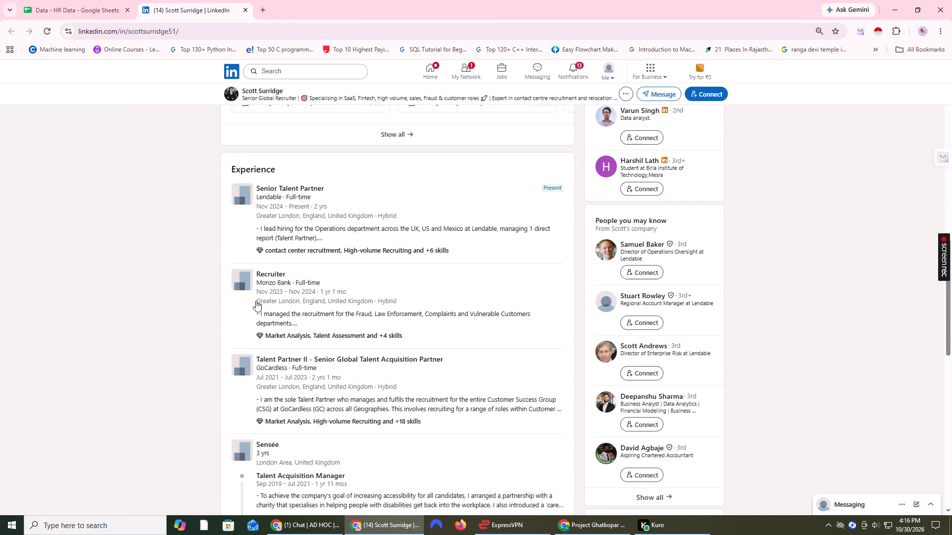
pyautogui.keyDown('ctrl'); pyautogui.click(238, 194); pyautogui.keyUp('ctrl')
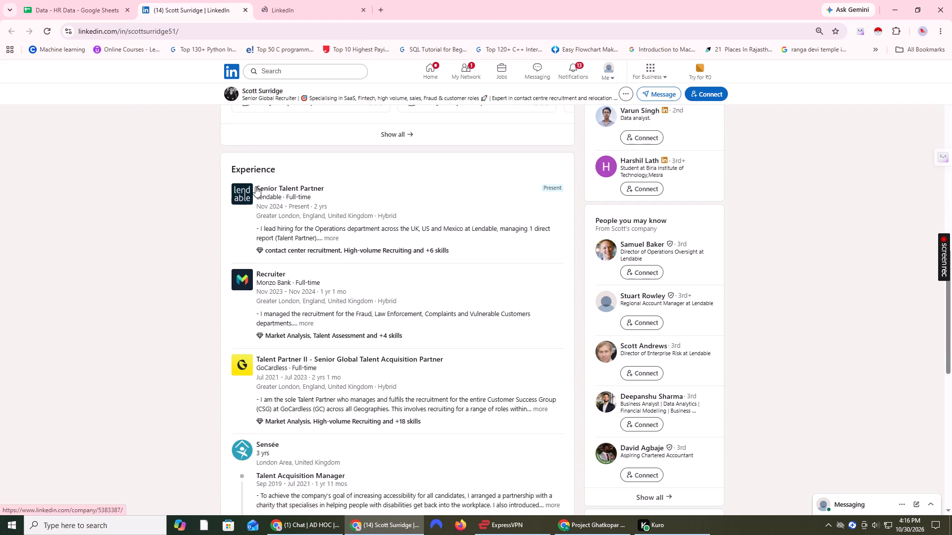
# Copy the current job title Senior Talent Partner from the Lendable entry in the profile's Experience section into cell E179 of the sheet.
pyautogui.moveTo(254, 186); pyautogui.dragTo(331, 188)
pyautogui.hotkey('ctrl', 'c')
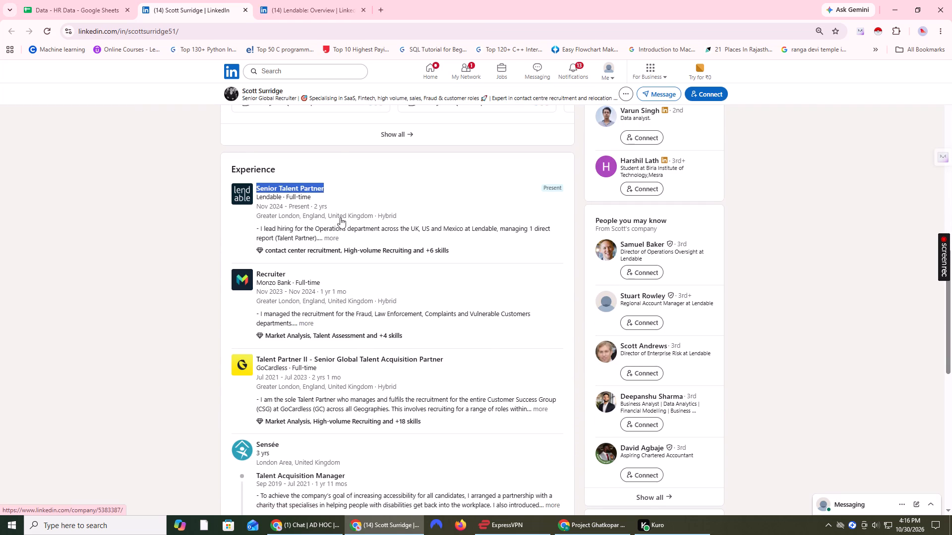
pyautogui.click(53, 0)
pyautogui.doubleClick(243, 295)
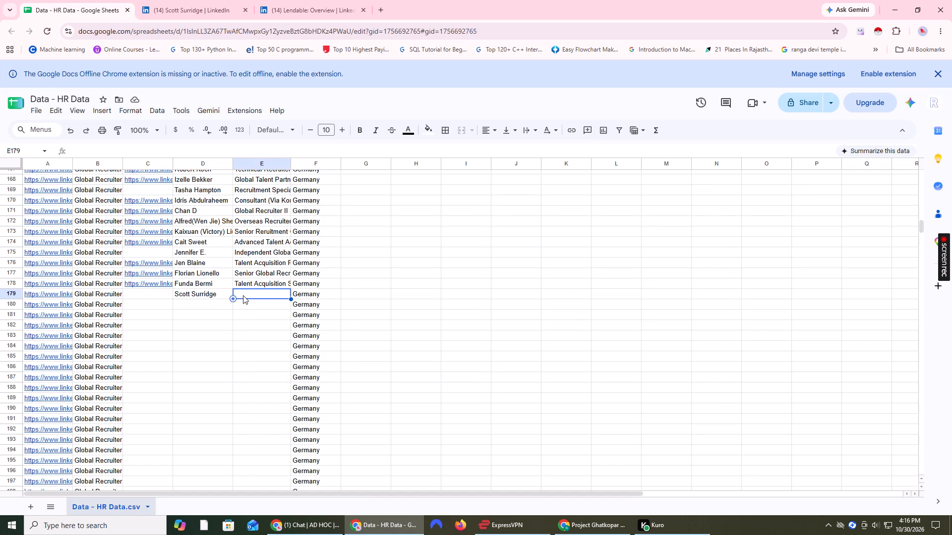
pyautogui.hotkey('ctrl', 'v')
pyautogui.press('Return')
# Copy the Lendable LinkedIn company page address into cell C179 of the sheet.
pyautogui.click(321, 0)
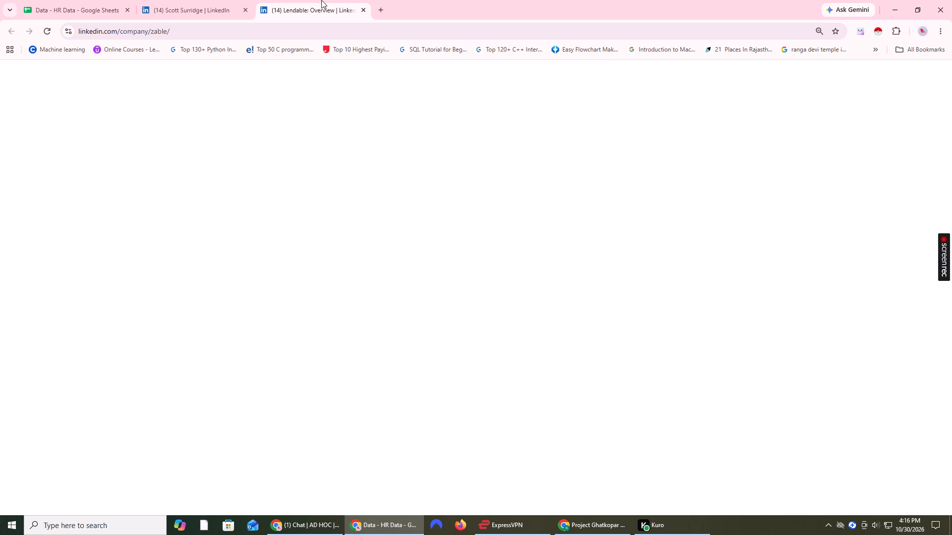
pyautogui.click(250, 27)
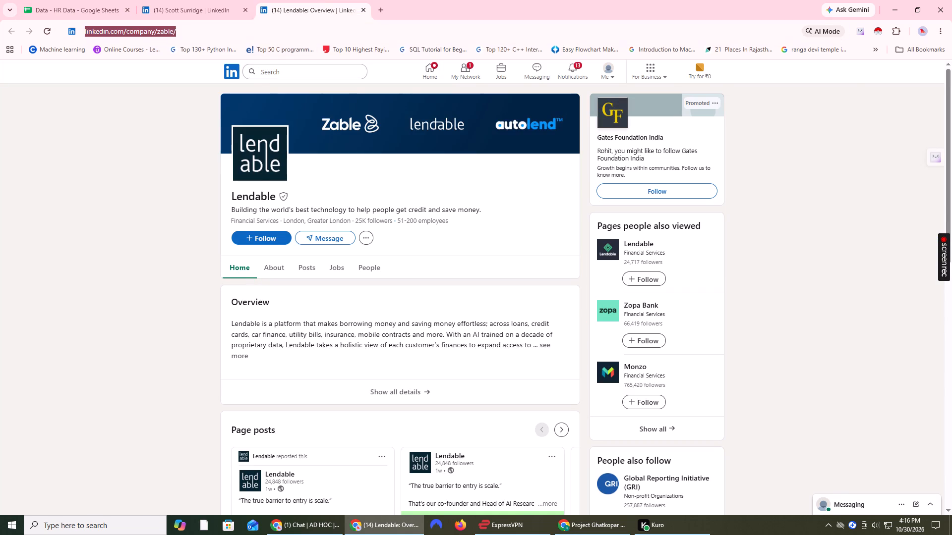
pyautogui.hotkey('ctrl', 'c')
pyautogui.click(81, 0)
pyautogui.click(145, 293)
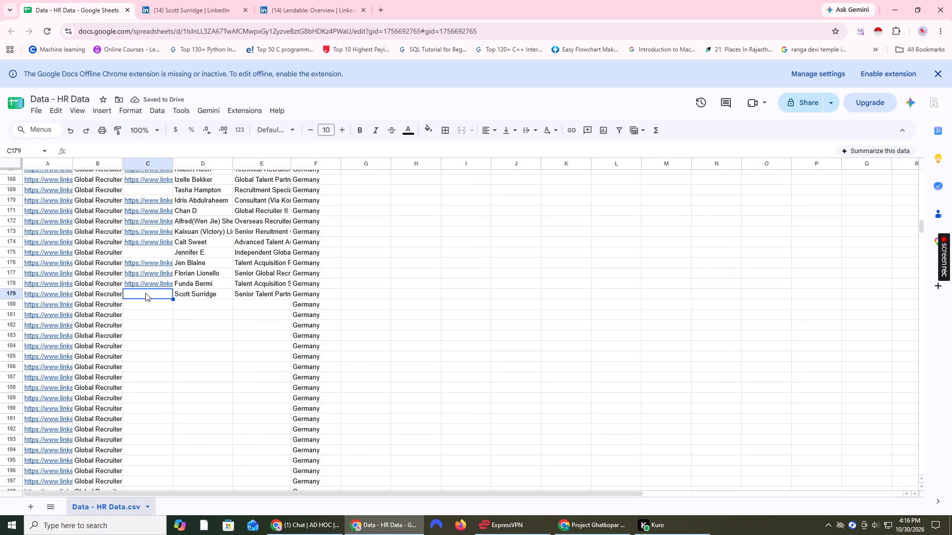
pyautogui.hotkey('ctrl', 'v')
pyautogui.click(147, 315)
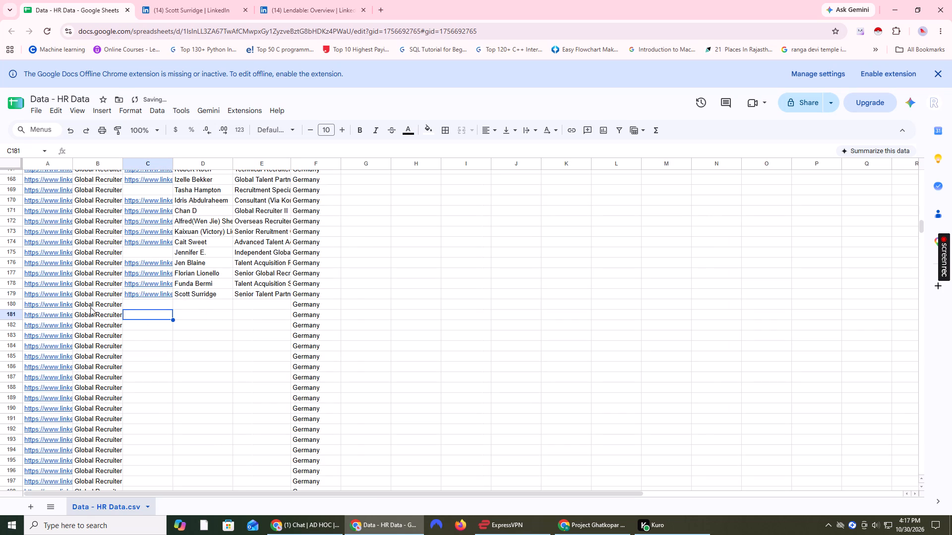
# Open the LinkedIn profile linked in cell A180 and close the previous person's profile and company pages.
pyautogui.click(60, 305)
pyautogui.click(74, 323)
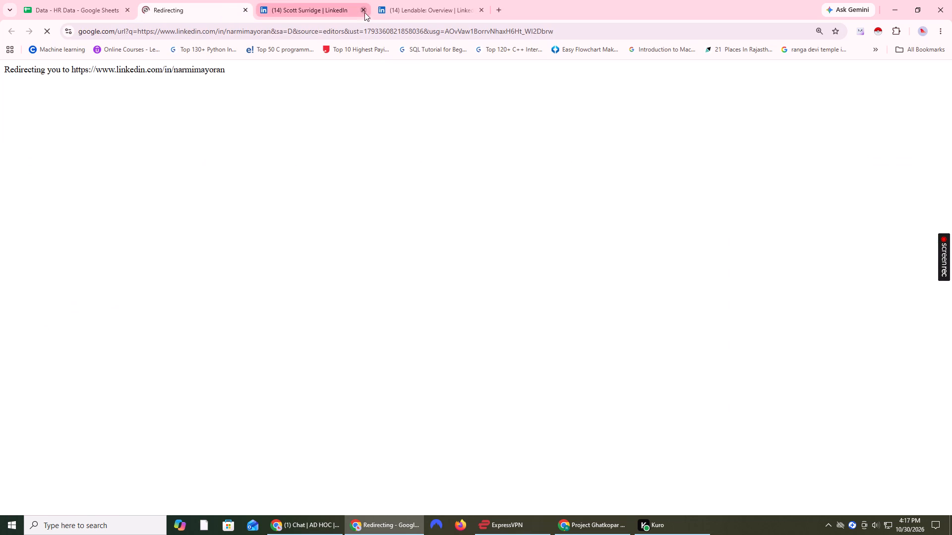
pyautogui.click(366, 8)
pyautogui.click(366, 8)
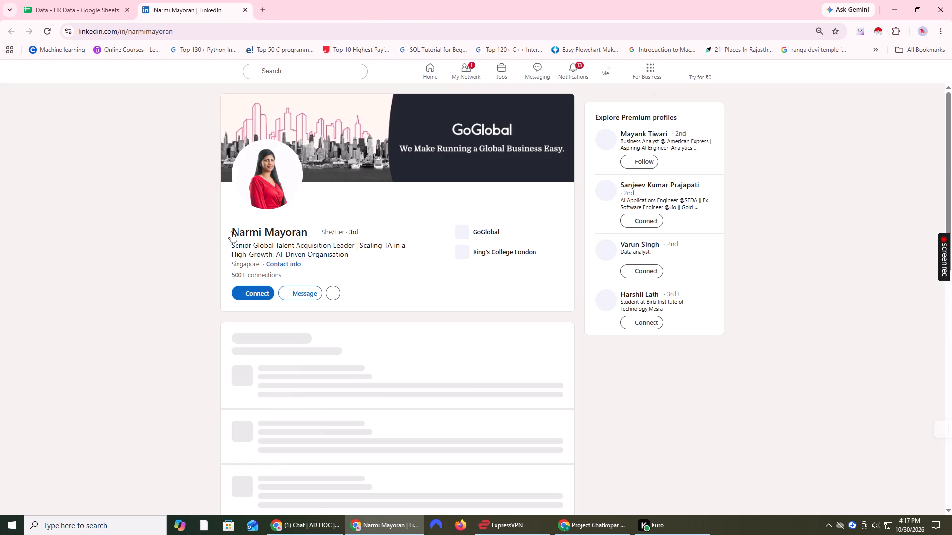
# Copy the person's name from the open LinkedIn profile into cell D180 of the sheet.
pyautogui.moveTo(231, 231); pyautogui.dragTo(305, 228)
pyautogui.hotkey('ctrl', 'c')
pyautogui.click(123, 232)
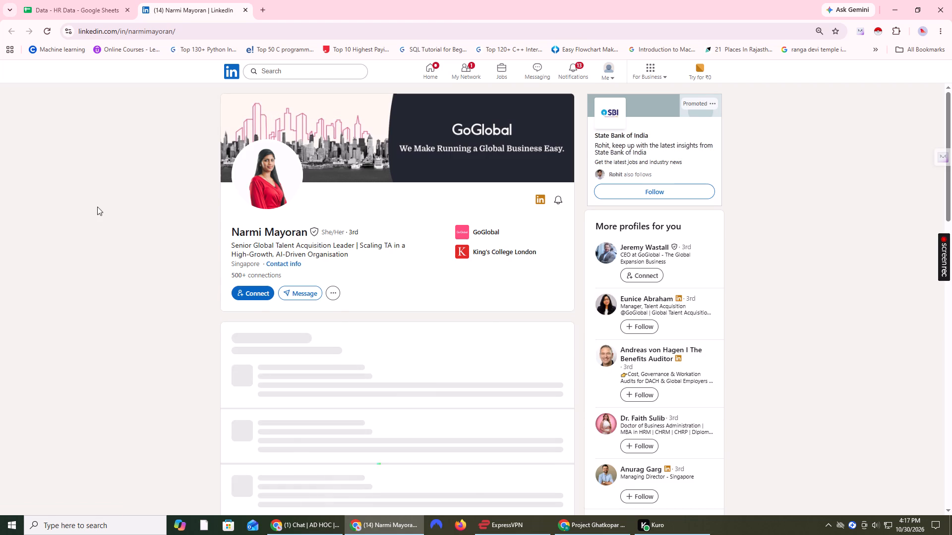
pyautogui.click(82, 0)
pyautogui.doubleClick(178, 306)
pyautogui.hotkey('ctrl', 'v')
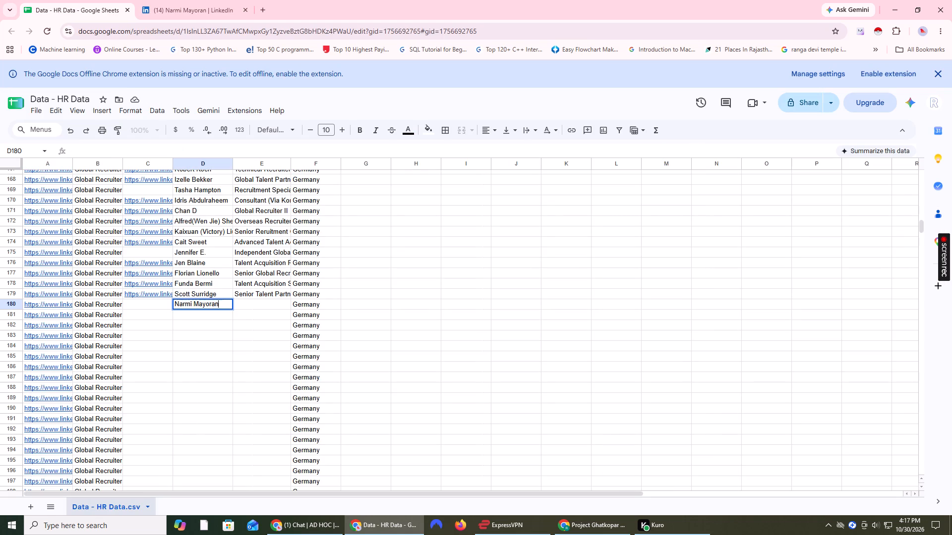
pyautogui.press('Return')
# Open the GoGlobal company page from the current employer entry in the profile's Experience section.
pyautogui.click(195, 0)
pyautogui.scroll(-8, 239, 258)
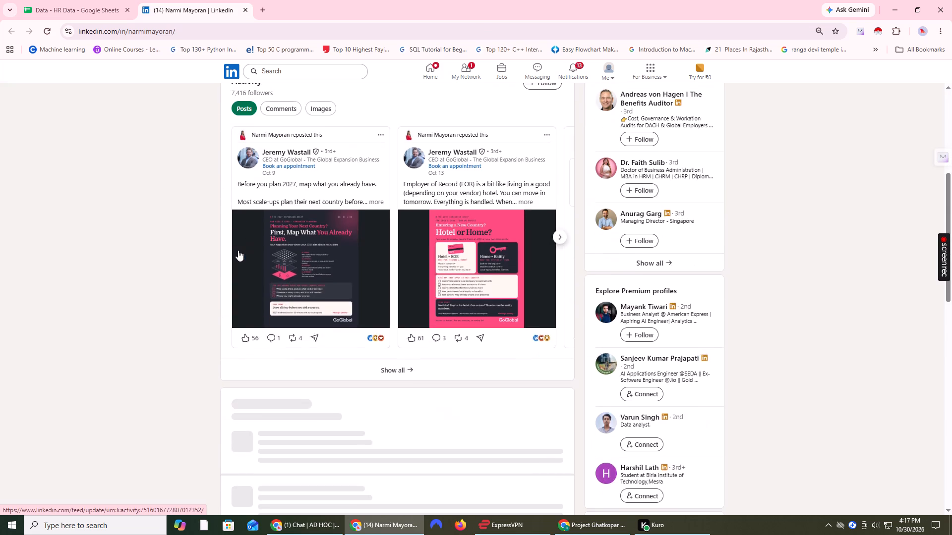
pyautogui.scroll(-6, 238, 250)
pyautogui.scroll(3, 252, 257)
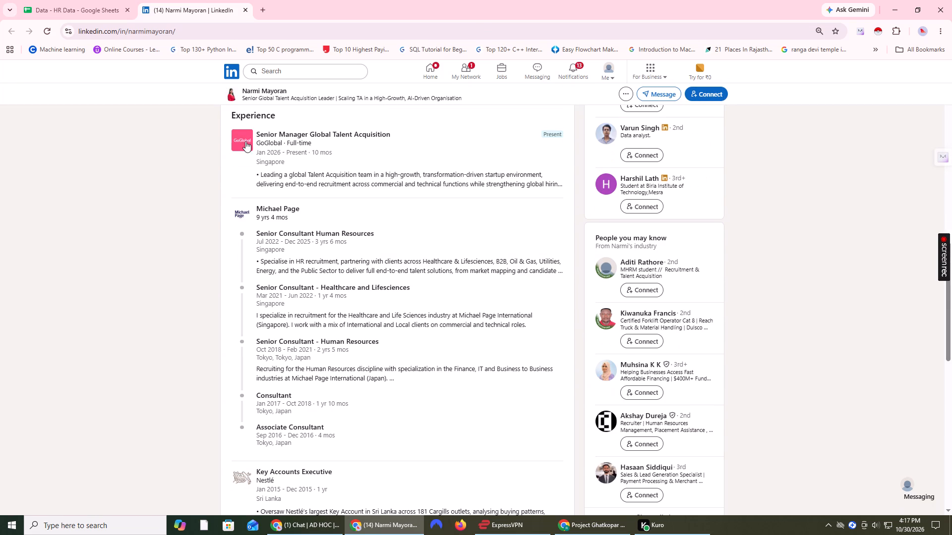
pyautogui.keyDown('ctrl'); pyautogui.click(244, 140); pyautogui.keyUp('ctrl')
pyautogui.scroll(2, 298, 233)
pyautogui.click(325, 0)
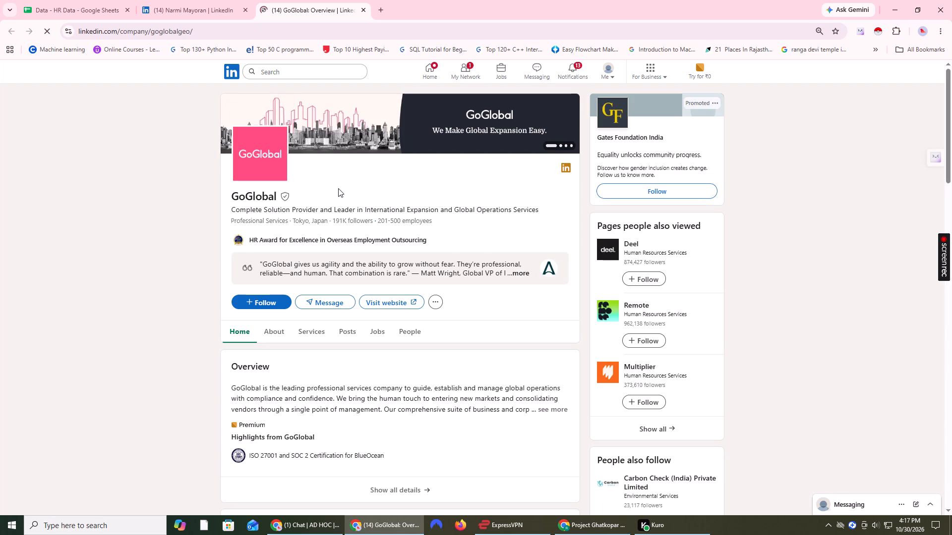
# Copy the GoGlobal LinkedIn company page address into cell C180 of the sheet.
pyautogui.click(231, 37)
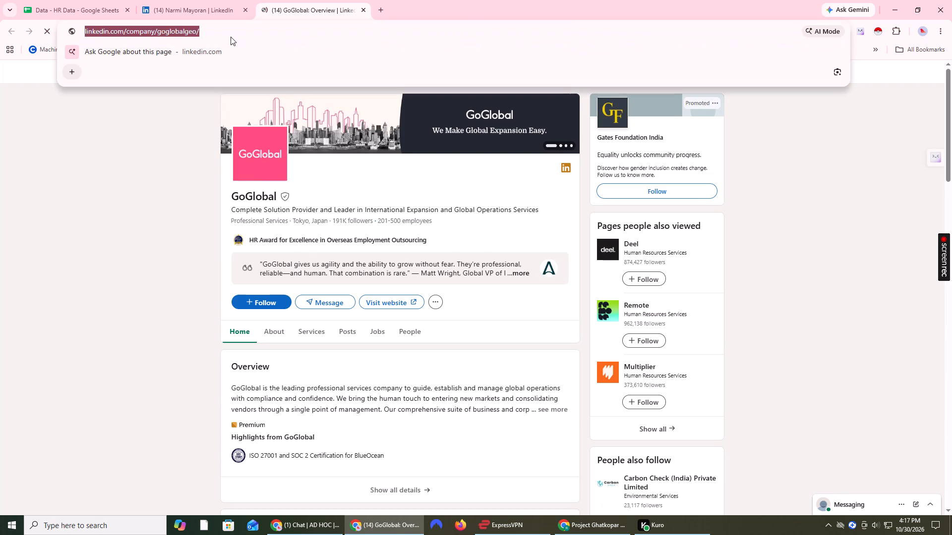
pyautogui.hotkey('ctrl', 'c')
pyautogui.click(76, 0)
pyautogui.click(155, 391)
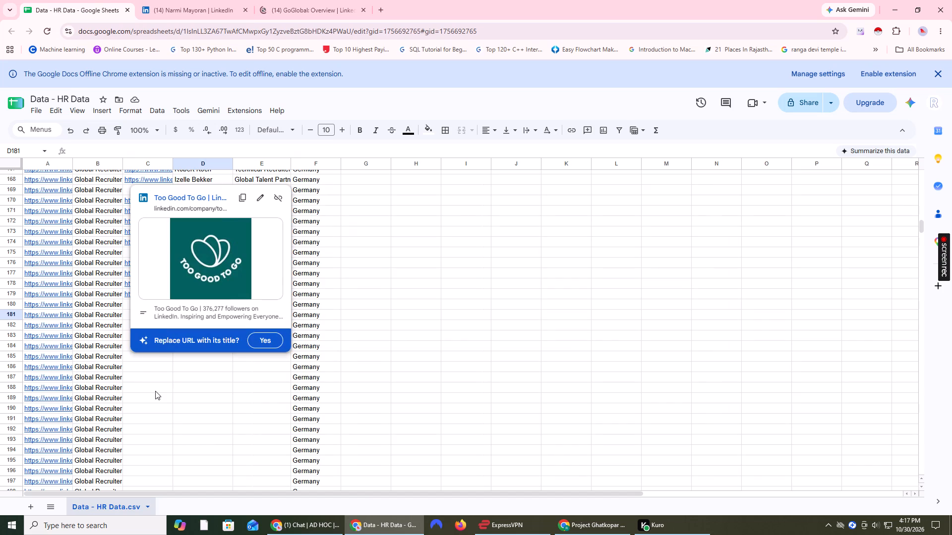
pyautogui.doubleClick(148, 304)
pyautogui.hotkey('ctrl', 'v')
pyautogui.click(148, 338)
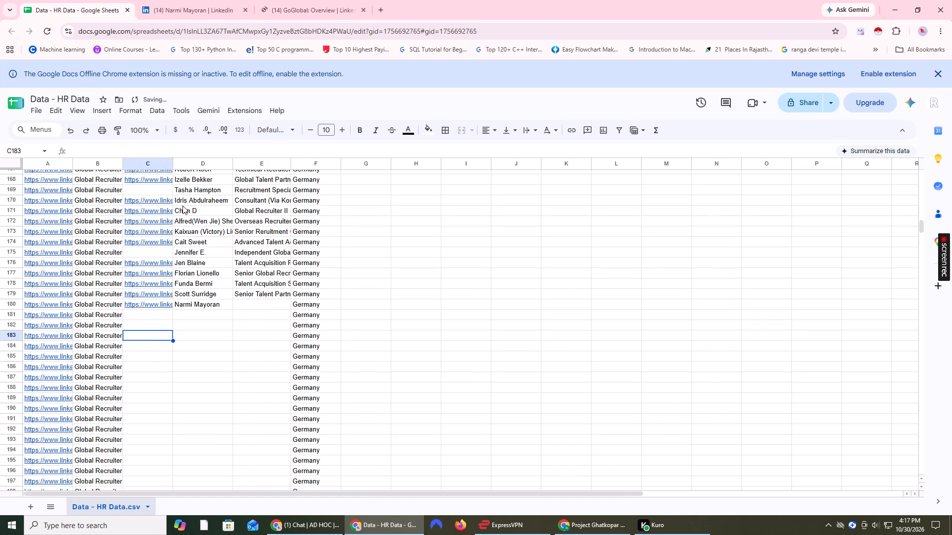
# Copy the current job title, Senior Manager Global Talent Acquisition, from the LinkedIn profile's Experience section into cell E180 of the sheet.
pyautogui.click(278, 0)
pyautogui.click(203, 0)
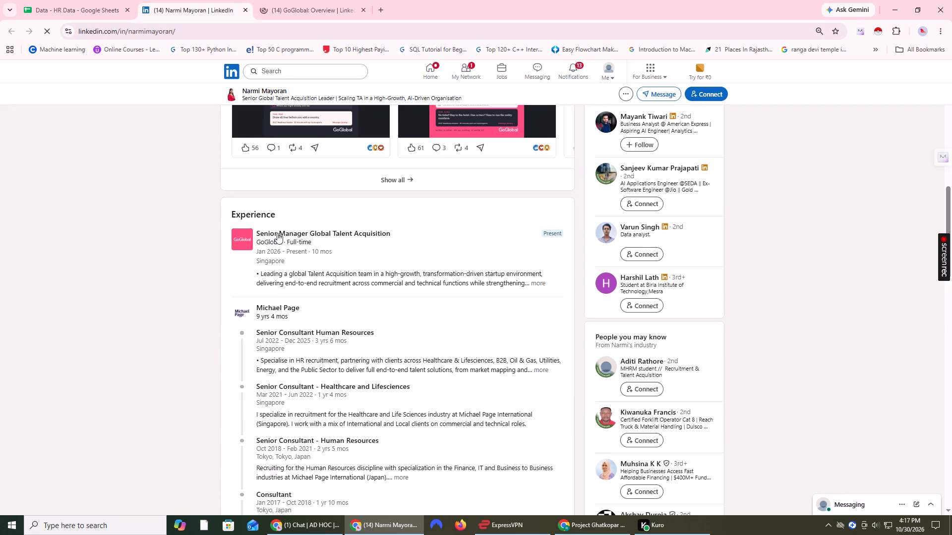
pyautogui.moveTo(256, 233); pyautogui.dragTo(391, 231)
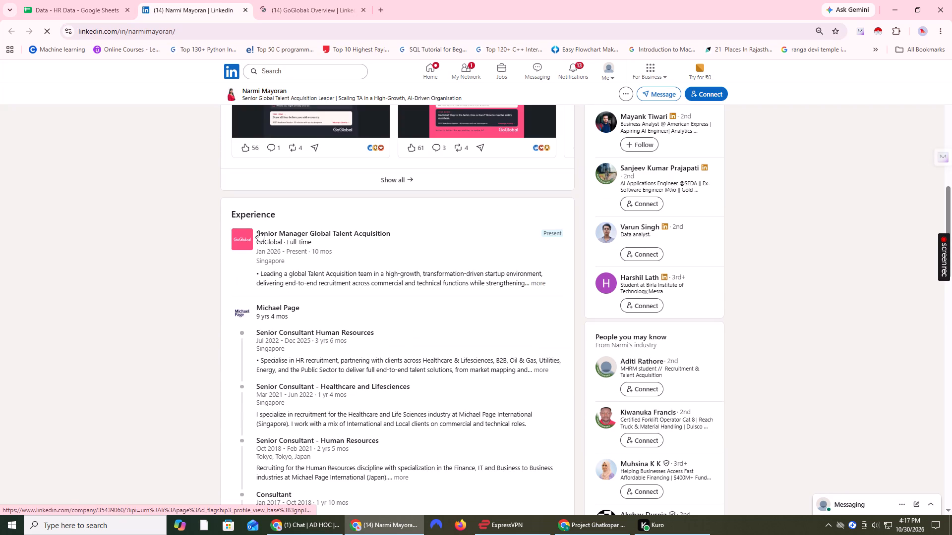
pyautogui.moveTo(253, 233); pyautogui.dragTo(398, 233)
pyautogui.hotkey('ctrl', 'c')
pyautogui.click(102, 320)
pyautogui.click(110, 0)
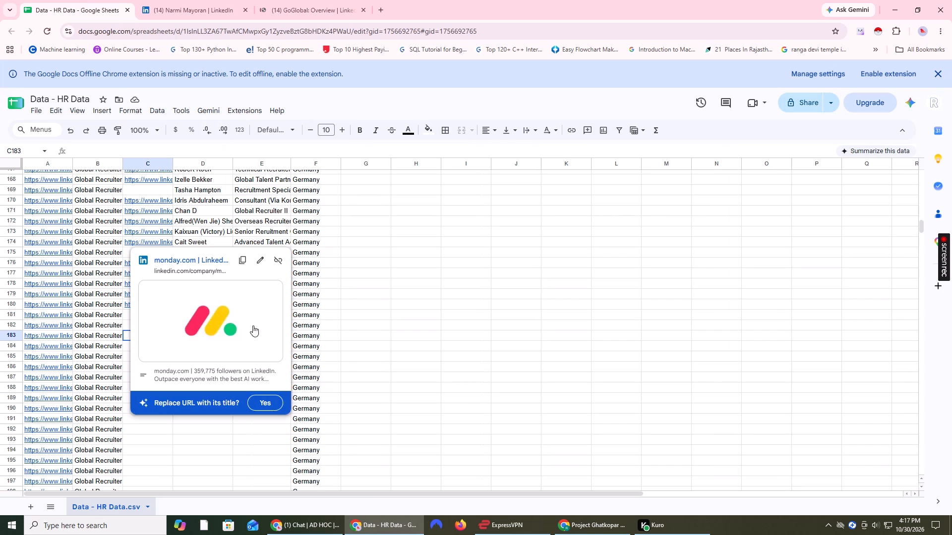
pyautogui.click(372, 287)
pyautogui.doubleClick(247, 309)
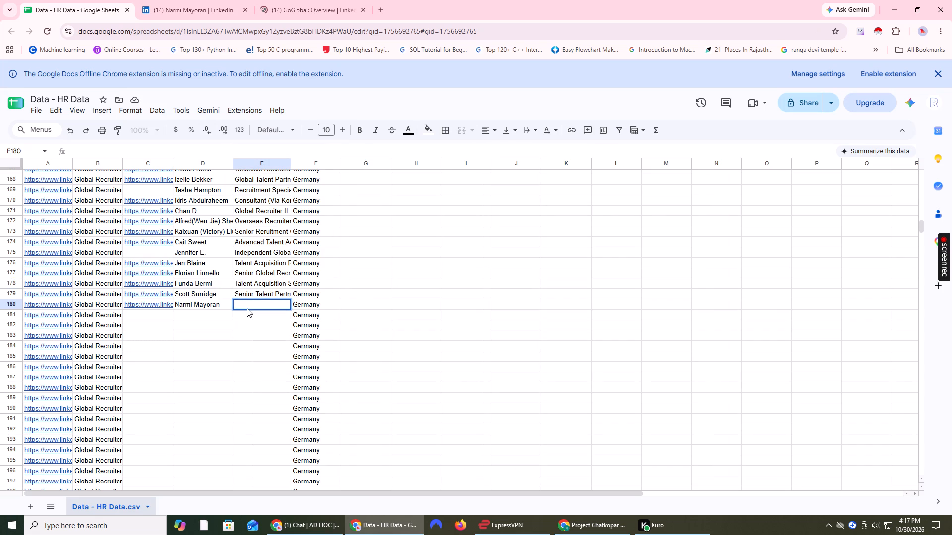
pyautogui.hotkey('ctrl', 'v')
pyautogui.press('Return')
pyautogui.click(244, 344)
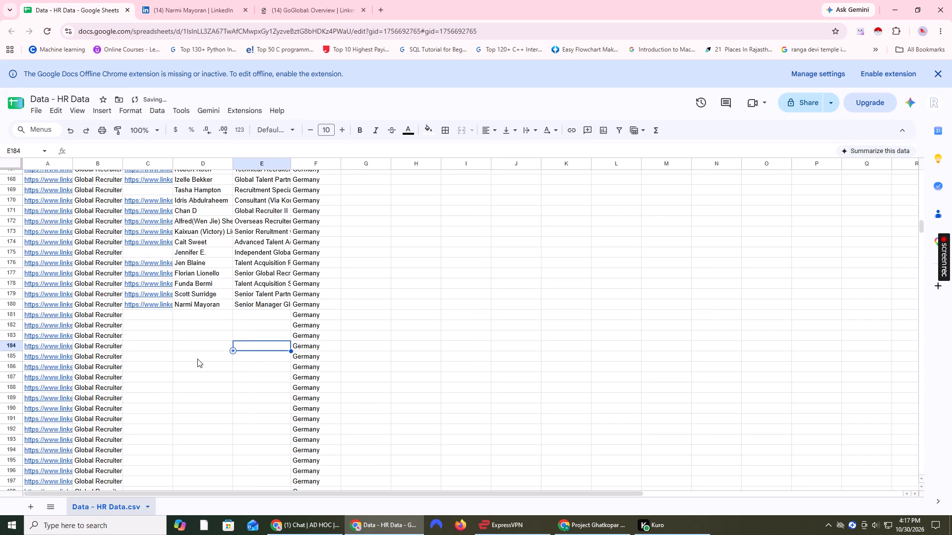
pyautogui.click(178, 355)
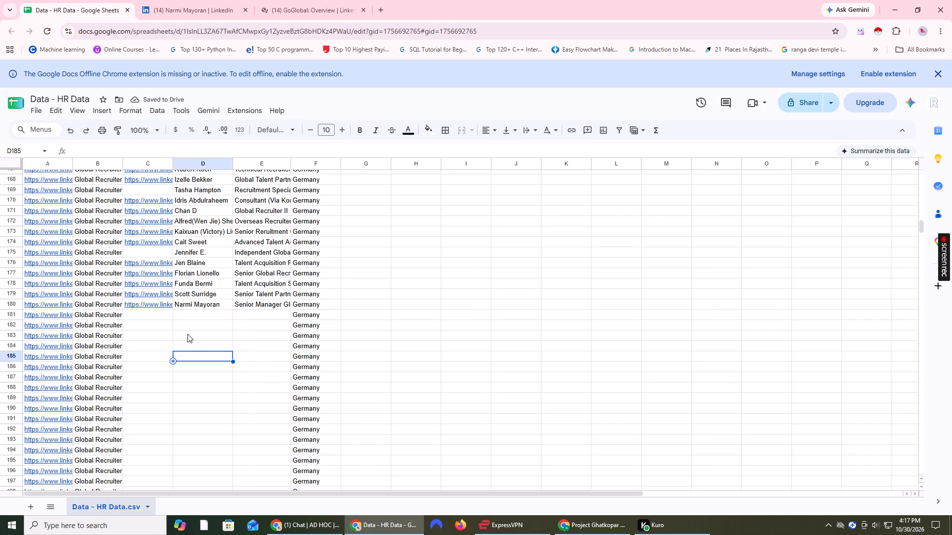
# Open the LinkedIn profile linked in cell A181 and close the previous person's profile and the GoGlobal company page.
pyautogui.click(68, 316)
pyautogui.click(78, 333)
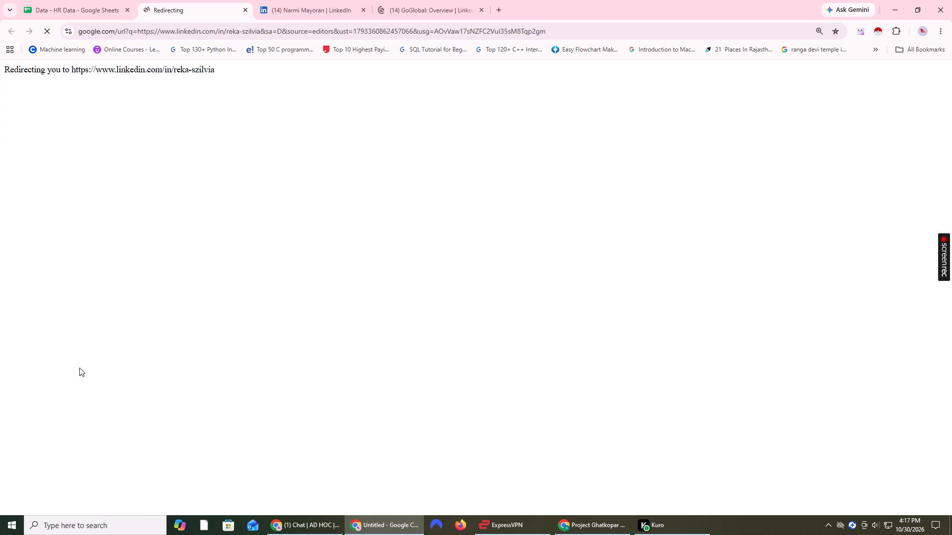
pyautogui.click(362, 10)
pyautogui.click(362, 10)
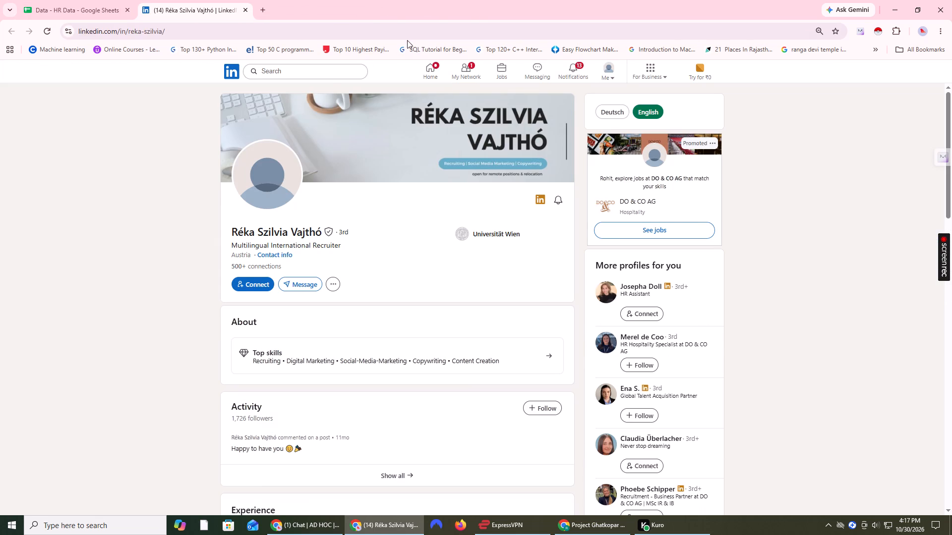
# Copy the person's name from the open LinkedIn profile into cell D181 of the sheet.
pyautogui.moveTo(224, 228); pyautogui.dragTo(324, 228)
pyautogui.hotkey('ctrl', 'c')
pyautogui.click(115, 245)
pyautogui.click(96, 0)
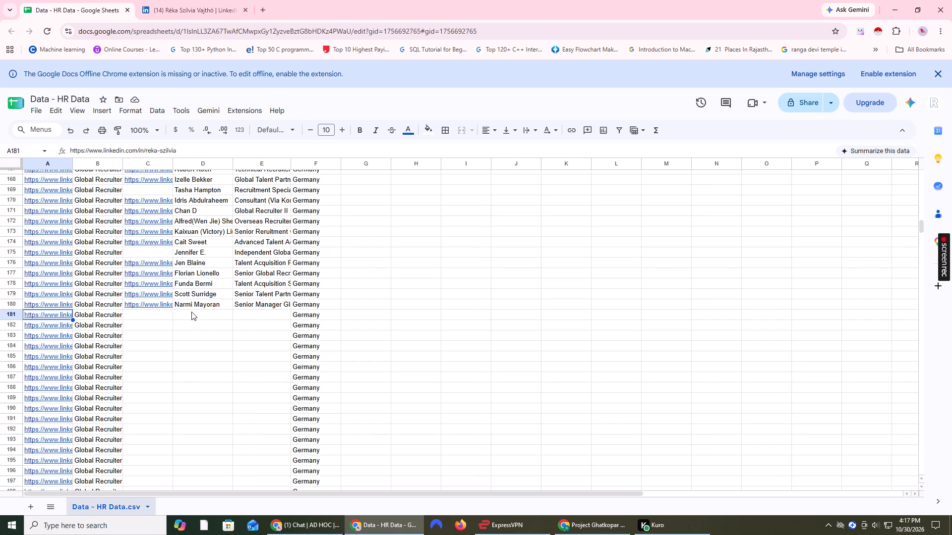
pyautogui.doubleClick(190, 313)
pyautogui.hotkey('ctrl', 'v')
pyautogui.press('Return')
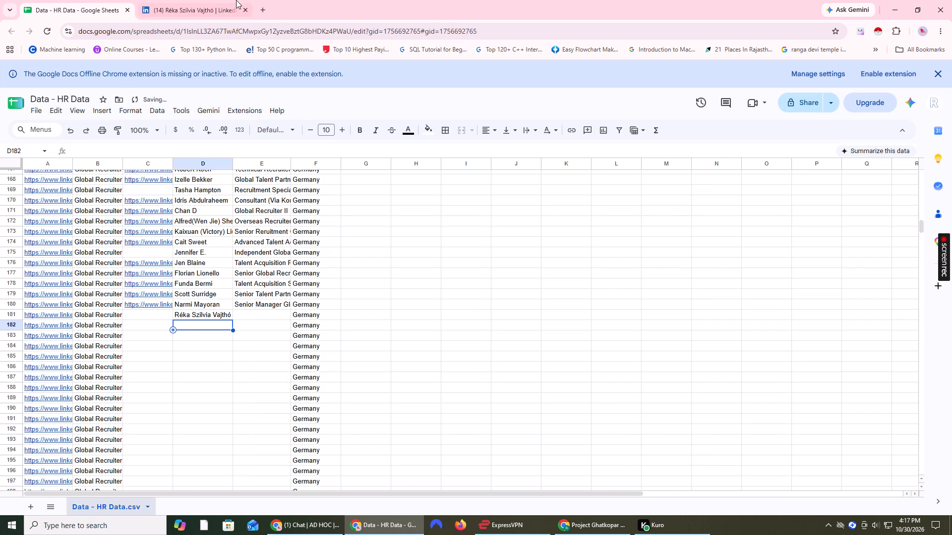
# Open the DO & CO AG company page from the current Global Recruiter entry in the profile's Experience section.
pyautogui.click(236, 0)
pyautogui.scroll(-8, 205, 315)
pyautogui.scroll(2, 206, 310)
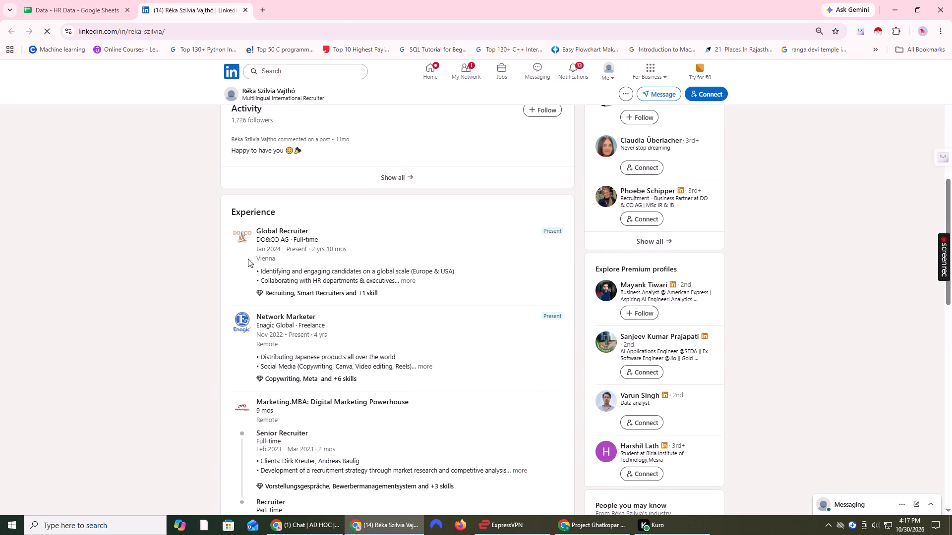
pyautogui.keyDown('ctrl'); pyautogui.click(241, 224); pyautogui.keyUp('ctrl')
pyautogui.keyDown('ctrl'); pyautogui.click(245, 237); pyautogui.keyUp('ctrl')
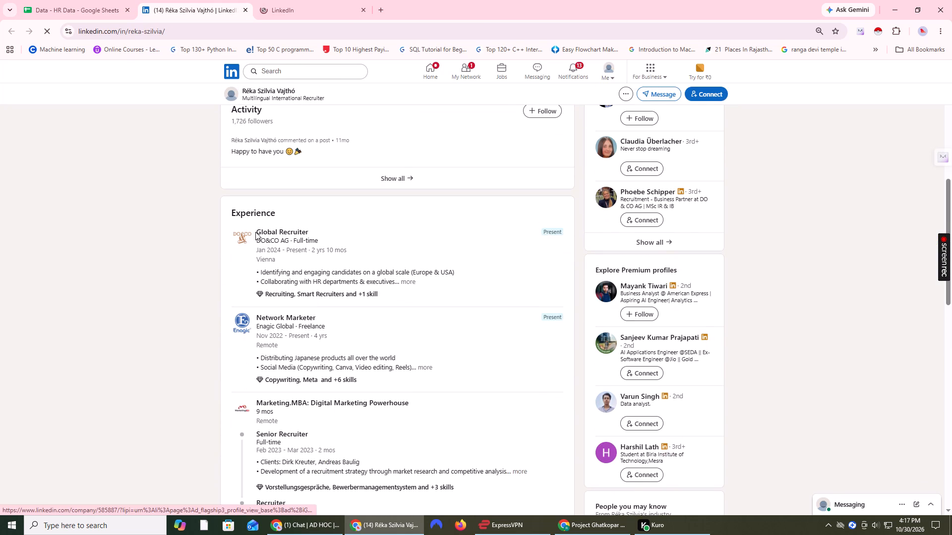
# Copy the job title Global Recruiter from the profile's DO & CO AG entry into cell E181 of the sheet.
pyautogui.moveTo(254, 231); pyautogui.dragTo(315, 231)
pyautogui.hotkey('ctrl', 'c')
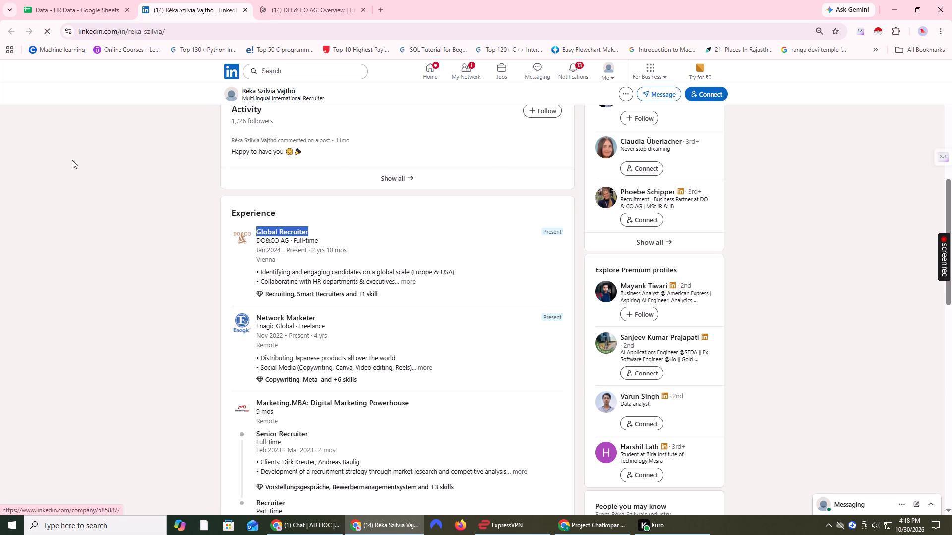
pyautogui.click(66, 0)
pyautogui.doubleClick(244, 314)
pyautogui.hotkey('ctrl', 'v')
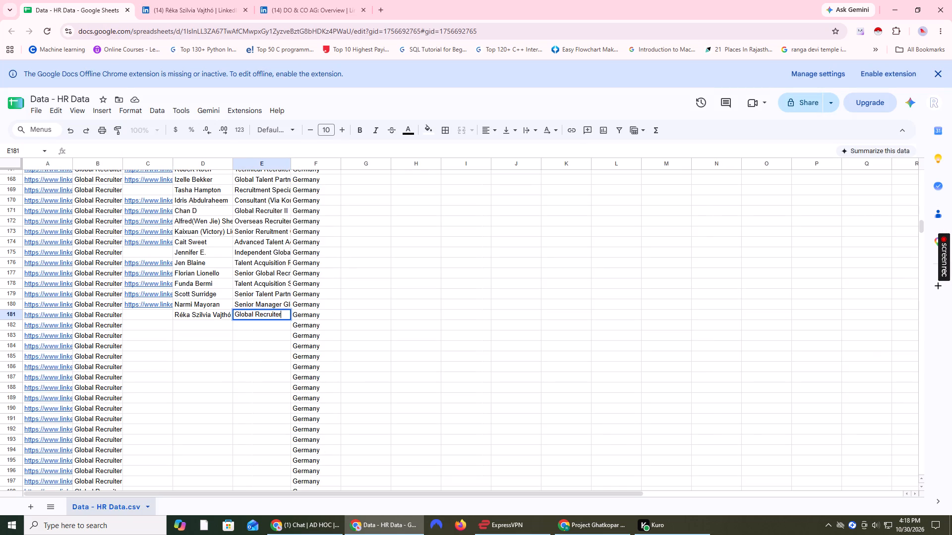
pyautogui.press('Return')
# Copy the DO & CO AG LinkedIn company page address into cell C181 of the sheet.
pyautogui.click(277, 0)
pyautogui.click(265, 32)
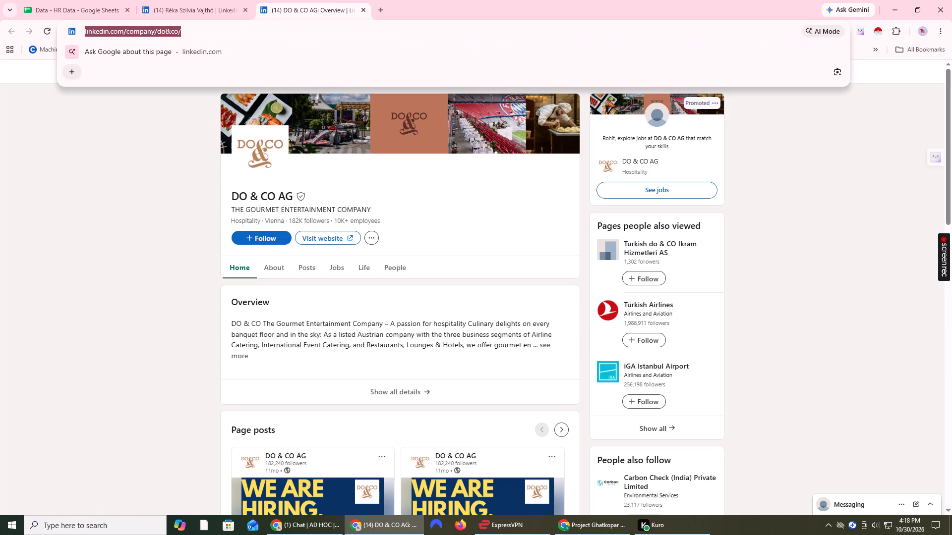
pyautogui.hotkey('ctrl', 'c')
pyautogui.click(83, 0)
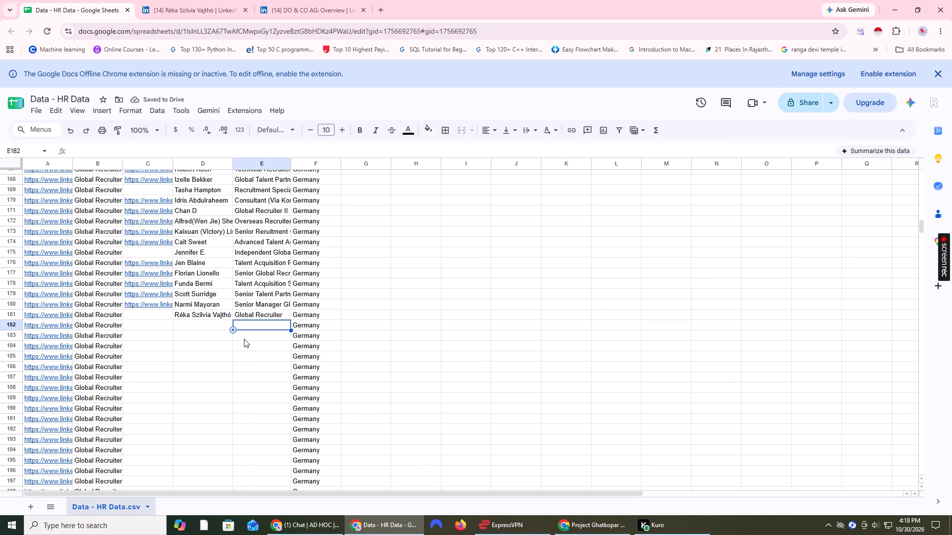
pyautogui.doubleClick(152, 318)
pyautogui.hotkey('ctrl', 'v')
pyautogui.press('Return')
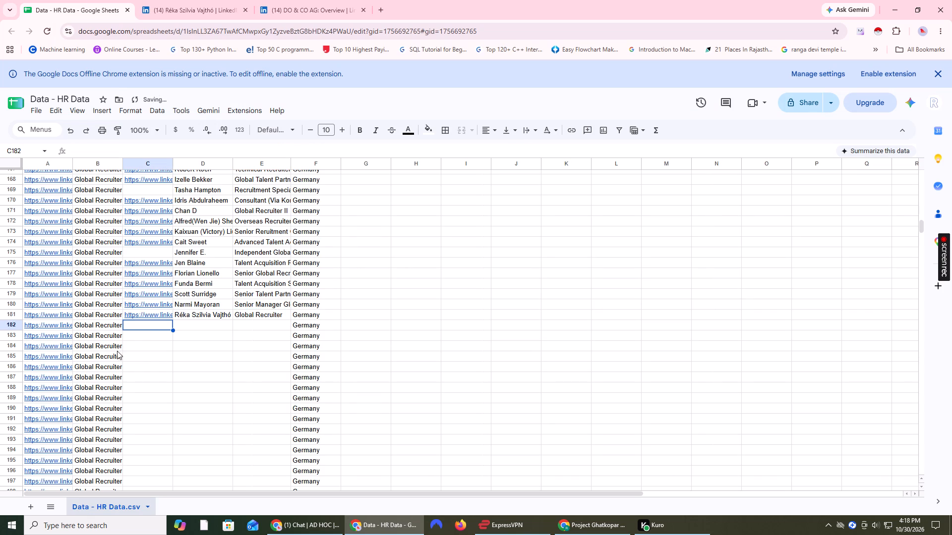
# Open the LinkedIn profile linked in cell A182 and close the previous person's profile and the DO & CO AG company page.
pyautogui.click(60, 327)
pyautogui.click(68, 339)
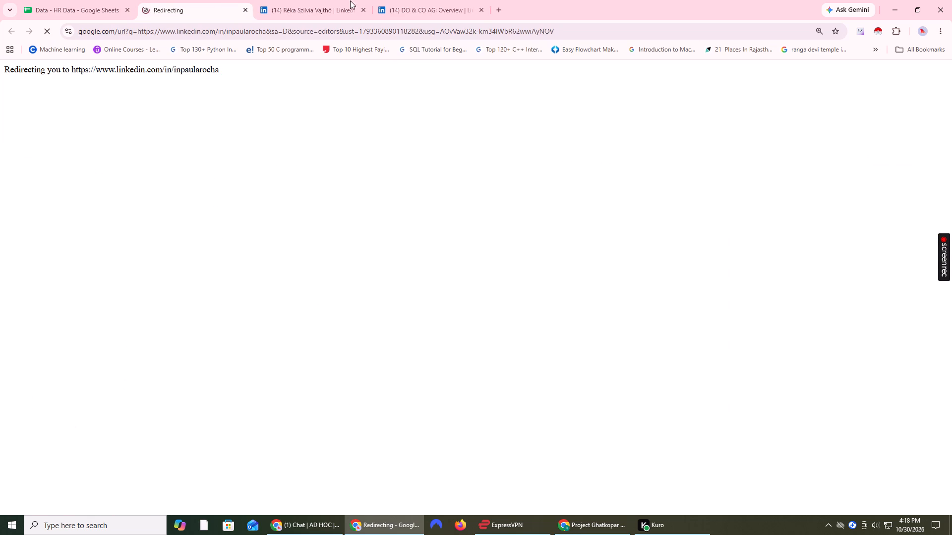
pyautogui.click(364, 13)
pyautogui.click(364, 13)
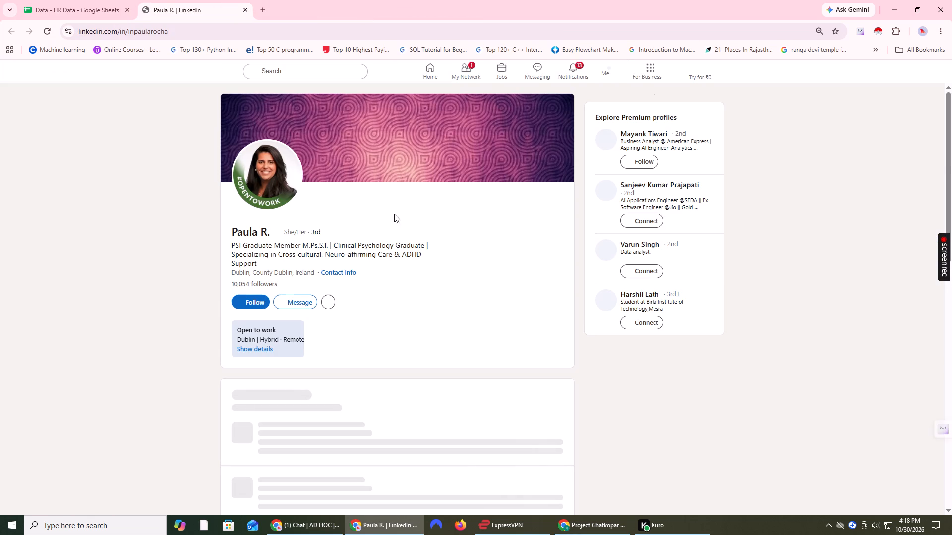
# Copy the person's name from the open LinkedIn profile into cell D182 of the sheet.
pyautogui.moveTo(228, 232); pyautogui.dragTo(269, 229)
pyautogui.hotkey('ctrl', 'c')
pyautogui.click(190, 256)
pyautogui.click(109, 0)
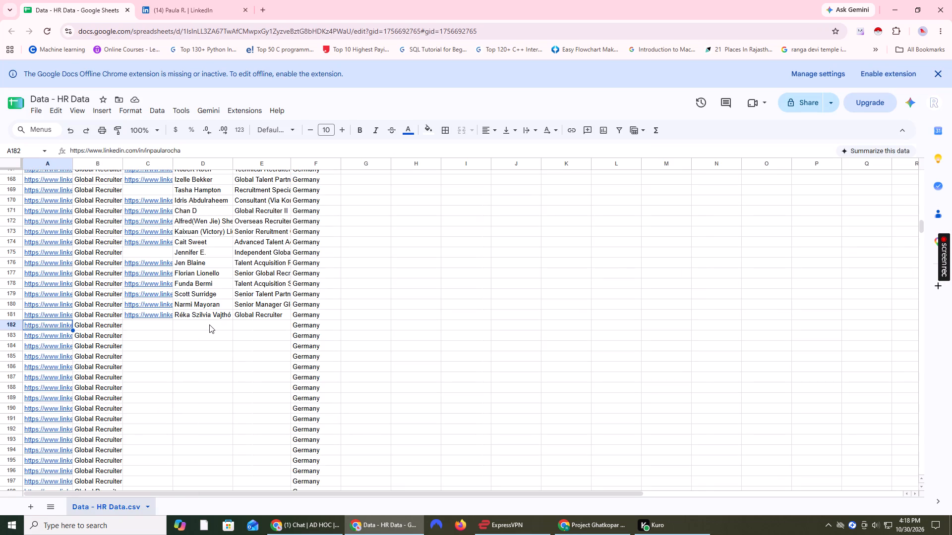
pyautogui.doubleClick(209, 324)
pyautogui.hotkey('ctrl', 'v')
pyautogui.press('Return')
# Copy the job title Global Recruiter from the profile's BMC Software experience entry into cell E182 of the sheet.
pyautogui.click(190, 0)
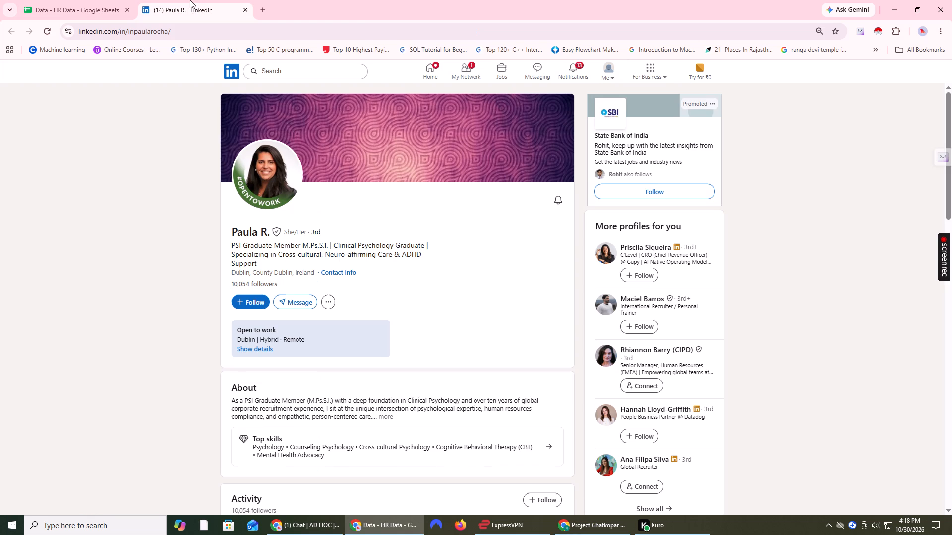
pyautogui.scroll(-10, 260, 292)
pyautogui.scroll(2, 263, 290)
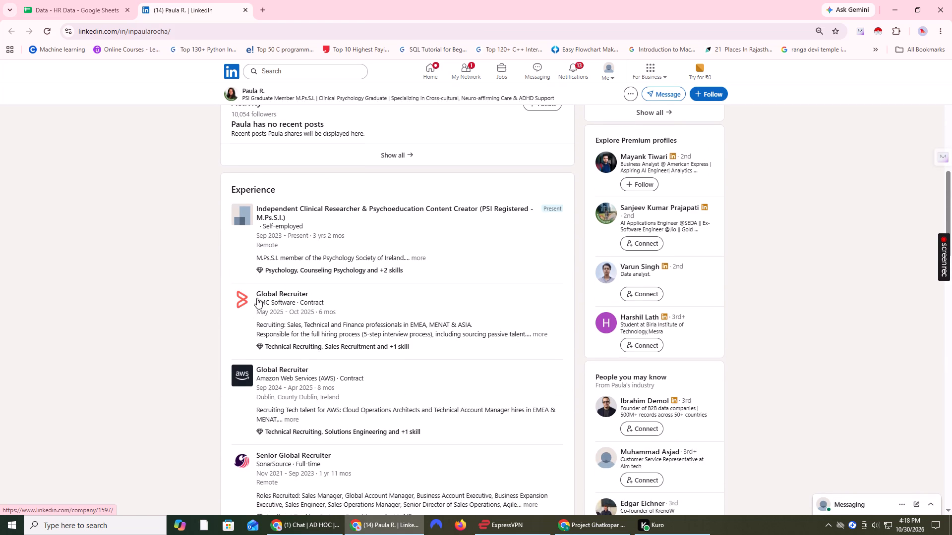
pyautogui.moveTo(255, 210); pyautogui.dragTo(288, 210)
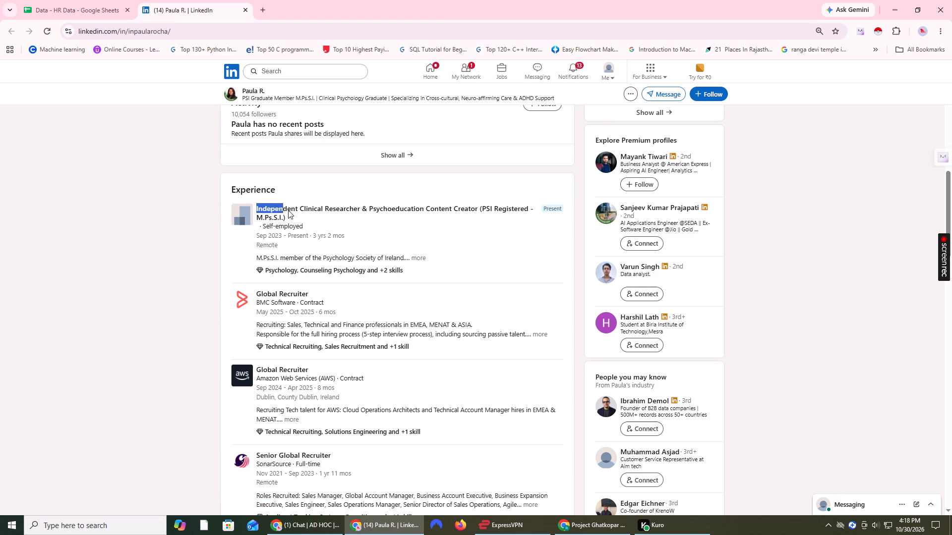
pyautogui.moveTo(288, 210); pyautogui.dragTo(370, 211)
pyautogui.moveTo(252, 293); pyautogui.dragTo(265, 290)
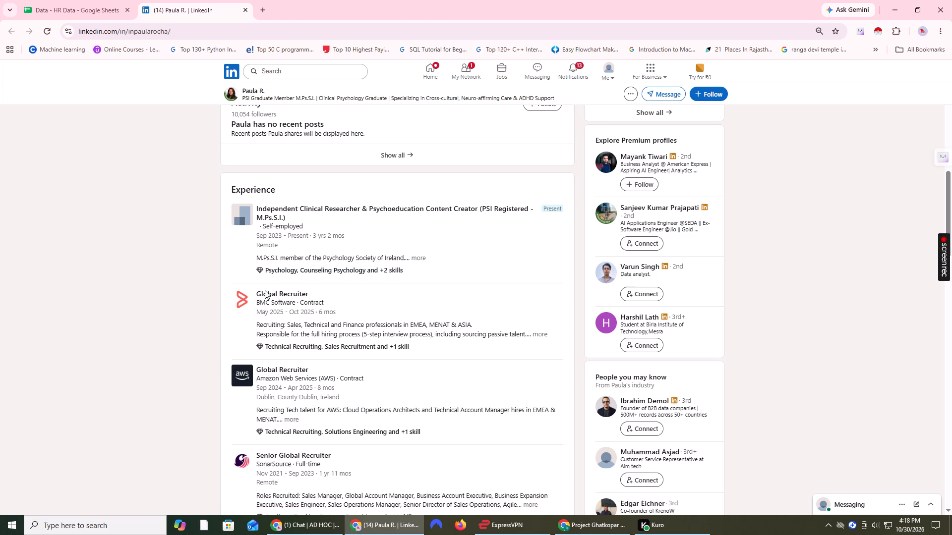
pyautogui.moveTo(265, 290); pyautogui.dragTo(314, 288)
pyautogui.hotkey('ctrl', 'c')
pyautogui.click(65, 0)
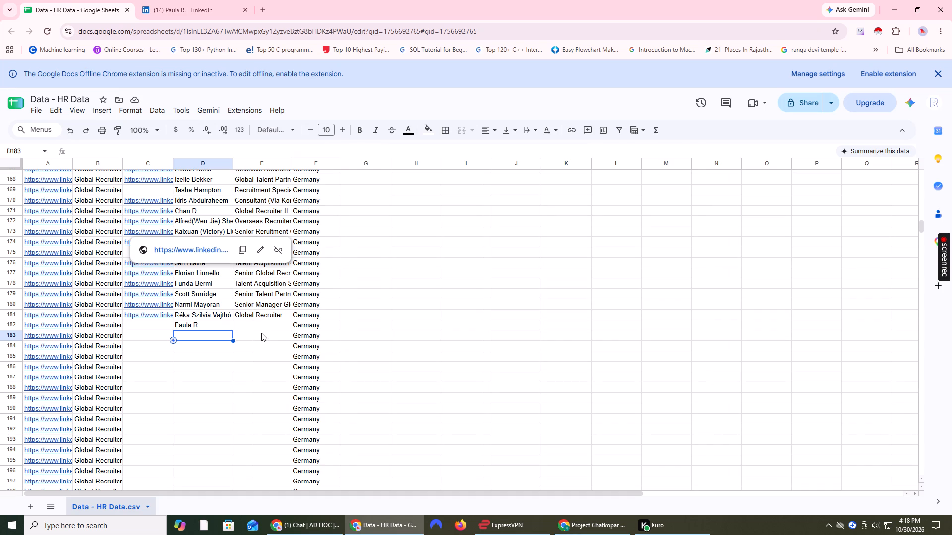
pyautogui.doubleClick(255, 322)
pyautogui.hotkey('ctrl', 'v')
pyautogui.click(233, 345)
pyautogui.scroll(-3, 178, 347)
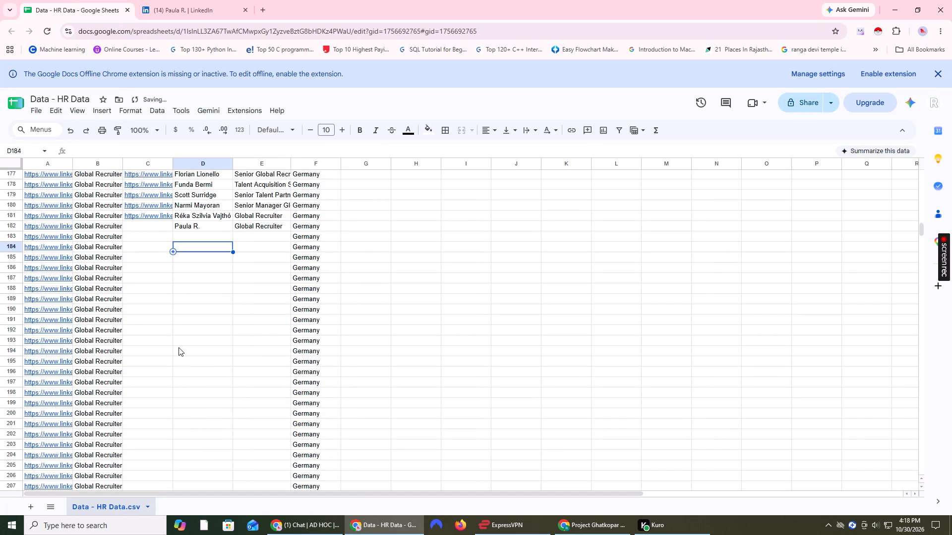
pyautogui.scroll(1, 177, 343)
# Open the LinkedIn profile linked in cell A183 and close the previous person's profile.
pyautogui.click(72, 237)
pyautogui.click(75, 254)
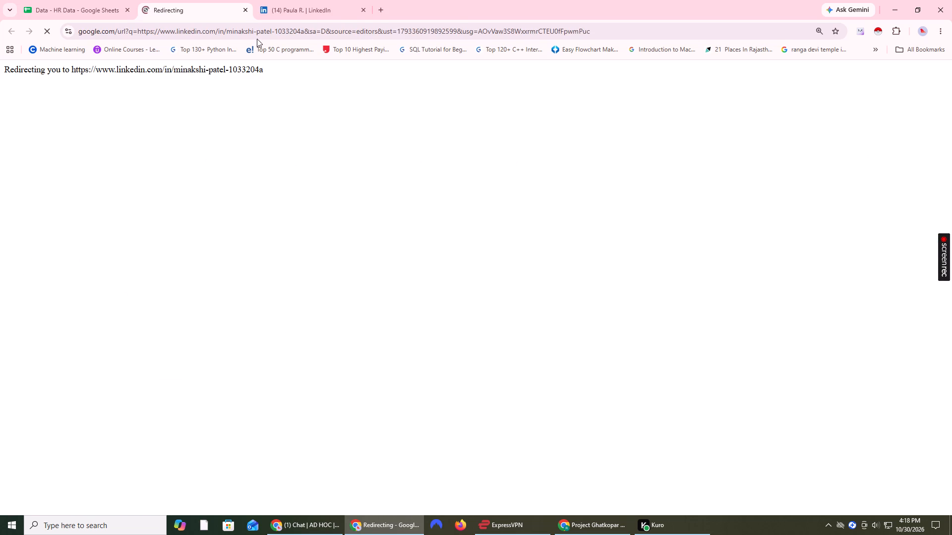
pyautogui.click(363, 9)
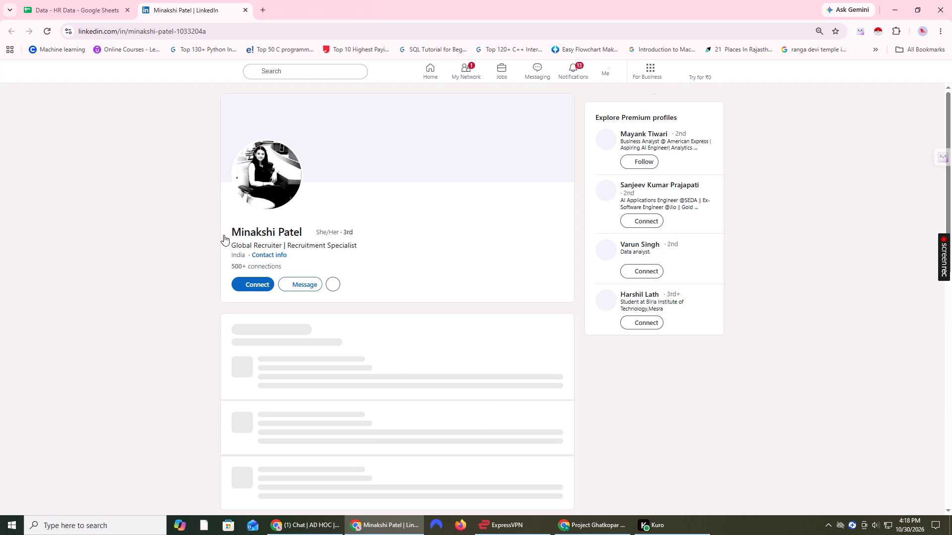
# Copy the person's name from the open LinkedIn profile into cell D183 of the sheet.
pyautogui.moveTo(223, 233); pyautogui.dragTo(302, 227)
pyautogui.hotkey('ctrl', 'c')
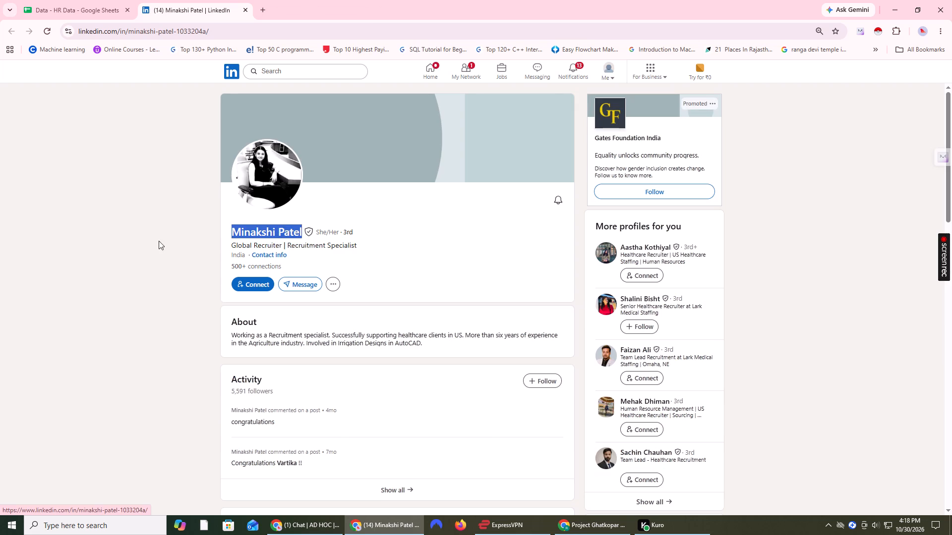
pyautogui.click(159, 241)
pyautogui.click(102, 0)
pyautogui.click(204, 231)
pyautogui.doubleClick(195, 239)
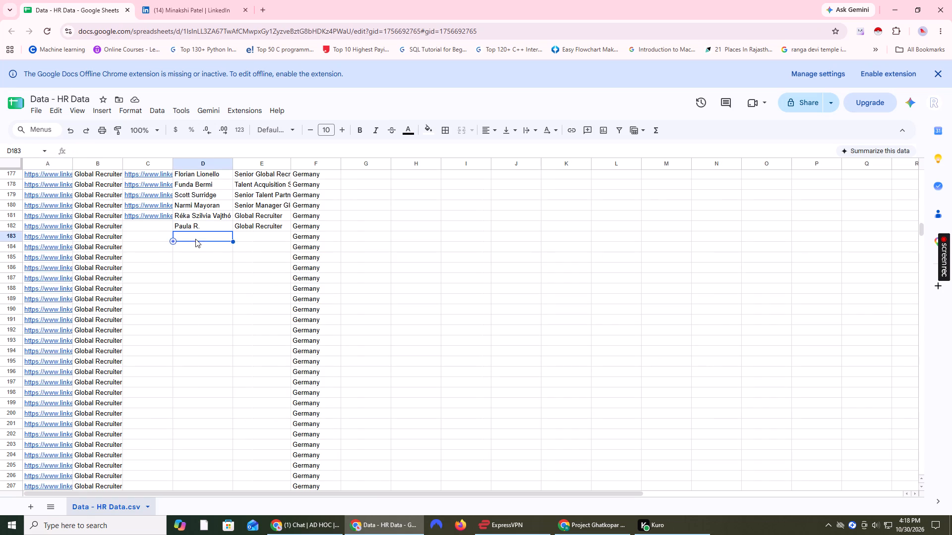
pyautogui.hotkey('ctrl', 'v')
pyautogui.press('Return')
# Open the Lark Medical Staffing company page from the profile's experience and copy the job title Lead Recruiter into cell E183.
pyautogui.click(173, 1)
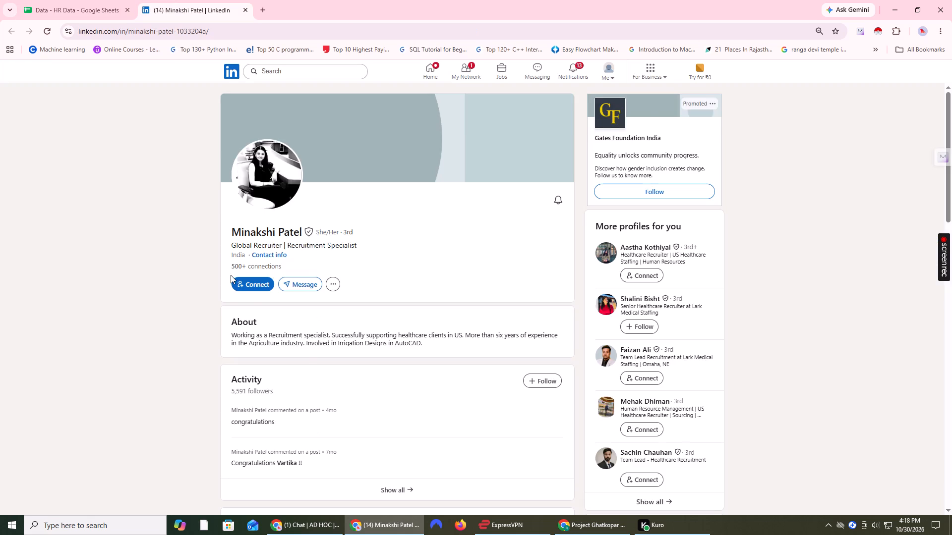
pyautogui.scroll(-7, 232, 276)
pyautogui.keyDown('ctrl'); pyautogui.click(242, 206); pyautogui.keyUp('ctrl')
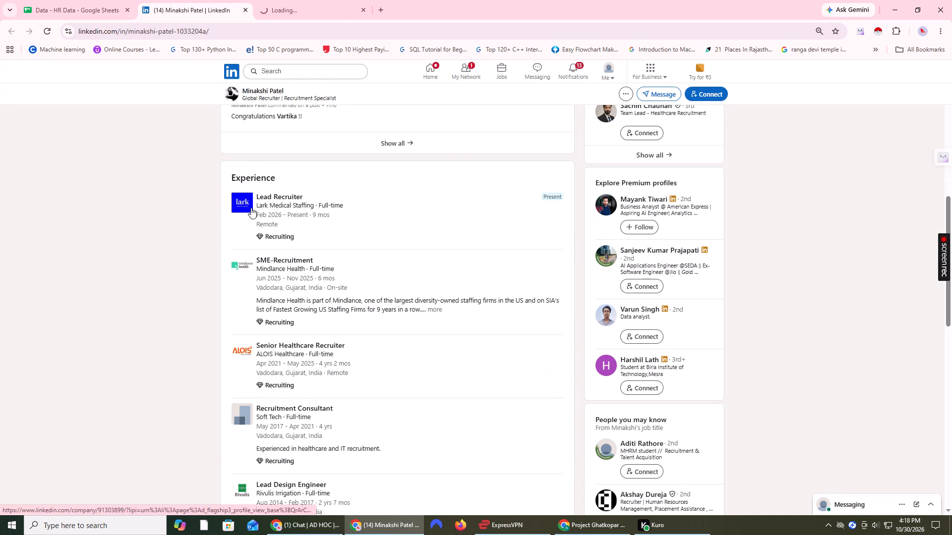
pyautogui.moveTo(256, 196); pyautogui.dragTo(298, 193)
pyautogui.moveTo(253, 197); pyautogui.dragTo(314, 190)
pyautogui.hotkey('ctrl', 'c')
pyautogui.click(46, 0)
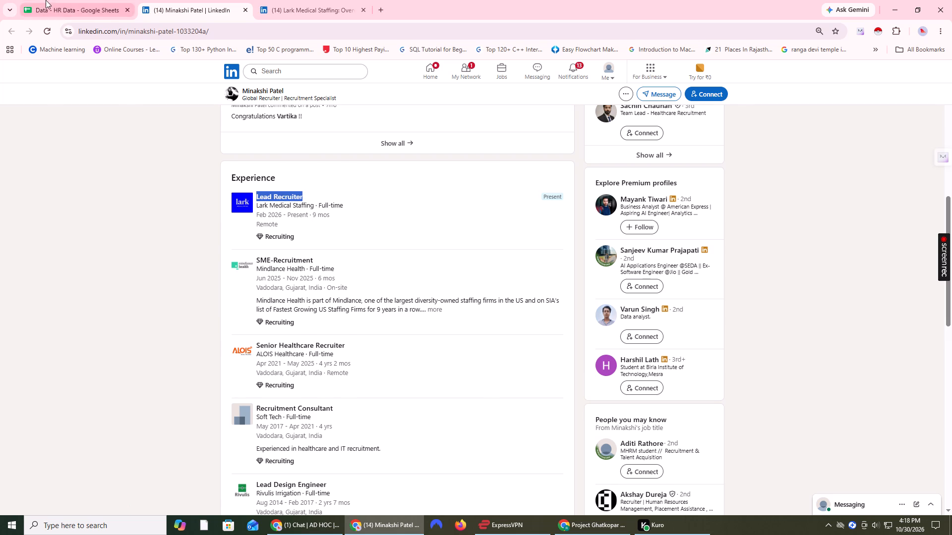
pyautogui.doubleClick(250, 241)
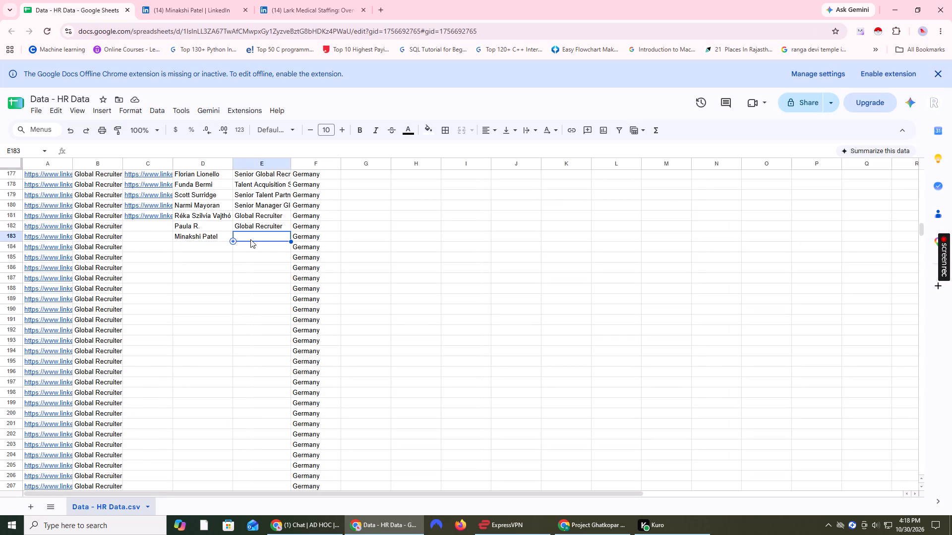
pyautogui.doubleClick(250, 237)
pyautogui.hotkey('ctrl', 'v')
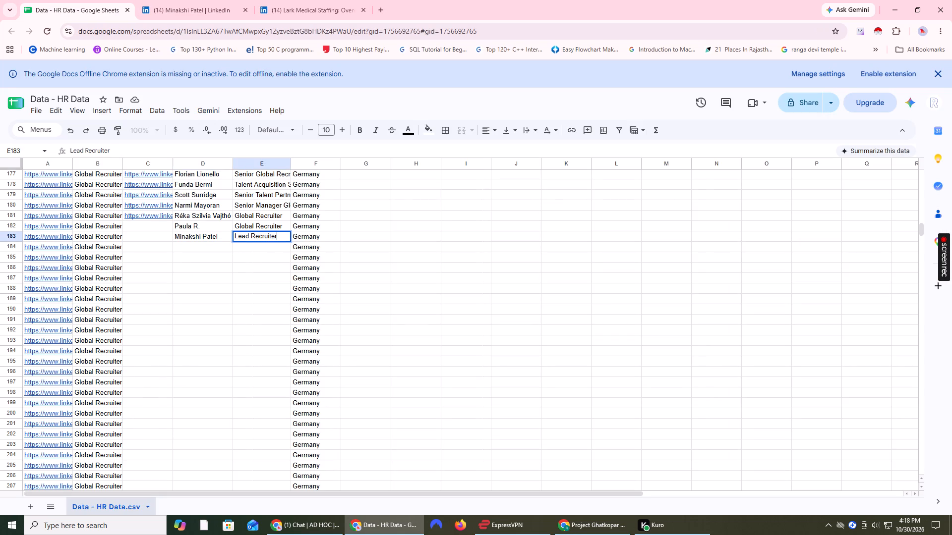
pyautogui.press('Return')
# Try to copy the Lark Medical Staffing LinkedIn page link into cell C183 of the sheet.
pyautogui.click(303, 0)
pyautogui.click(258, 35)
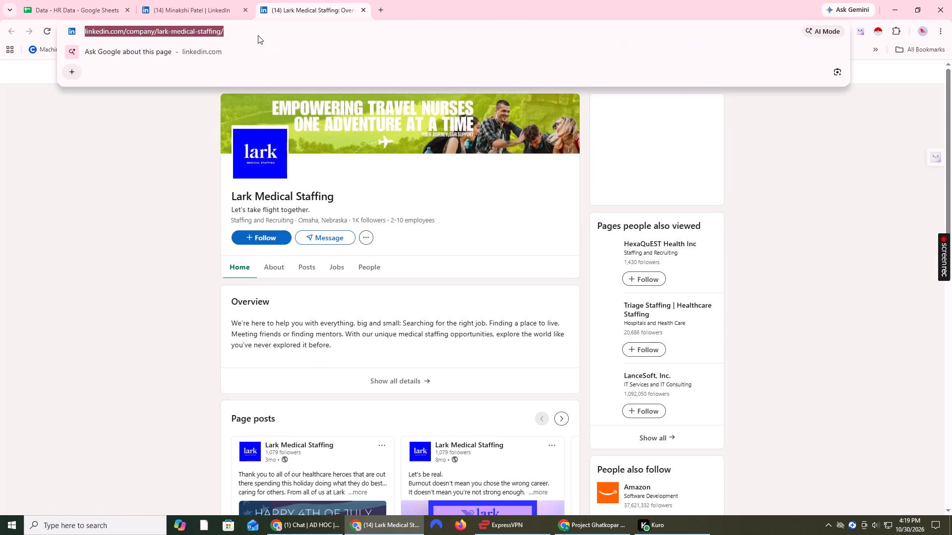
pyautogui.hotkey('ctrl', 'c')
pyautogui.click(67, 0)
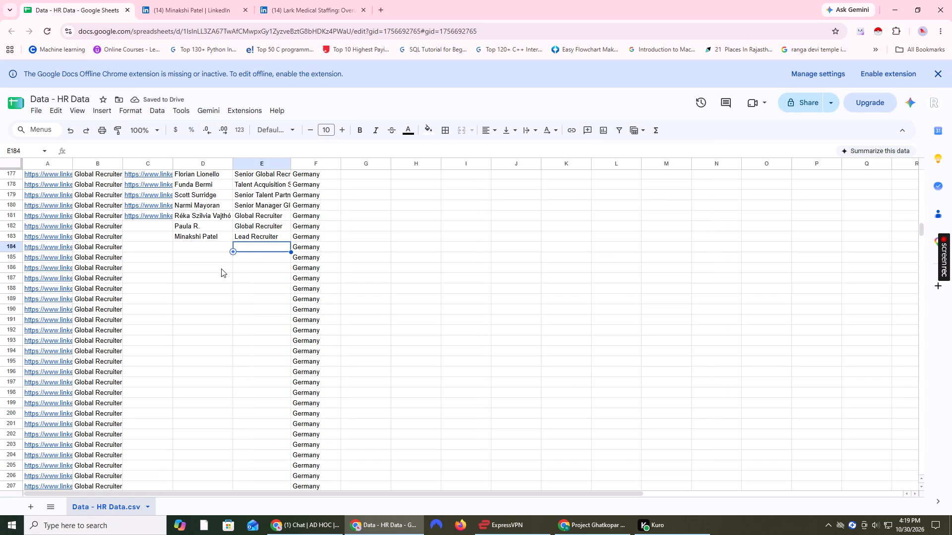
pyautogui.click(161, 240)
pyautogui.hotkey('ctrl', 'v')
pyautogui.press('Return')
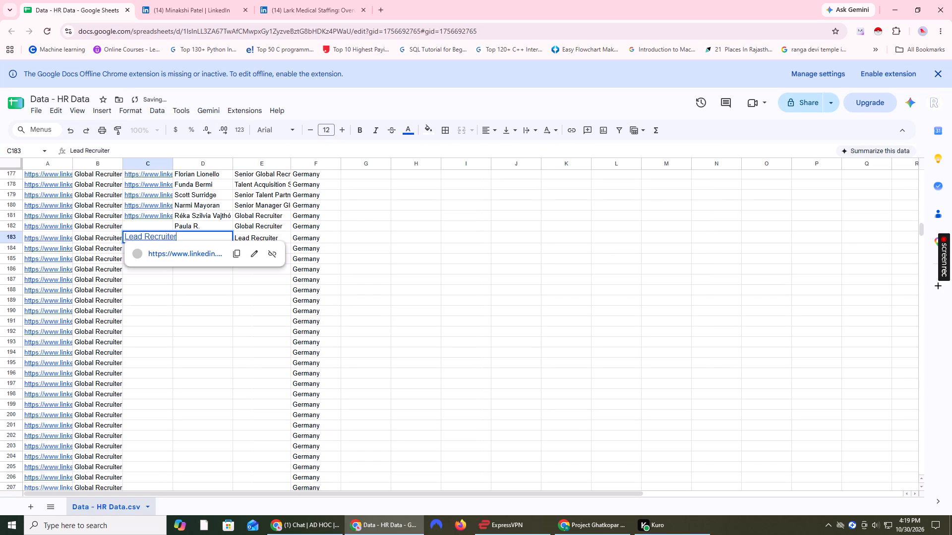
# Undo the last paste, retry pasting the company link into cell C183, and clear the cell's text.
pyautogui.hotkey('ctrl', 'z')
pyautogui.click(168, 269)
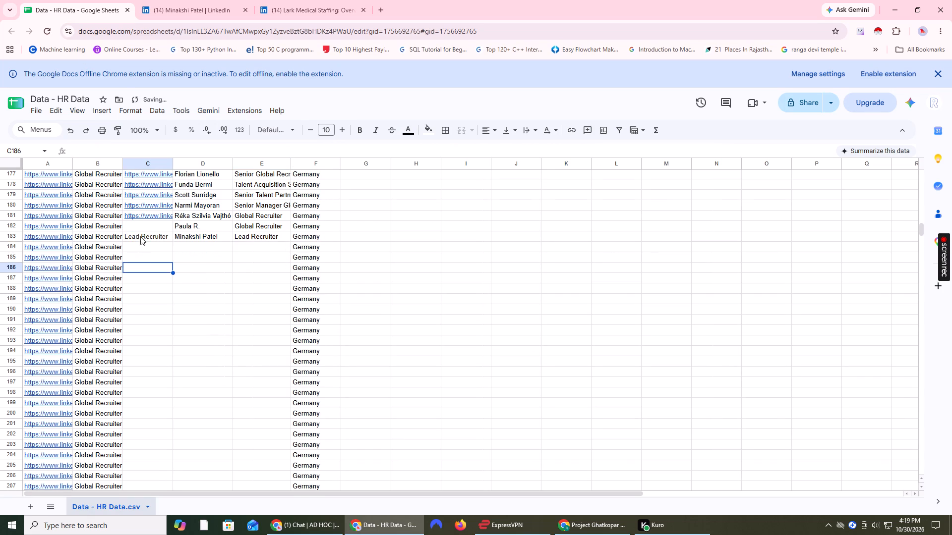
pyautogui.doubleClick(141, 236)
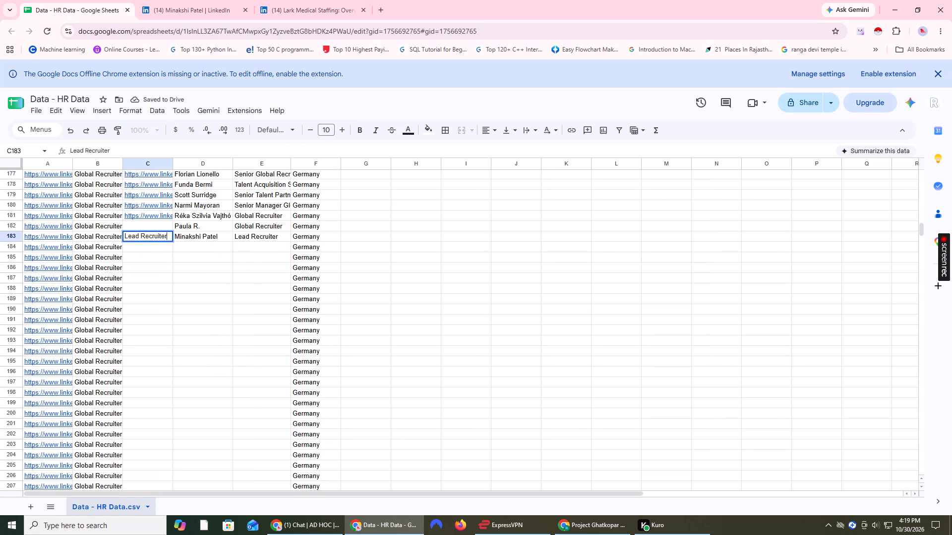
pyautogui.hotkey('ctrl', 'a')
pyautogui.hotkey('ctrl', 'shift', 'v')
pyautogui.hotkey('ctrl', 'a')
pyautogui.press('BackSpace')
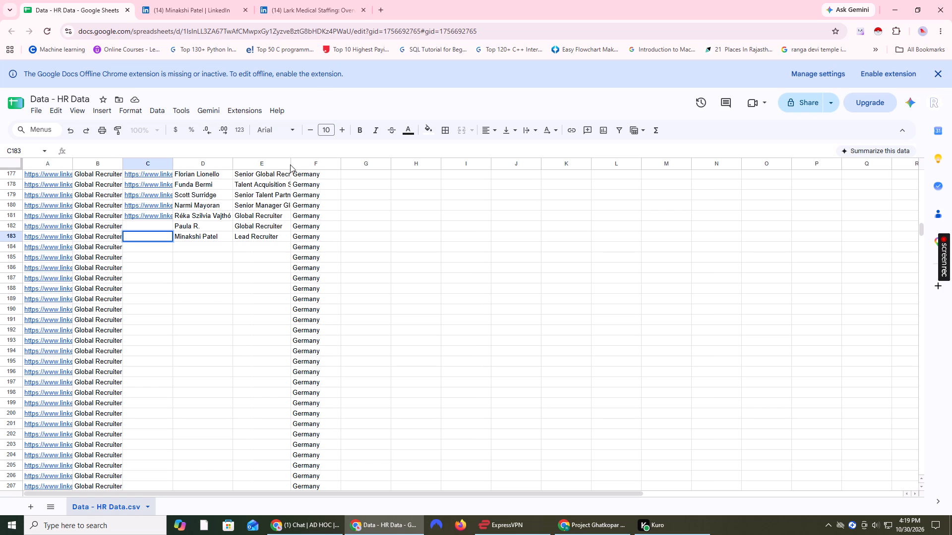
# Copy the full web address of the Lark Medical Staffing LinkedIn page into cell C183 of the sheet.
pyautogui.click(344, 0)
pyautogui.click(254, 27)
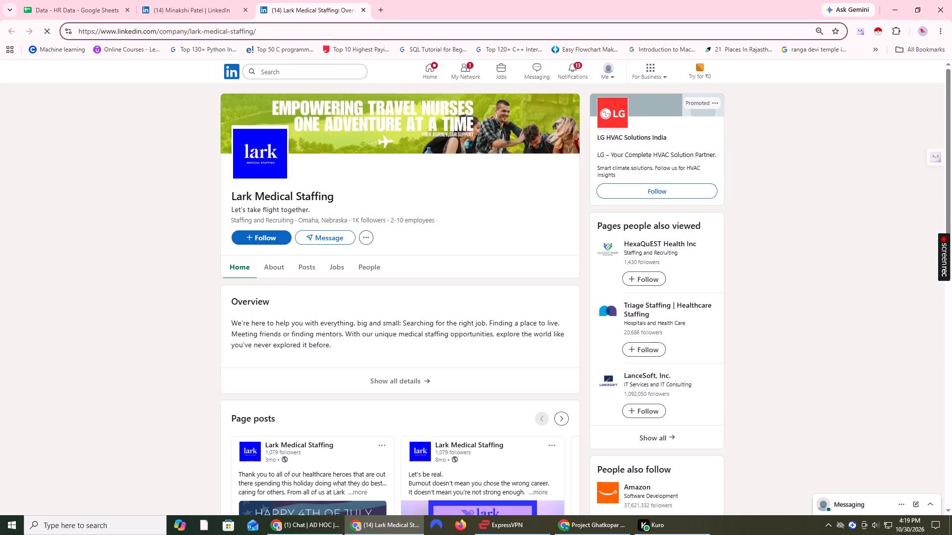
pyautogui.hotkey('ctrl', 'a')
pyautogui.hotkey('ctrl', 'c')
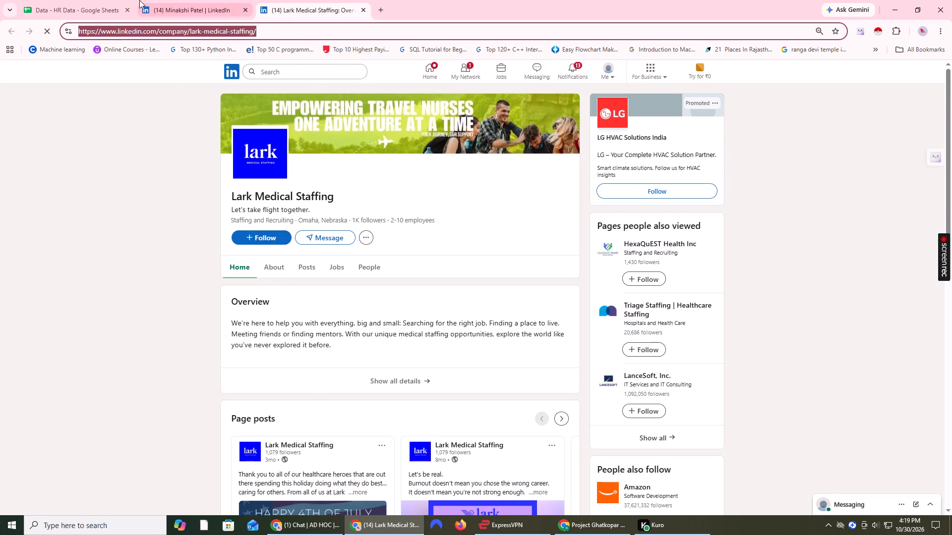
pyautogui.click(139, 0)
pyautogui.click(92, 0)
pyautogui.click(149, 237)
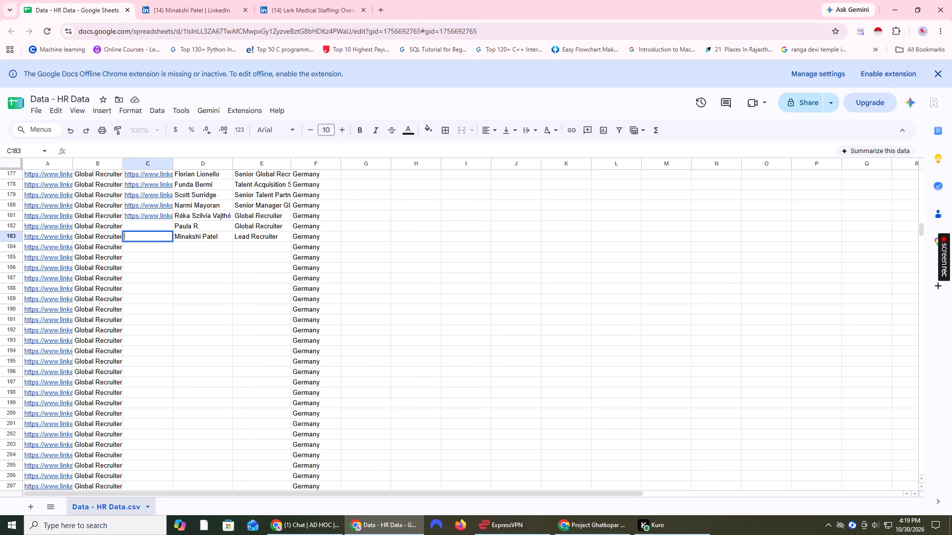
pyautogui.hotkey('ctrl', 'v')
pyautogui.press('Return')
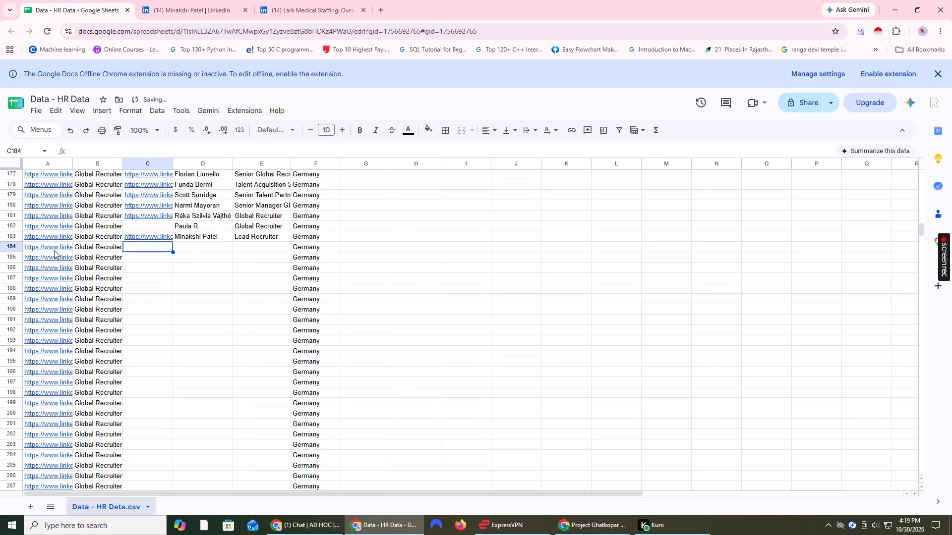
# Open the LinkedIn profile linked in cell A184 and close the previous person's profile and the Lark Medical Staffing page.
pyautogui.click(54, 250)
pyautogui.click(74, 267)
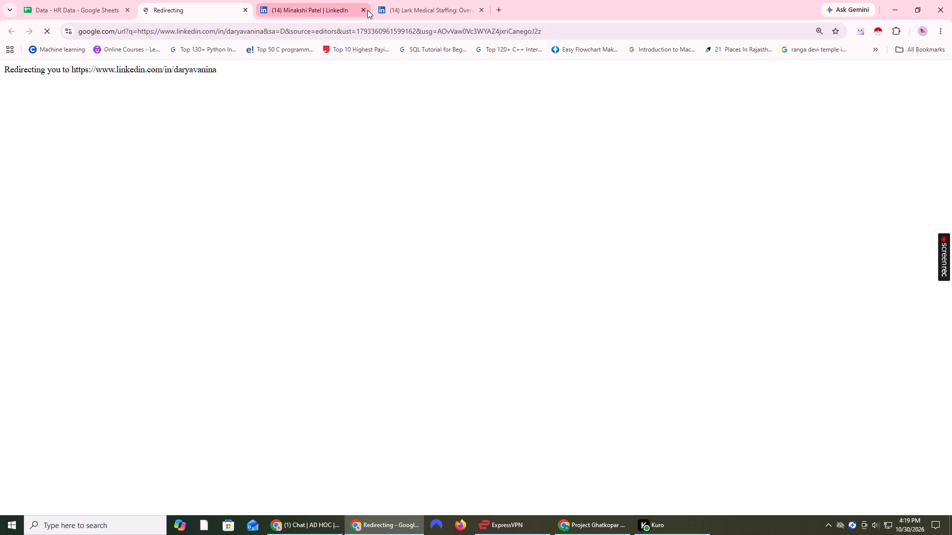
pyautogui.click(366, 10)
pyautogui.click(365, 10)
# Copy the person's name from the open LinkedIn profile into cell D184 of the sheet.
pyautogui.moveTo(226, 231); pyautogui.dragTo(275, 230)
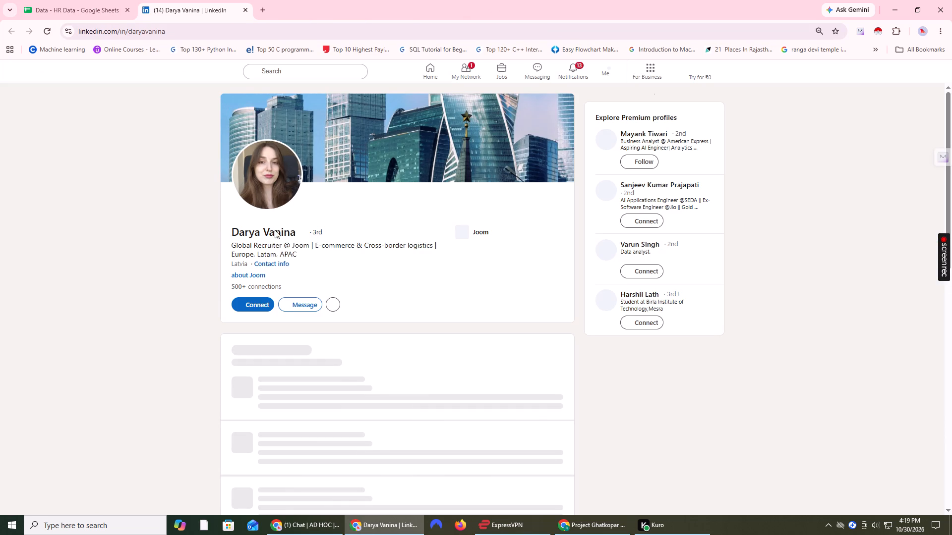
pyautogui.moveTo(275, 230); pyautogui.dragTo(295, 227)
pyautogui.hotkey('ctrl', 'c')
pyautogui.click(159, 250)
pyautogui.click(85, 0)
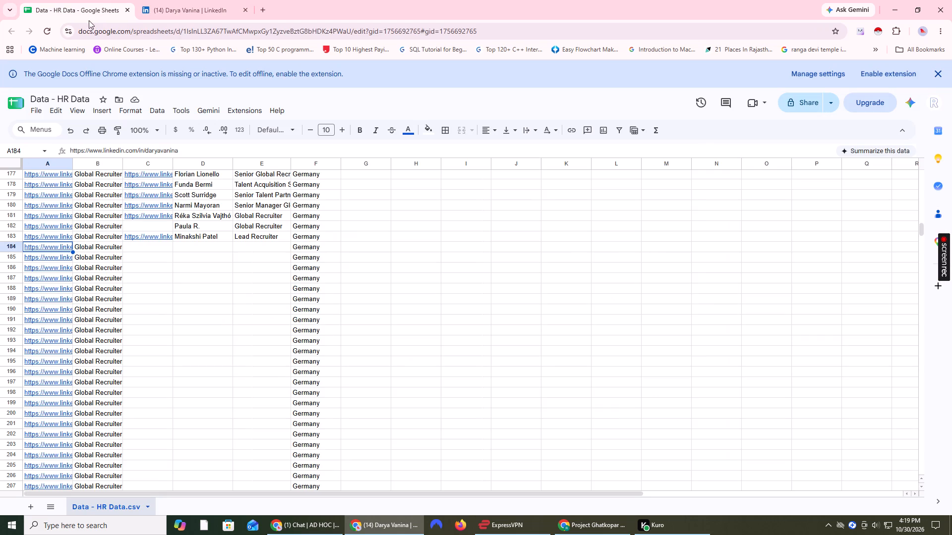
pyautogui.doubleClick(202, 249)
pyautogui.hotkey('ctrl', 'v')
pyautogui.press('Return')
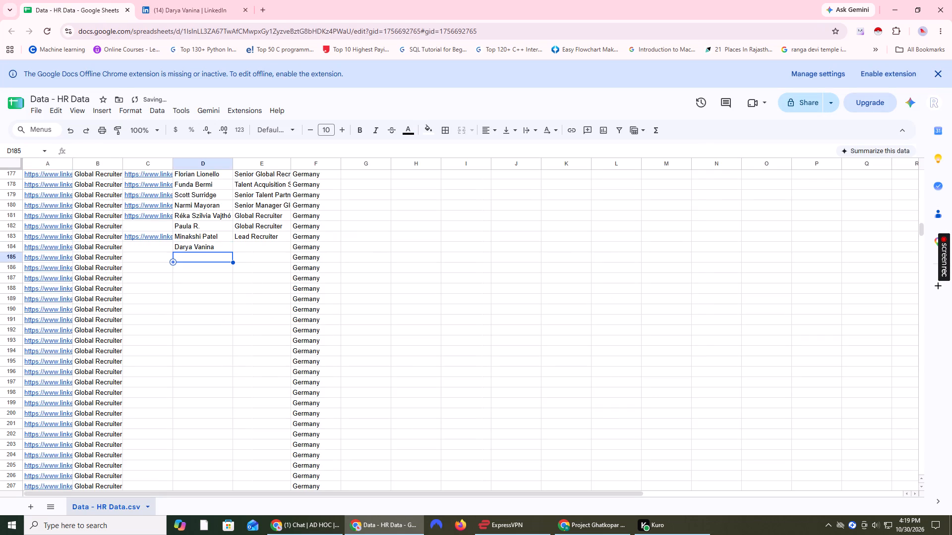
# Open the Joom company page from the profile's experience and copy the job title Recruiter into cell E184.
pyautogui.click(172, 4)
pyautogui.scroll(-9, 240, 316)
pyautogui.scroll(1, 242, 312)
pyautogui.scroll(-2, 242, 312)
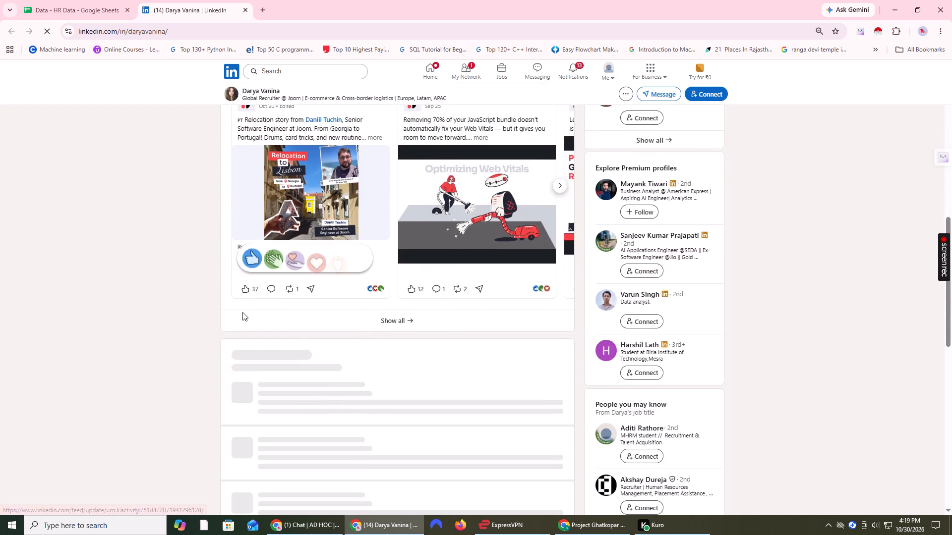
pyautogui.keyDown('ctrl'); pyautogui.click(245, 243); pyautogui.keyUp('ctrl')
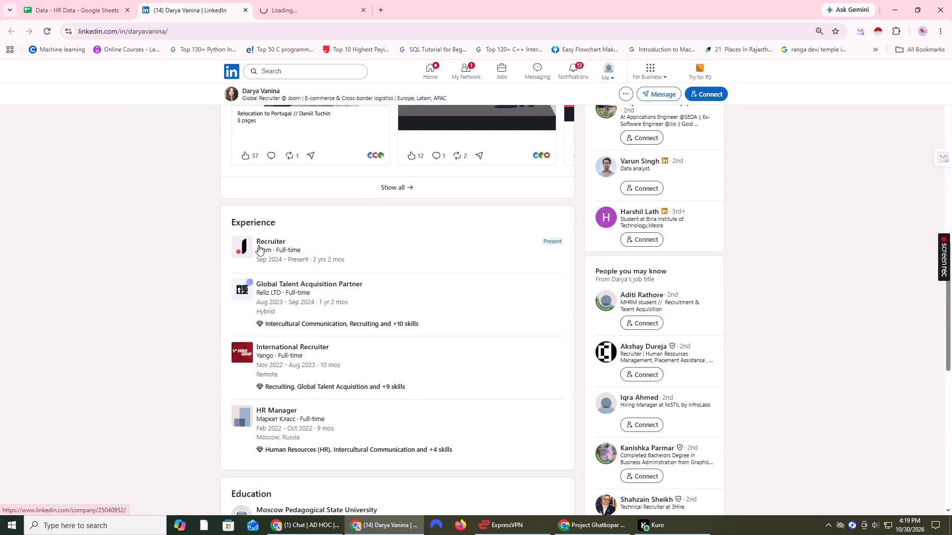
pyautogui.moveTo(254, 240); pyautogui.dragTo(293, 239)
pyautogui.hotkey('ctrl', 'c')
pyautogui.click(83, 0)
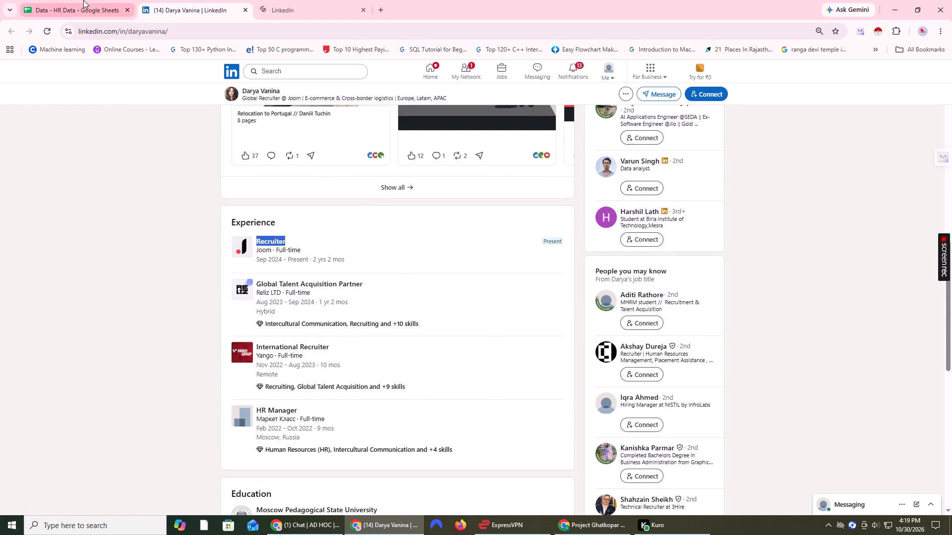
pyautogui.doubleClick(247, 247)
pyautogui.hotkey('ctrl', 'v')
pyautogui.press('Return')
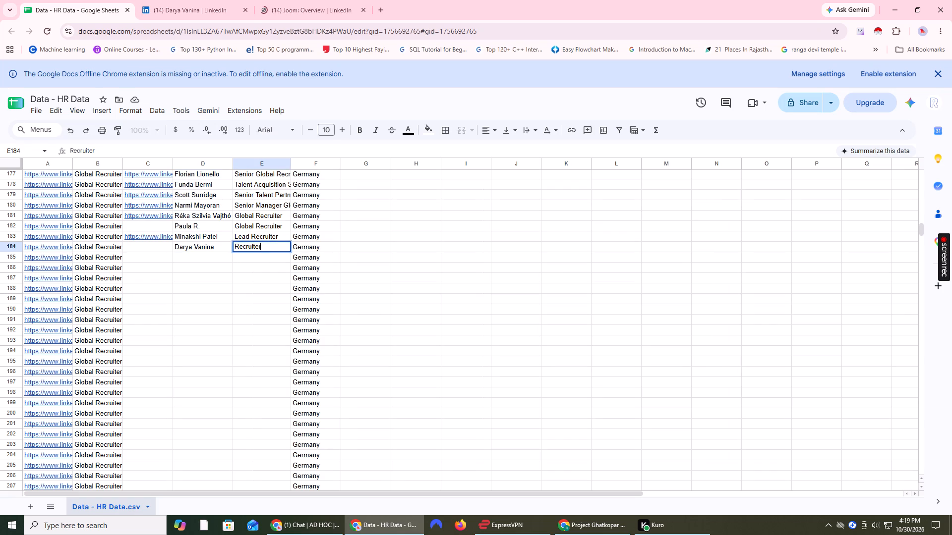
# Copy the web address of the Joom LinkedIn page into cell C184 of the sheet.
pyautogui.click(315, 0)
pyautogui.click(202, 34)
pyautogui.hotkey('ctrl', 'c')
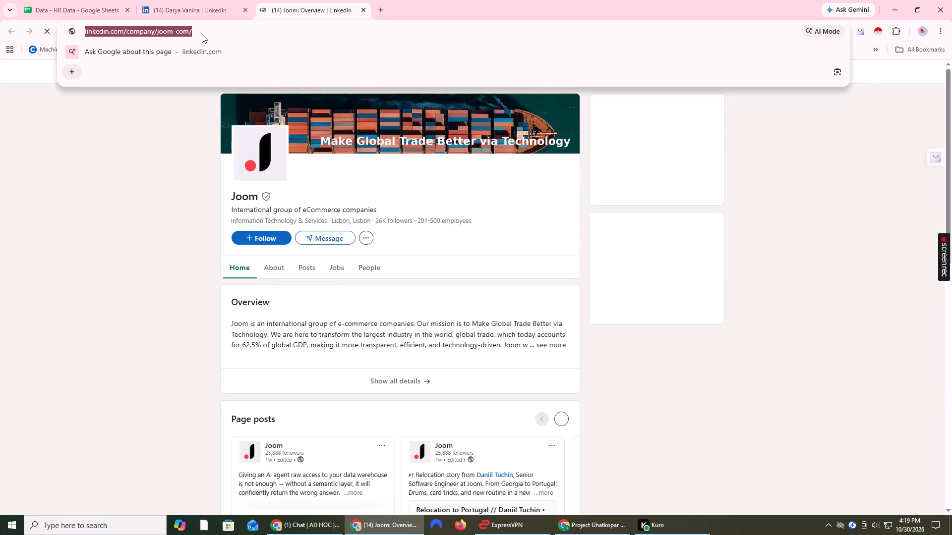
pyautogui.click(53, 0)
pyautogui.doubleClick(148, 245)
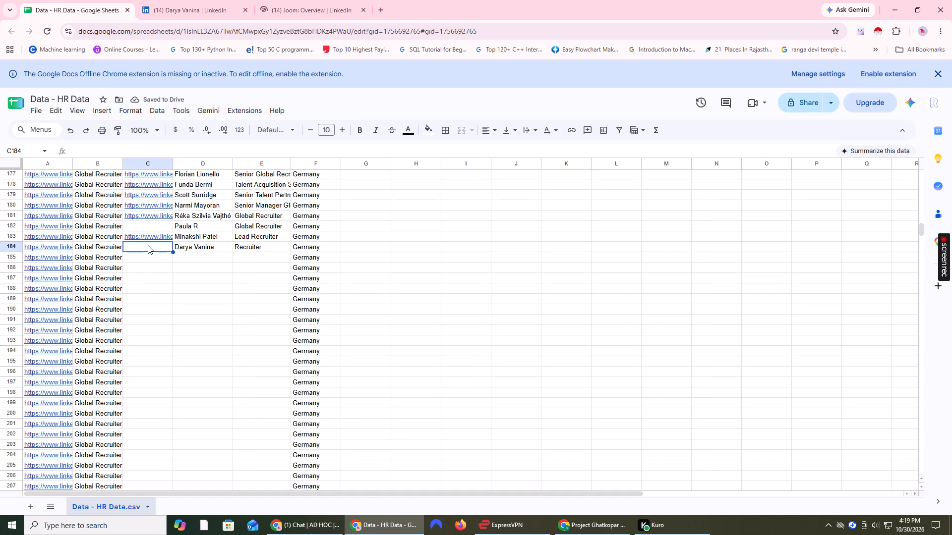
pyautogui.hotkey('ctrl', 'v')
pyautogui.press('Return')
pyautogui.click(166, 282)
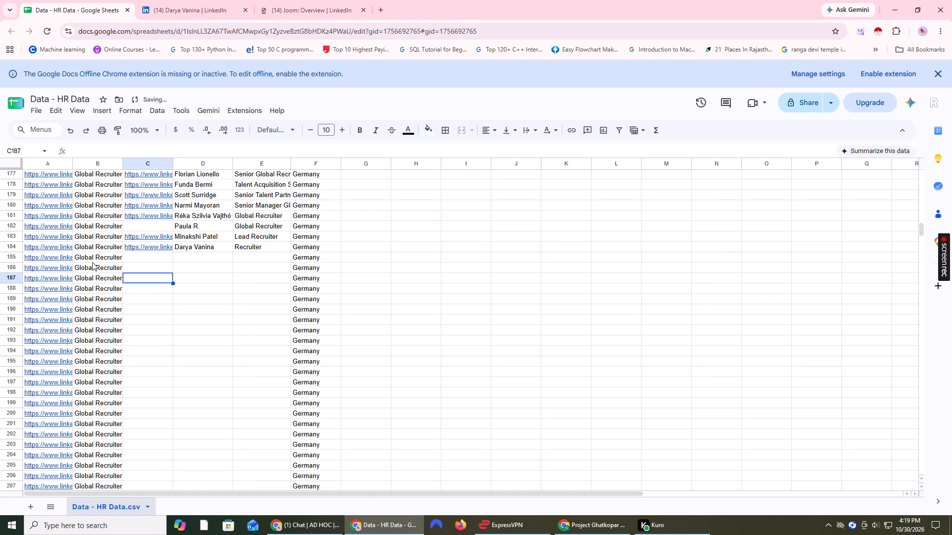
# Open the LinkedIn profile linked in cell A185 and close the previous person's profile and the Joom page.
pyautogui.click(67, 257)
pyautogui.click(64, 276)
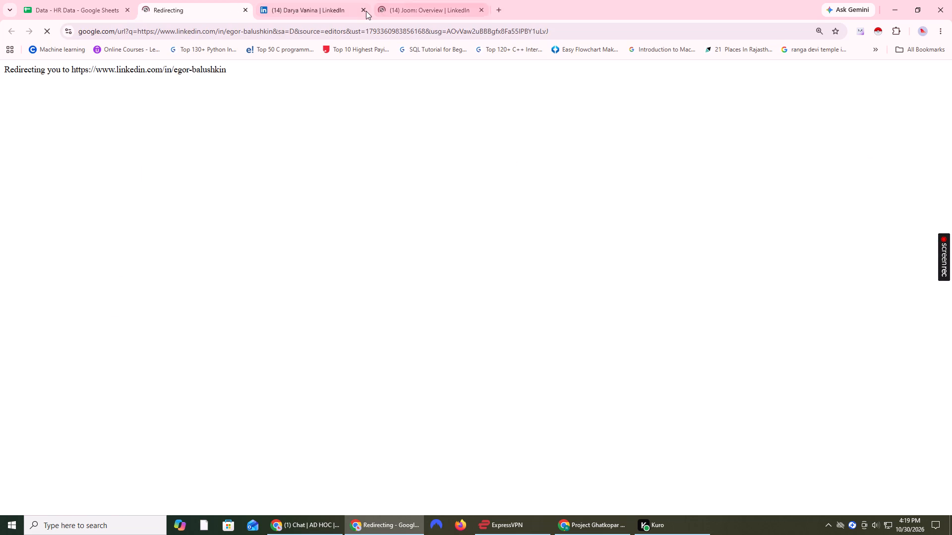
pyautogui.click(360, 10)
pyautogui.click(360, 10)
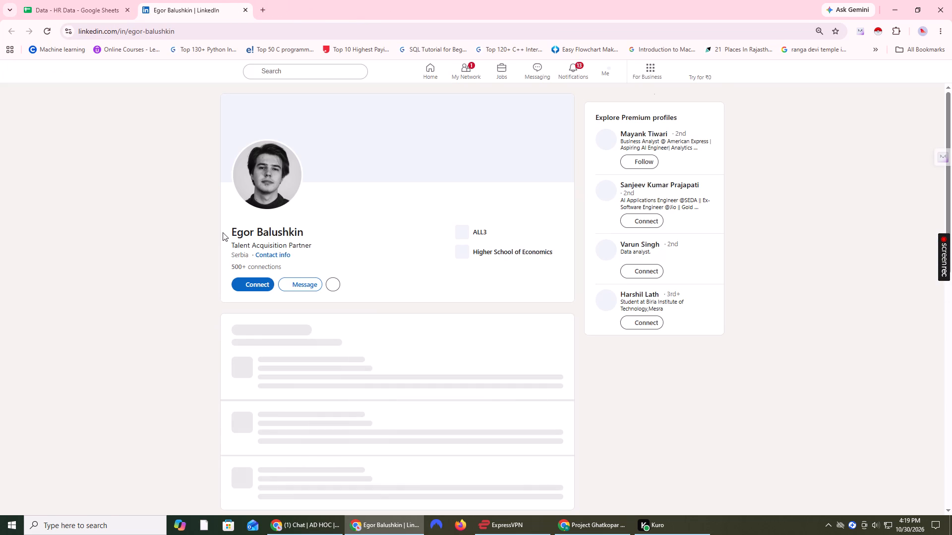
# Copy the person's name from the open LinkedIn profile into cell D185 of the sheet.
pyautogui.moveTo(223, 232); pyautogui.dragTo(306, 231)
pyautogui.hotkey('ctrl', 'c')
pyautogui.click(70, 0)
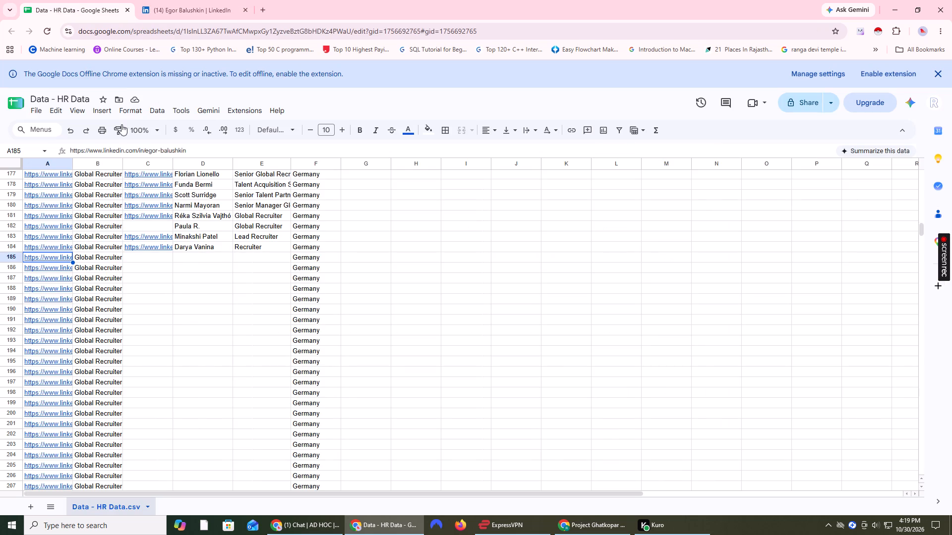
pyautogui.click(216, 256)
pyautogui.click(216, 256)
pyautogui.hotkey('ctrl', 'v')
pyautogui.press('Return')
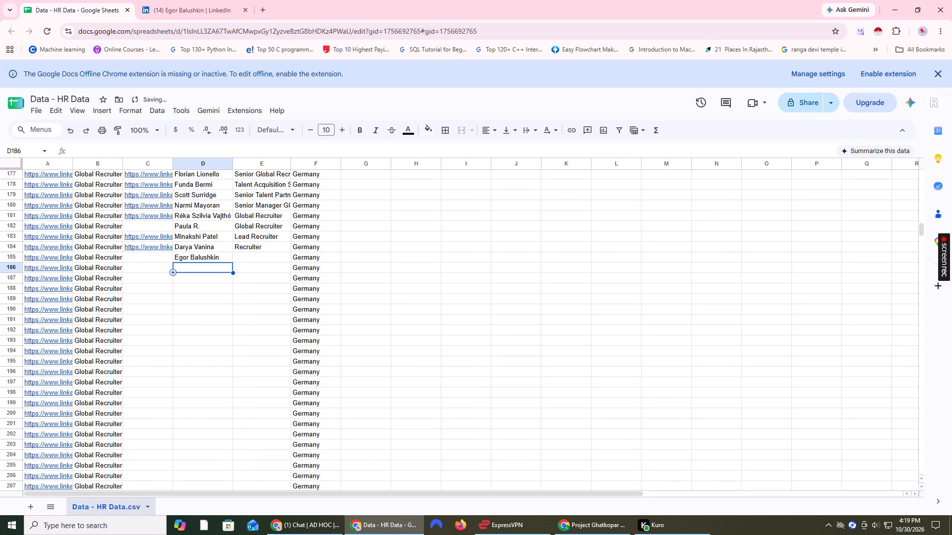
# Open the All3 company page from the profile's experience and copy the job title Talent Acquisition Partner into cell E185.
pyautogui.click(207, 0)
pyautogui.scroll(-9, 292, 338)
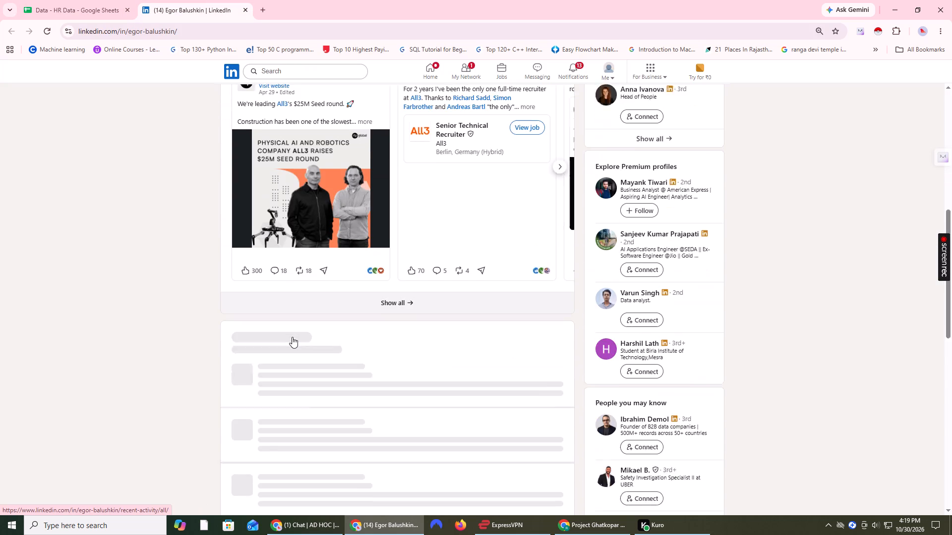
pyautogui.scroll(-2, 292, 337)
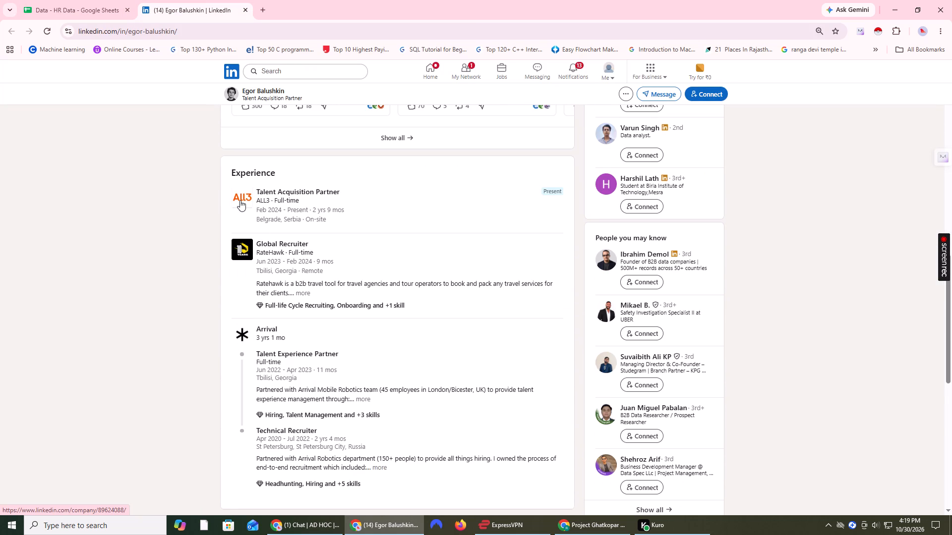
pyautogui.keyDown('ctrl'); pyautogui.click(240, 200); pyautogui.keyUp('ctrl')
pyautogui.moveTo(255, 191); pyautogui.dragTo(346, 193)
pyautogui.hotkey('ctrl', 'c')
pyautogui.click(173, 259)
pyautogui.click(107, 0)
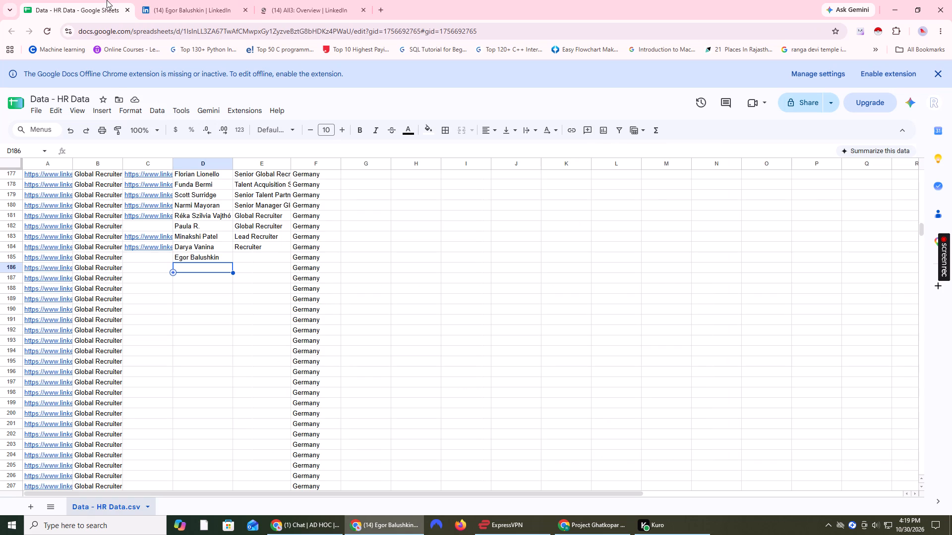
pyautogui.doubleClick(254, 261)
pyautogui.hotkey('ctrl', 'v')
pyautogui.press('Return')
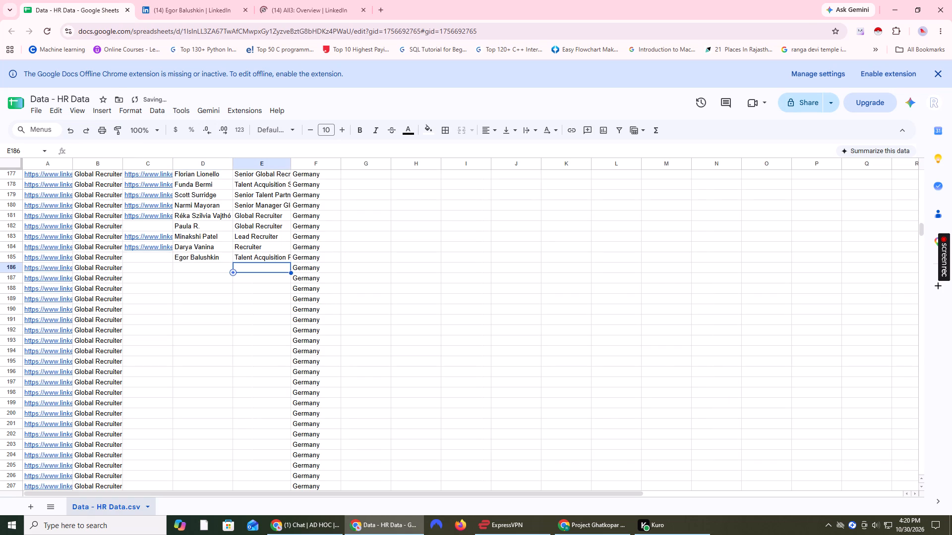
# Copy the web address of the All3 LinkedIn page into cell C185 of the sheet.
pyautogui.click(255, 0)
pyautogui.click(278, 0)
pyautogui.click(235, 30)
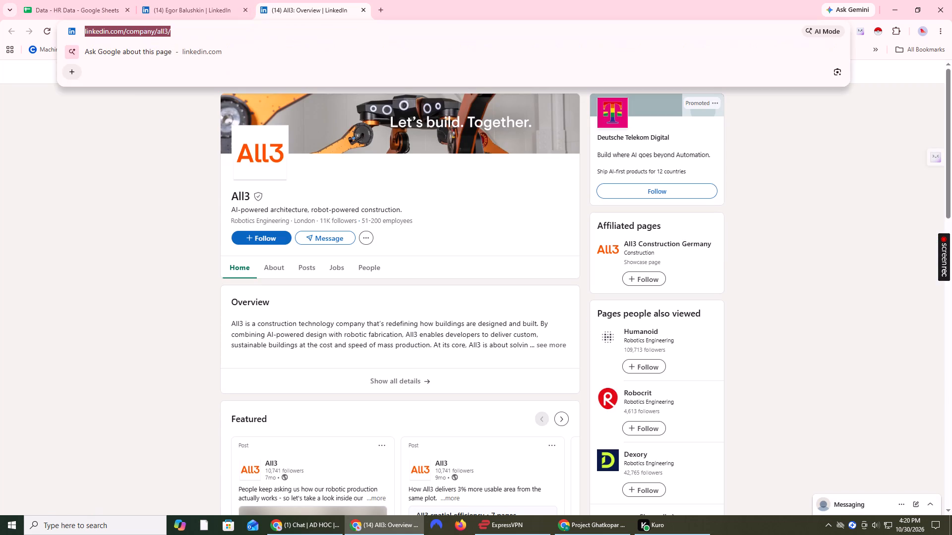
pyautogui.hotkey('ctrl', 'c')
pyautogui.click(62, 0)
pyautogui.doubleClick(157, 260)
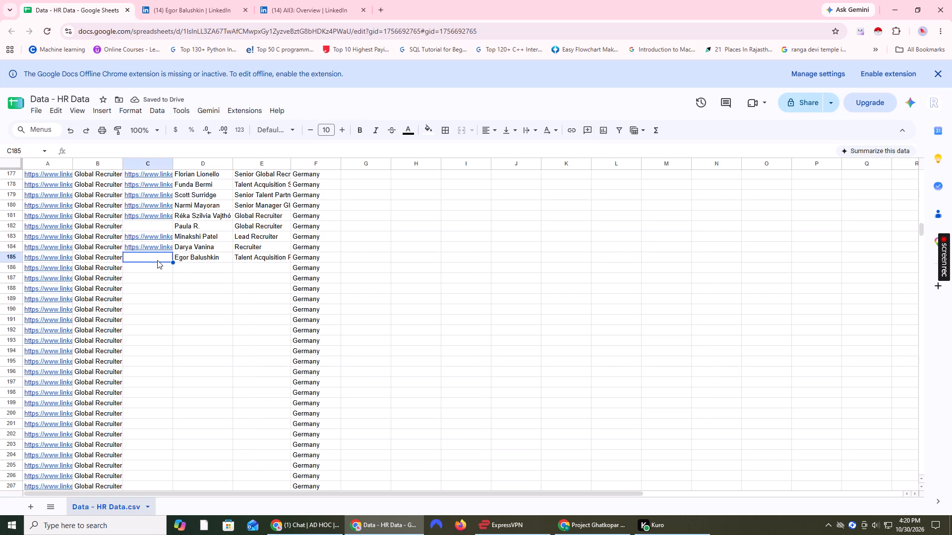
pyautogui.hotkey('ctrl', 'v')
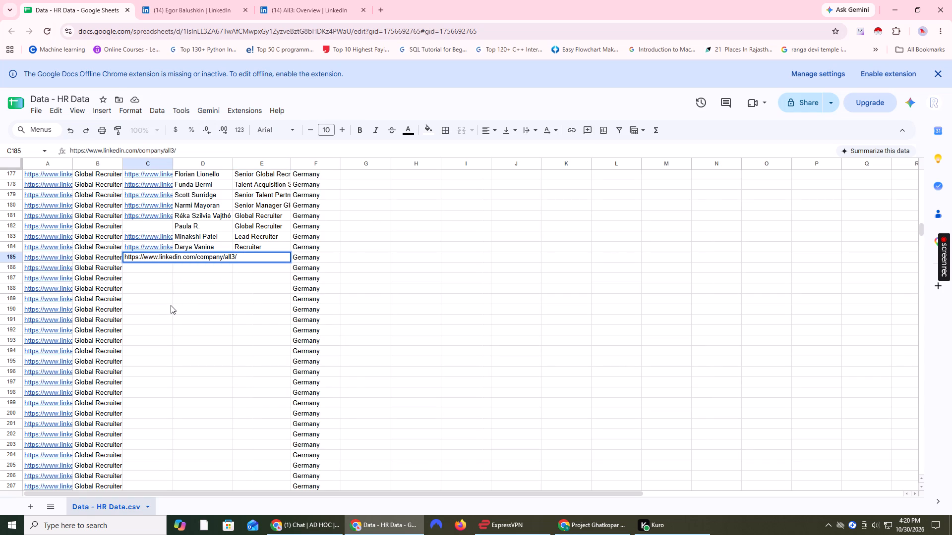
pyautogui.click(171, 313)
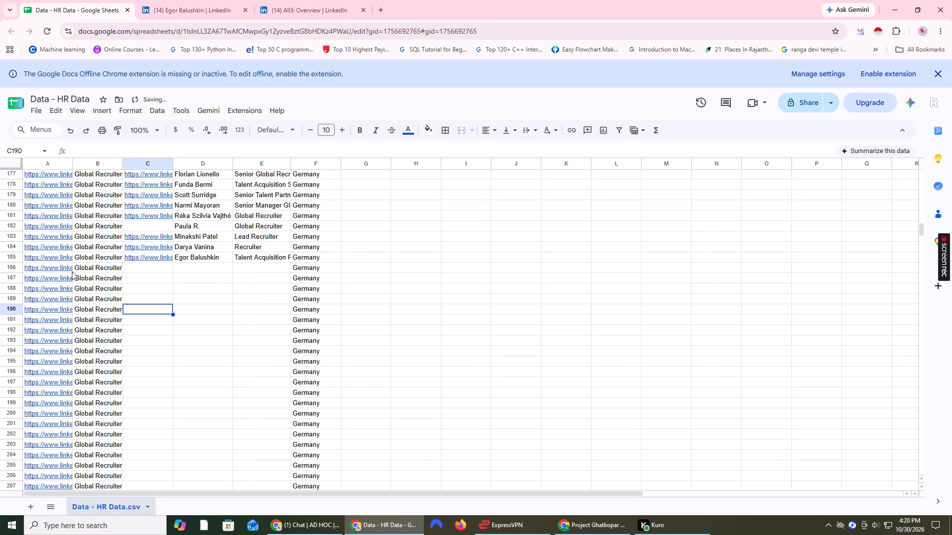
# Open the LinkedIn profile linked in cell A186 and close the previous person's profile and the All3 page.
pyautogui.click(66, 270)
pyautogui.click(81, 287)
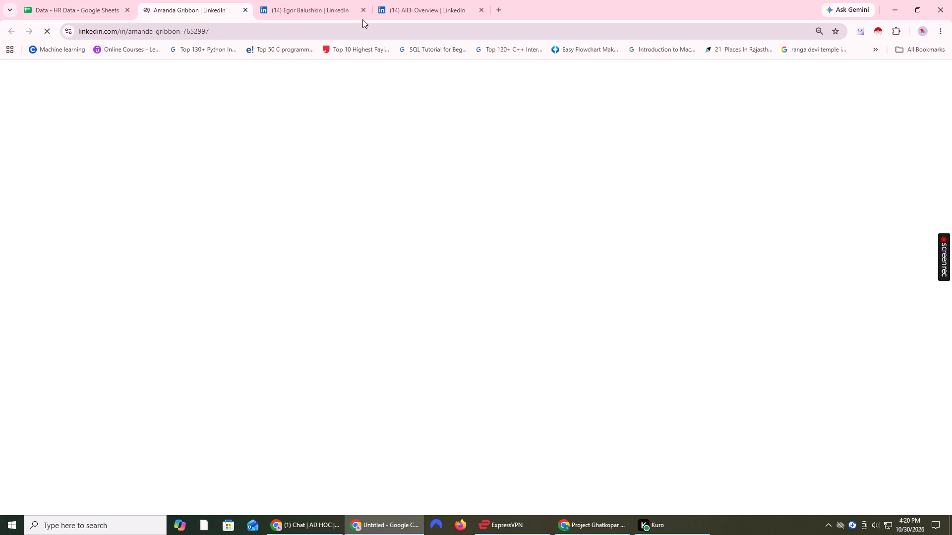
pyautogui.click(362, 13)
pyautogui.click(362, 13)
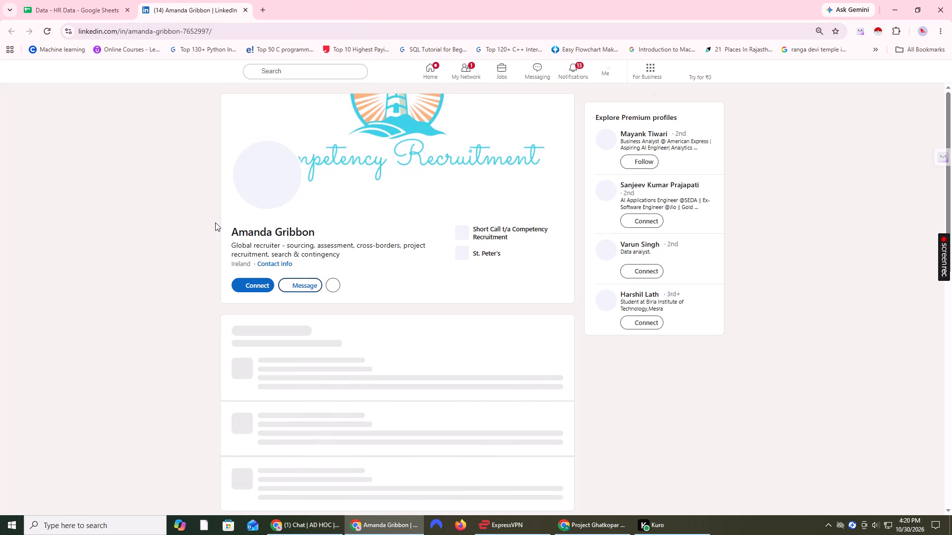
# Copy the person's name from the open LinkedIn profile into cell D186 of the sheet.
pyautogui.moveTo(225, 231); pyautogui.dragTo(319, 228)
pyautogui.hotkey('ctrl', 'c')
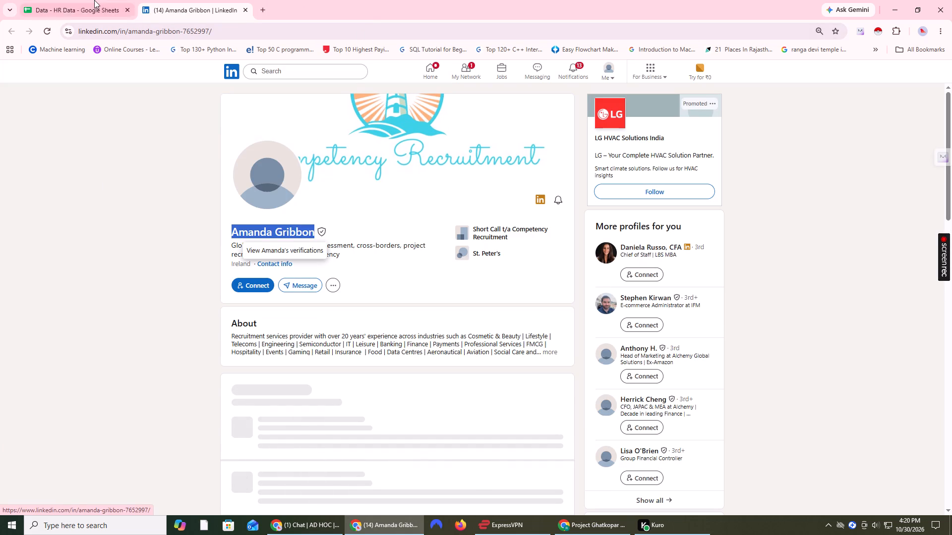
pyautogui.click(94, 0)
pyautogui.doubleClick(204, 270)
pyautogui.hotkey('ctrl', 'v')
pyautogui.press('Return')
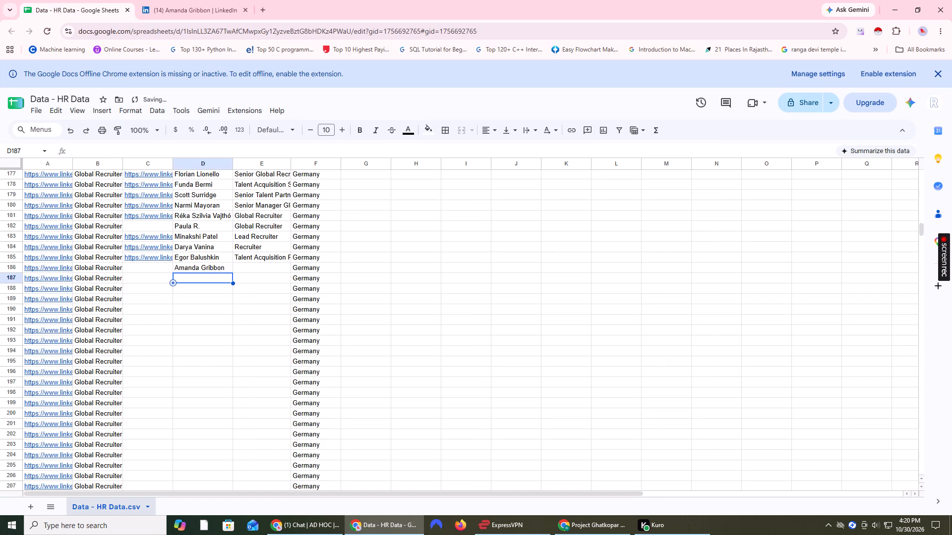
# Copy the current job title Recruitment Manager from the profile's experience into cell E186.
pyautogui.click(161, 4)
pyautogui.scroll(-4, 242, 284)
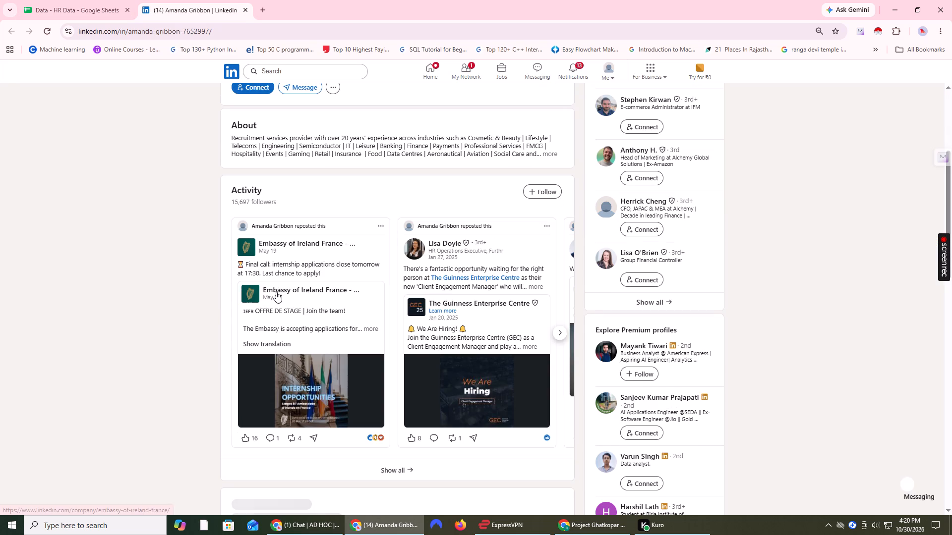
pyautogui.scroll(-7, 276, 292)
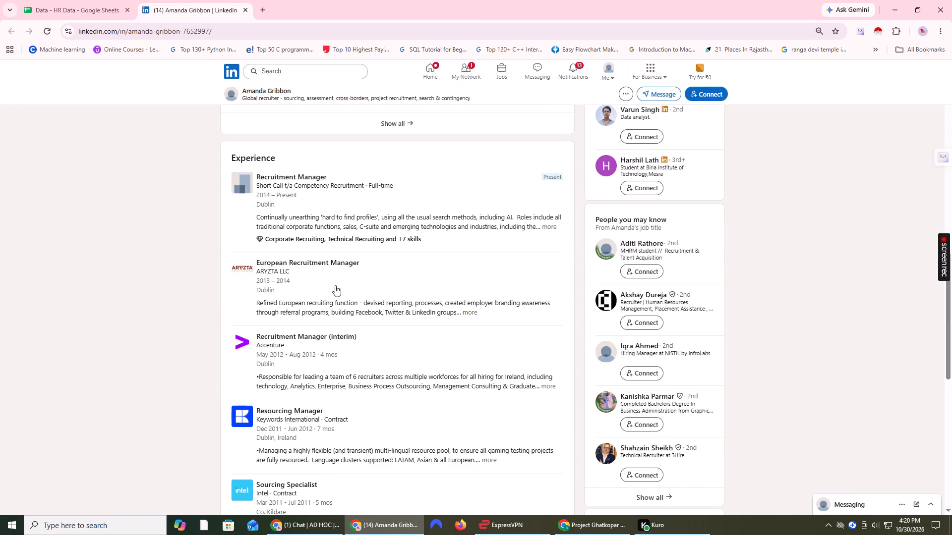
pyautogui.moveTo(256, 177); pyautogui.dragTo(329, 177)
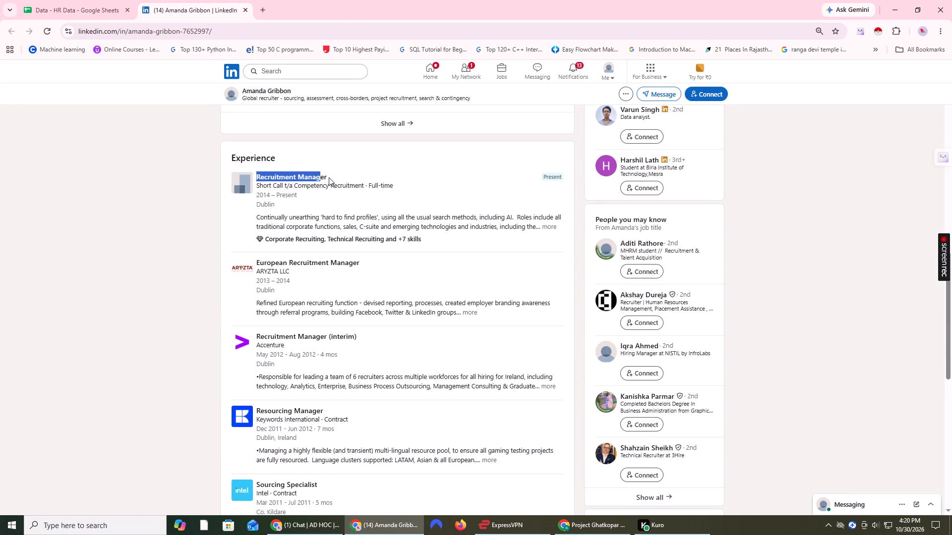
pyautogui.moveTo(329, 177); pyautogui.dragTo(338, 177)
pyautogui.hotkey('ctrl', 'c')
pyautogui.click(125, 0)
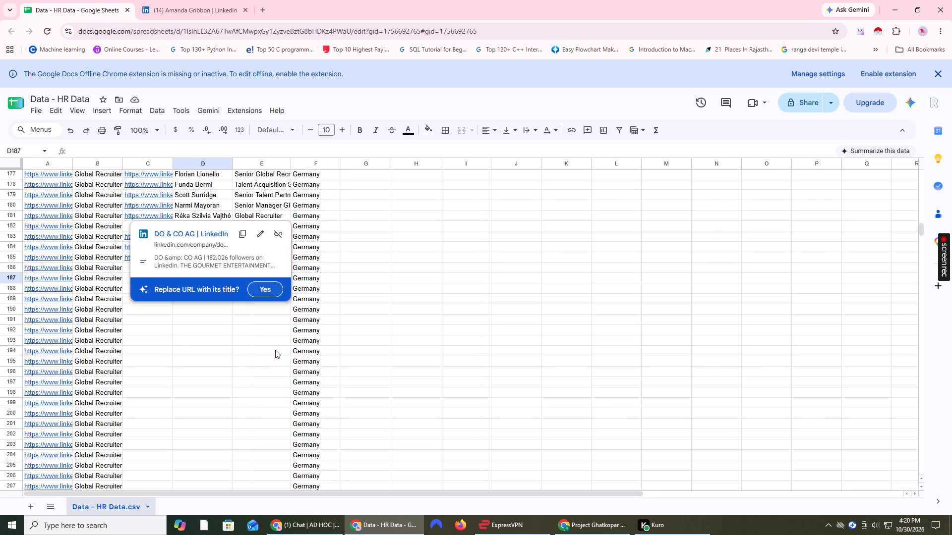
pyautogui.click(241, 348)
pyautogui.doubleClick(254, 266)
pyautogui.hotkey('ctrl', 'v')
pyautogui.press('Return')
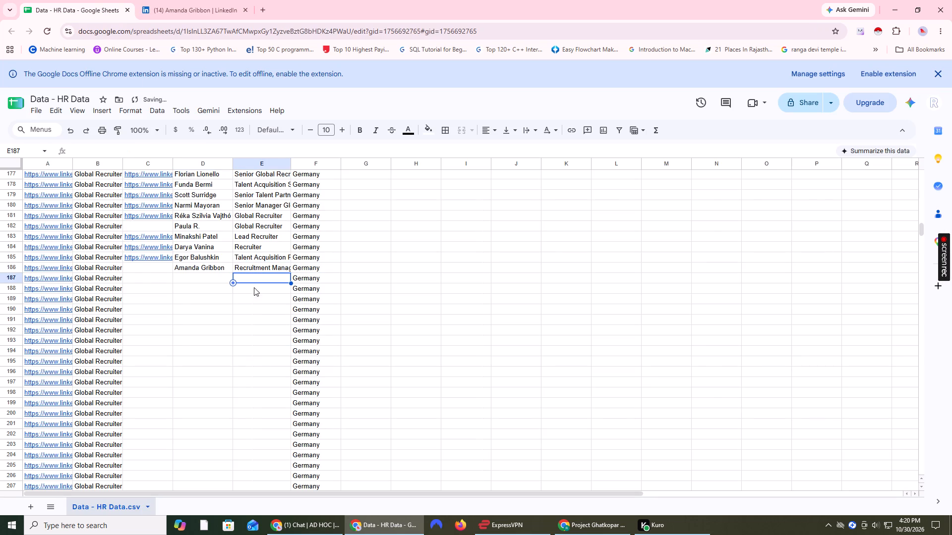
# Open the LinkedIn profile linked in cell A187 and close the previous person's profile.
pyautogui.click(65, 278)
pyautogui.click(81, 298)
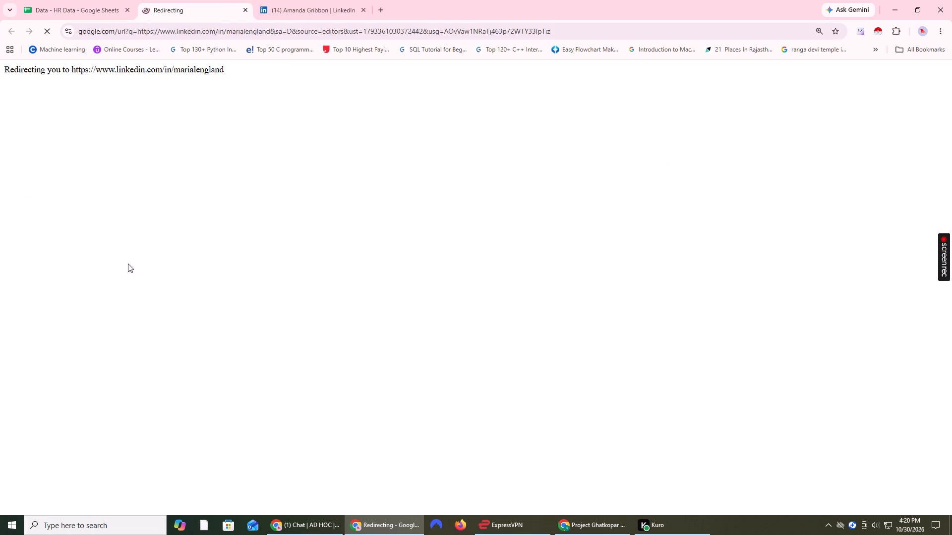
pyautogui.click(363, 6)
# Copy the person's name from the open LinkedIn profile into cell D187 of the sheet.
pyautogui.scroll(-2, 255, 199)
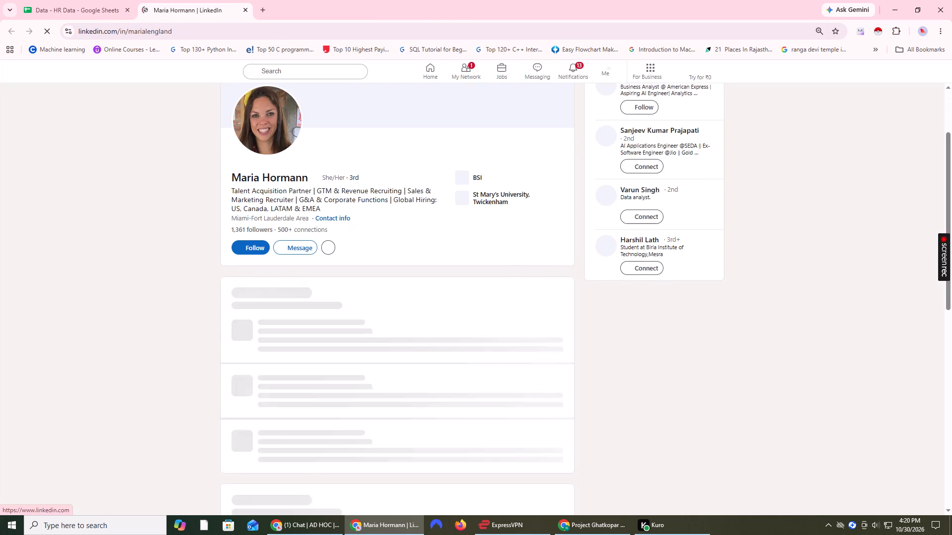
pyautogui.moveTo(221, 129); pyautogui.dragTo(305, 126)
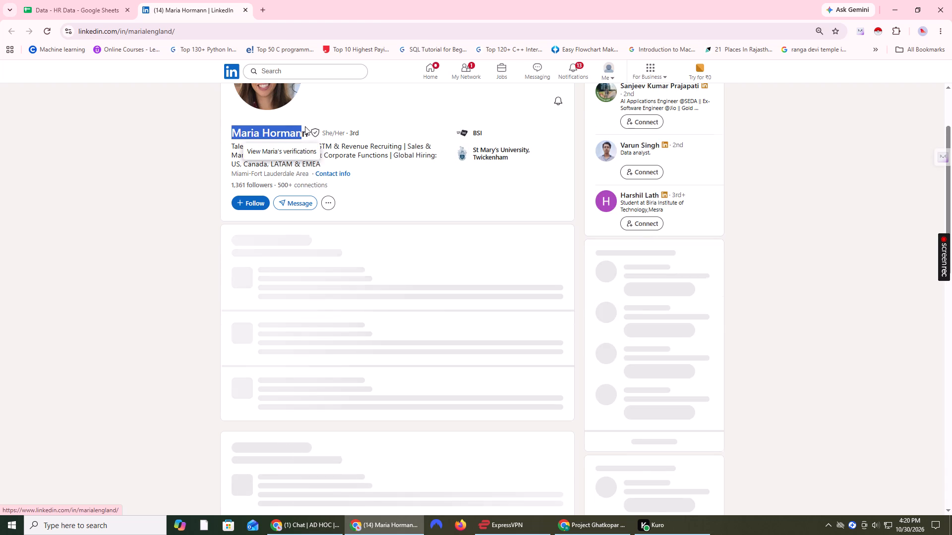
pyautogui.moveTo(305, 126); pyautogui.dragTo(307, 128)
pyautogui.hotkey('ctrl', 'c')
pyautogui.click(63, 0)
pyautogui.doubleClick(204, 279)
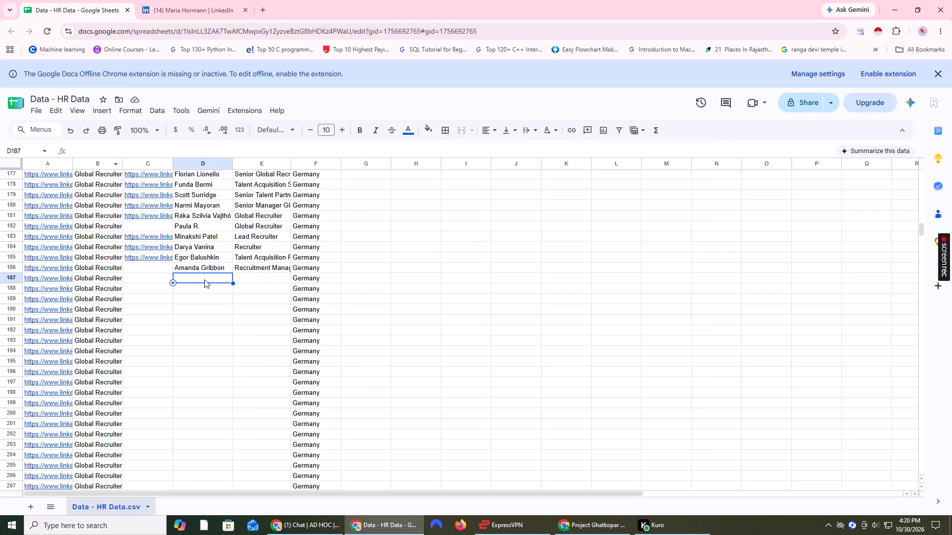
pyautogui.hotkey('ctrl', 'v')
pyautogui.press('Return')
# Open the BSI company page from the profile's experience and copy the job title Talent Acquisition Specialist, without the Americas suffix, into cell E187.
pyautogui.click(180, 0)
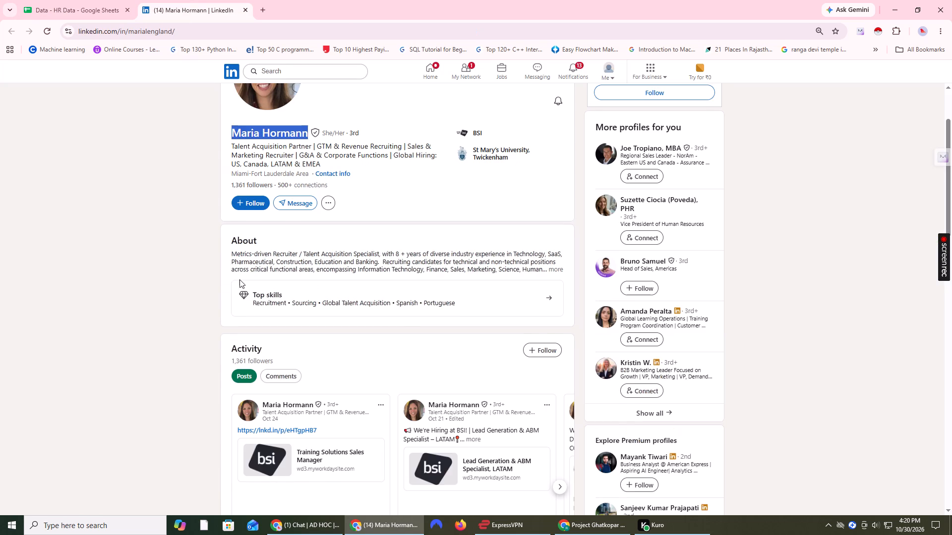
pyautogui.scroll(-8, 239, 277)
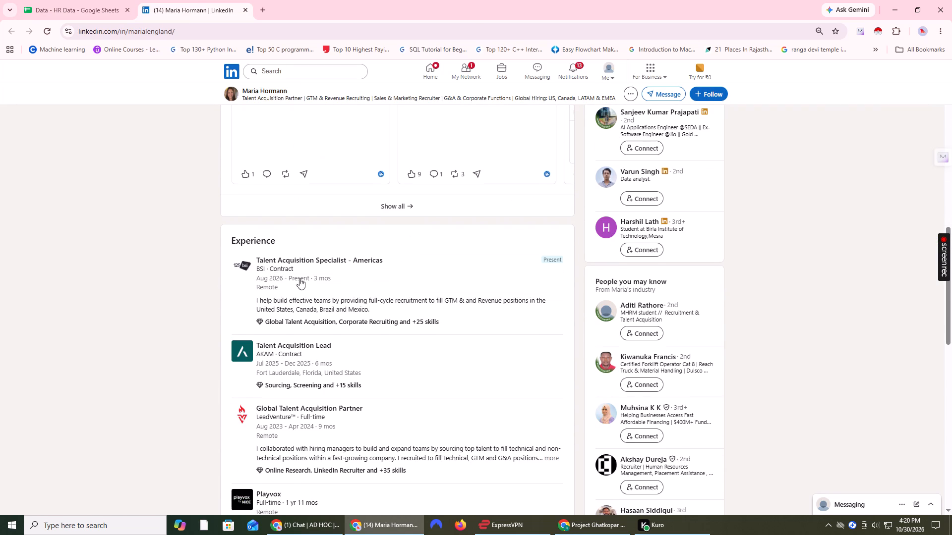
pyautogui.keyDown('ctrl'); pyautogui.click(243, 262); pyautogui.keyUp('ctrl')
pyautogui.moveTo(252, 257); pyautogui.dragTo(307, 256)
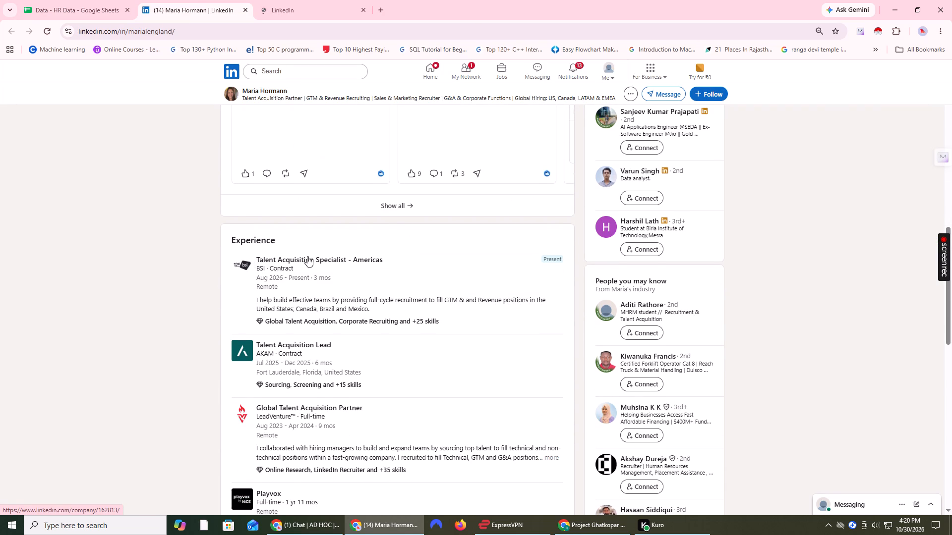
pyautogui.moveTo(307, 256); pyautogui.dragTo(362, 261)
pyautogui.moveTo(252, 258); pyautogui.dragTo(257, 258)
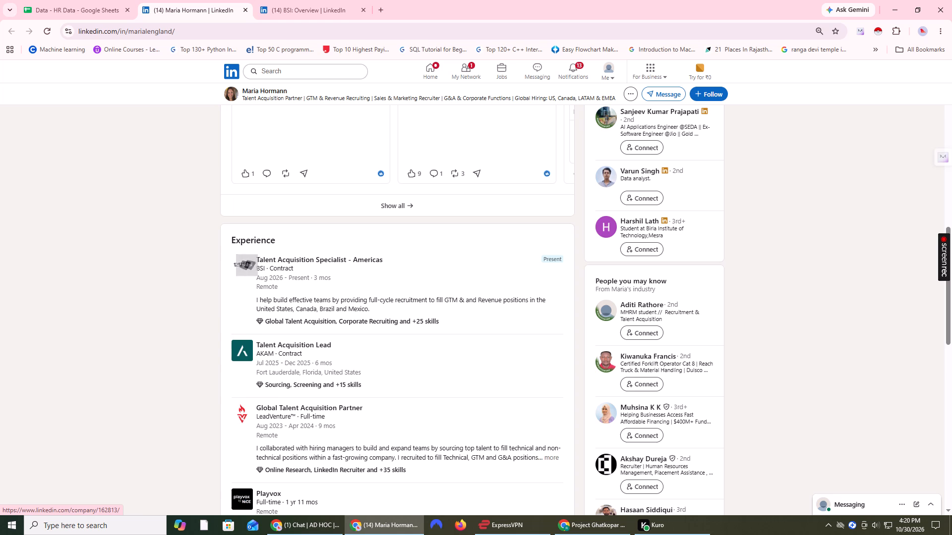
pyautogui.moveTo(257, 258); pyautogui.dragTo(306, 259)
pyautogui.moveTo(249, 256); pyautogui.dragTo(264, 260)
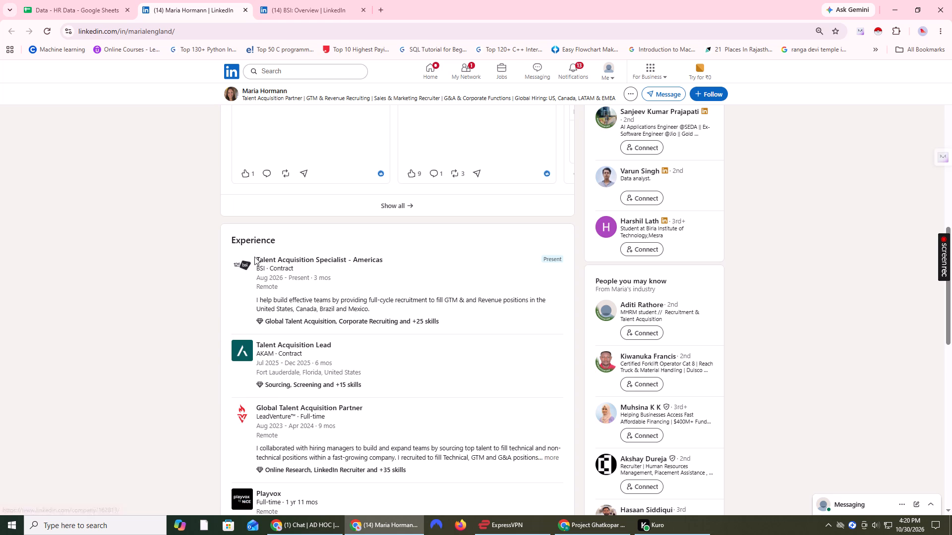
pyautogui.moveTo(254, 259); pyautogui.dragTo(353, 256)
pyautogui.hotkey('ctrl', 'c')
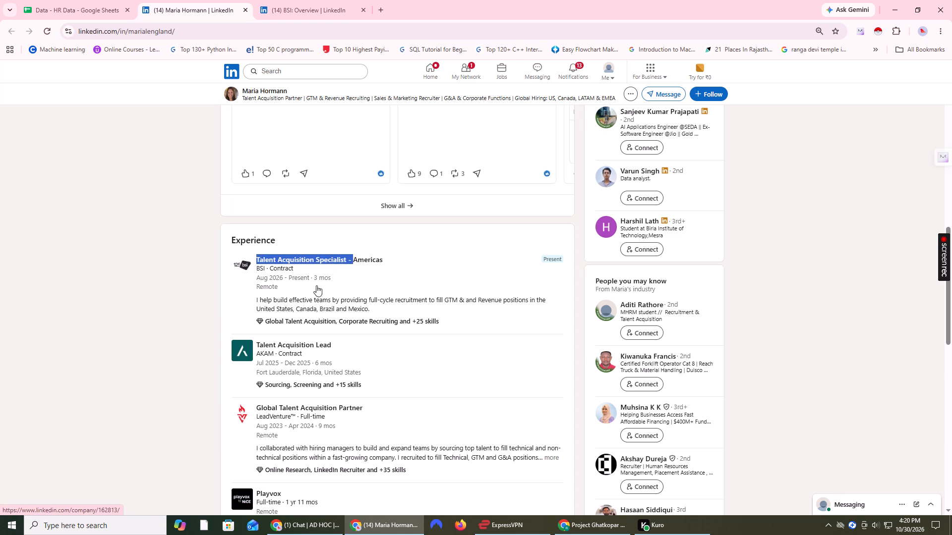
pyautogui.click(113, 195)
pyautogui.click(85, 0)
pyautogui.doubleClick(252, 281)
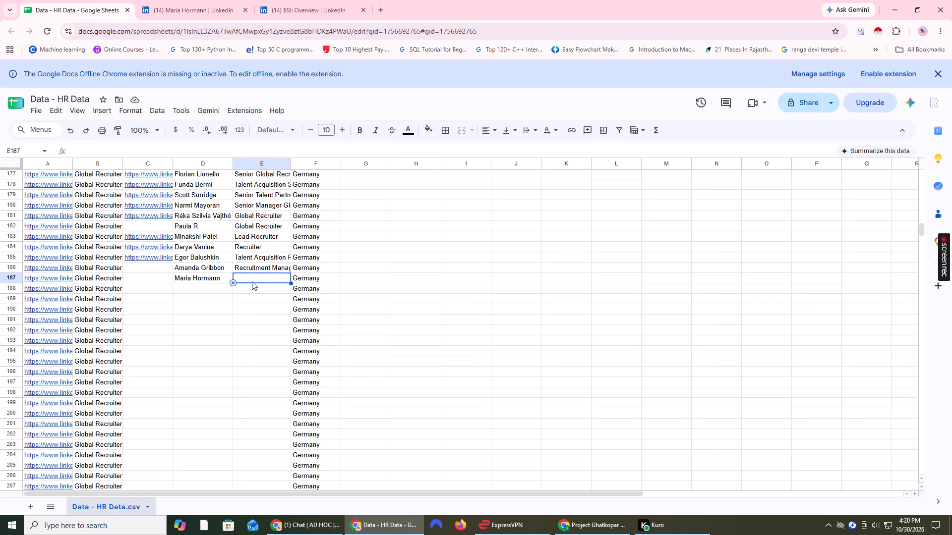
pyautogui.hotkey('ctrl', 'v')
pyautogui.press('BackSpace')
pyautogui.press('BackSpace')
pyautogui.press('Return')
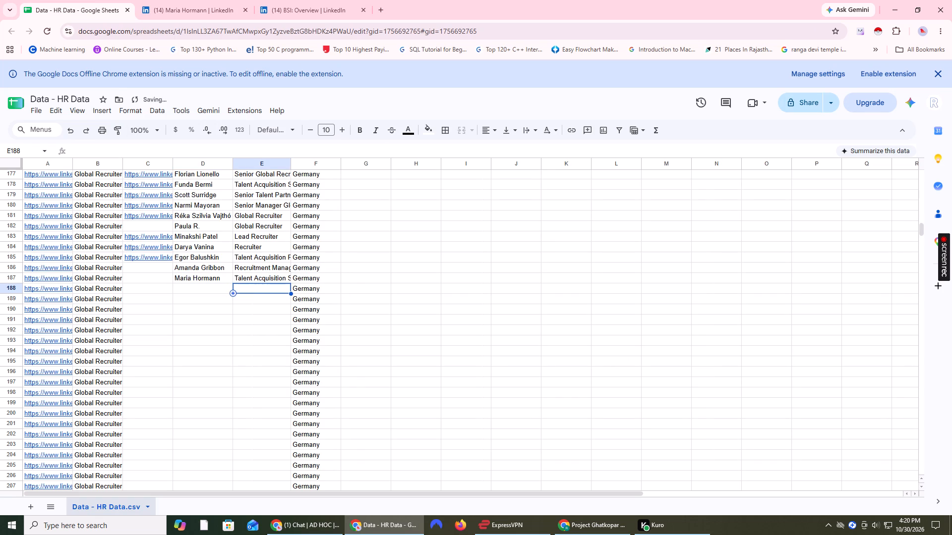
pyautogui.click(224, 310)
# Copy the web address of the BSI LinkedIn page into cell C187 of the sheet.
pyautogui.click(320, 0)
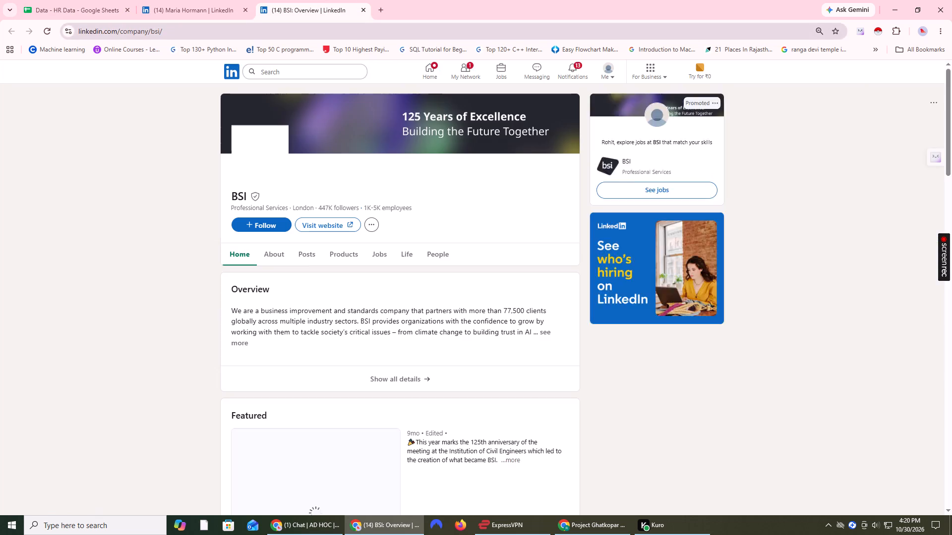
pyautogui.click(251, 32)
pyautogui.hotkey('ctrl', 'c')
pyautogui.click(126, 0)
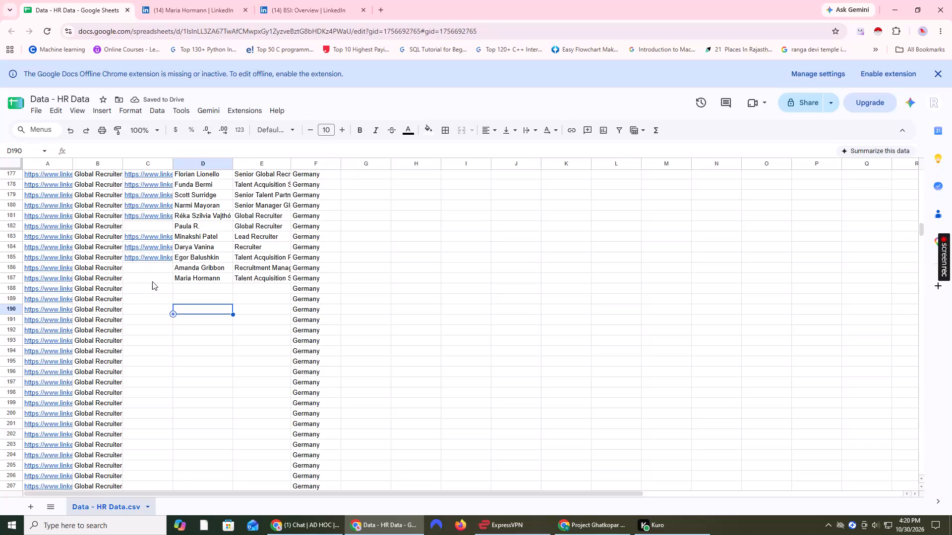
pyautogui.doubleClick(152, 280)
pyautogui.hotkey('ctrl', 'v')
pyautogui.click(150, 306)
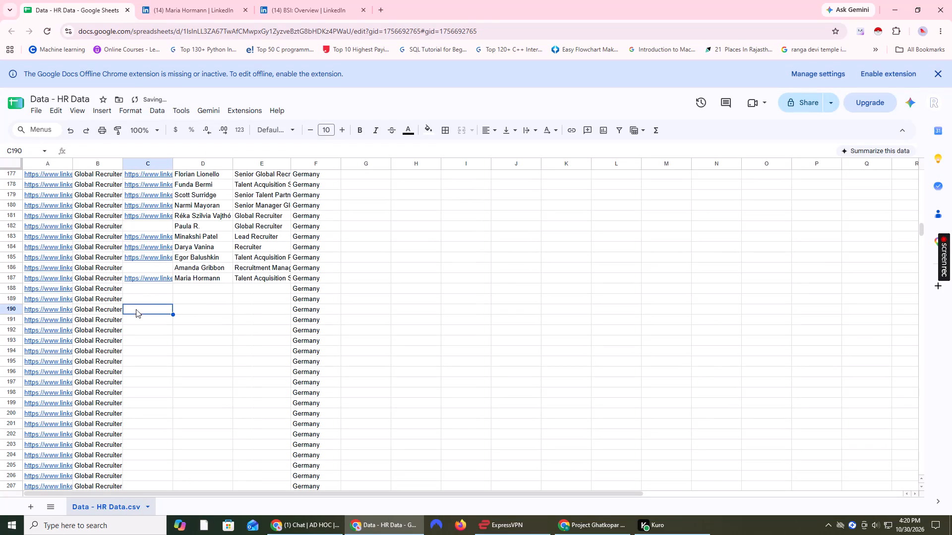
# Open the LinkedIn profile linked in cell A188 and close the previous person's profile and the BSI page.
pyautogui.click(59, 288)
pyautogui.click(72, 302)
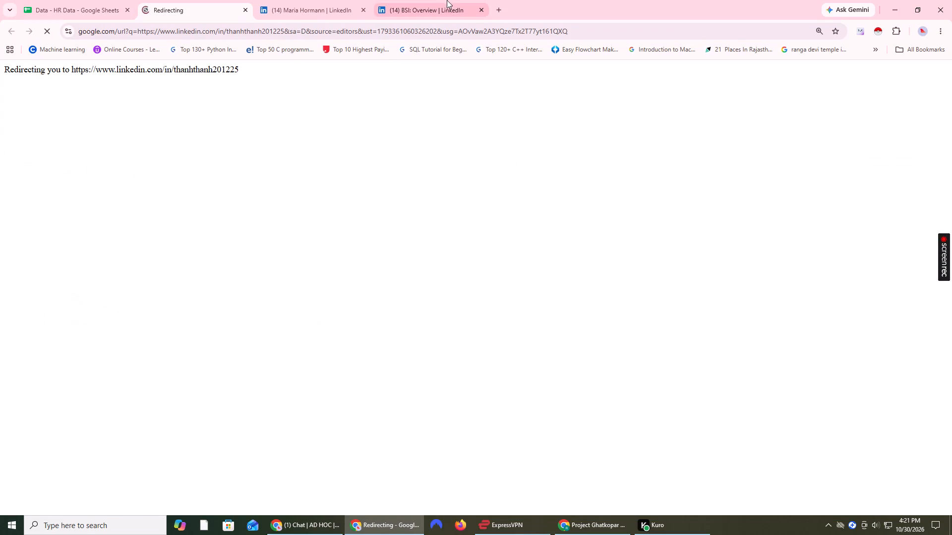
pyautogui.click(363, 12)
pyautogui.click(363, 12)
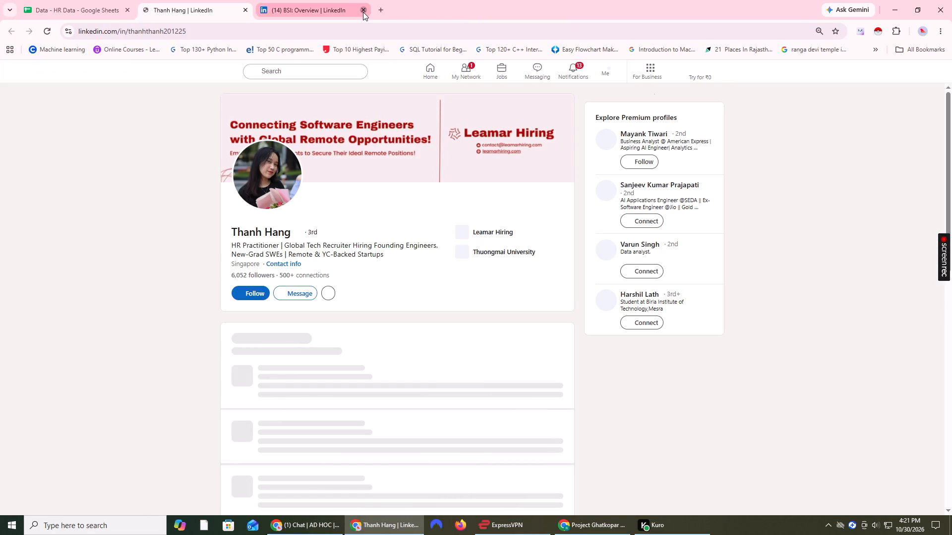
# Copy the person's name from the open LinkedIn profile into cell D188 of the sheet.
pyautogui.moveTo(226, 229); pyautogui.dragTo(290, 230)
pyautogui.hotkey('ctrl', 'c')
pyautogui.click(125, 221)
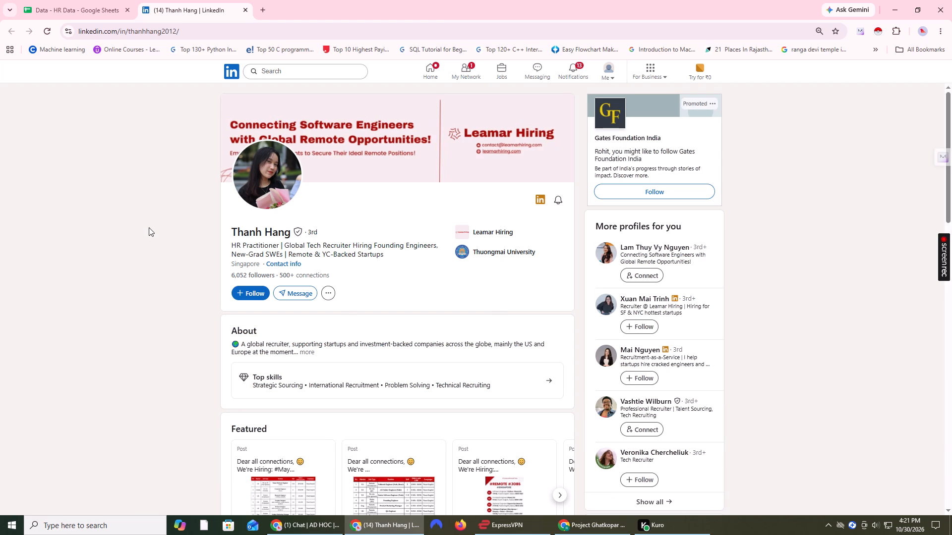
pyautogui.click(113, 0)
pyautogui.doubleClick(193, 288)
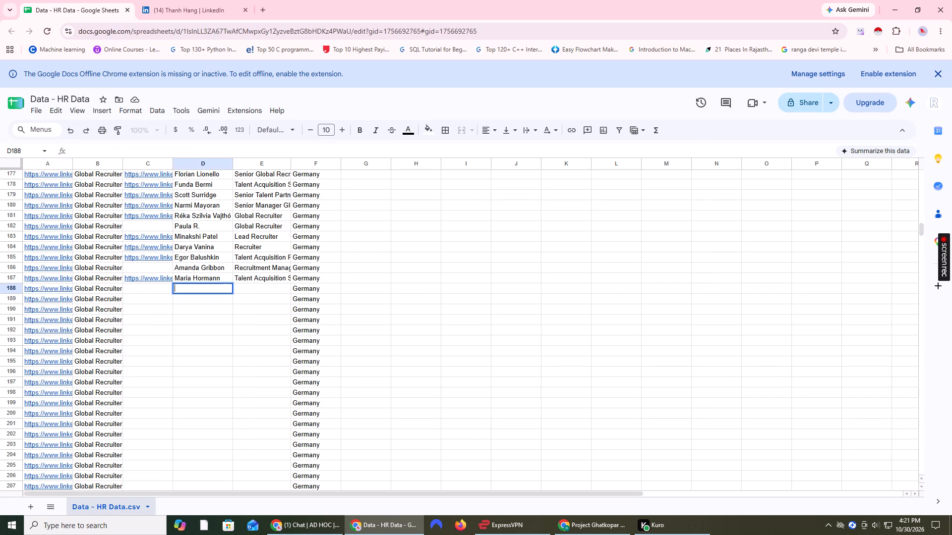
pyautogui.hotkey('ctrl', 'v')
pyautogui.press('Return')
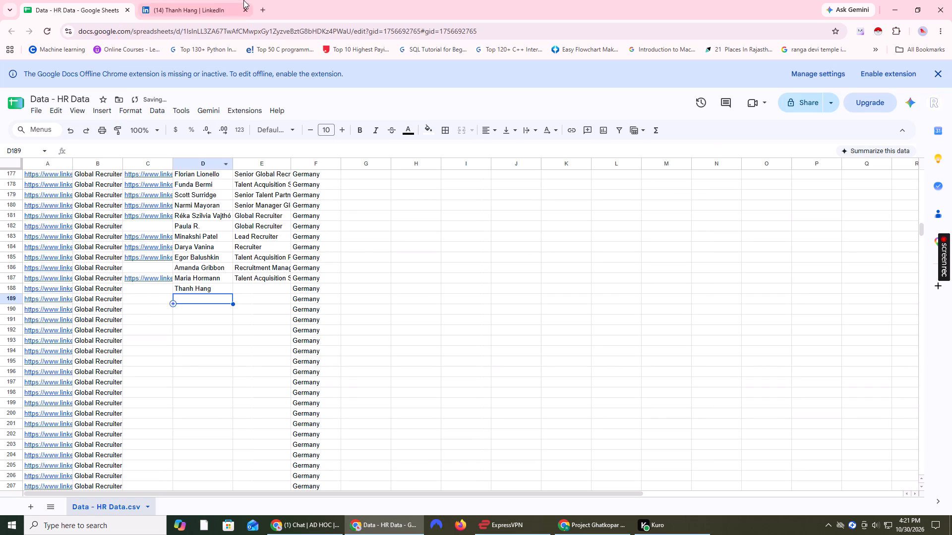
# Open the Leamar Hiring company page from the profile's experience and copy the job title Recruitment Consultant into cell E188.
pyautogui.click(209, 1)
pyautogui.scroll(-7, 277, 293)
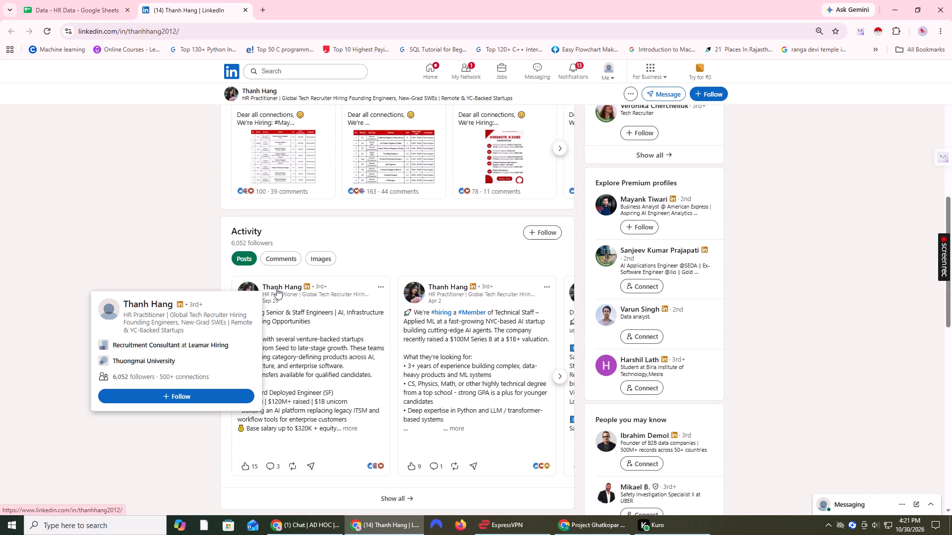
pyautogui.scroll(-7, 277, 288)
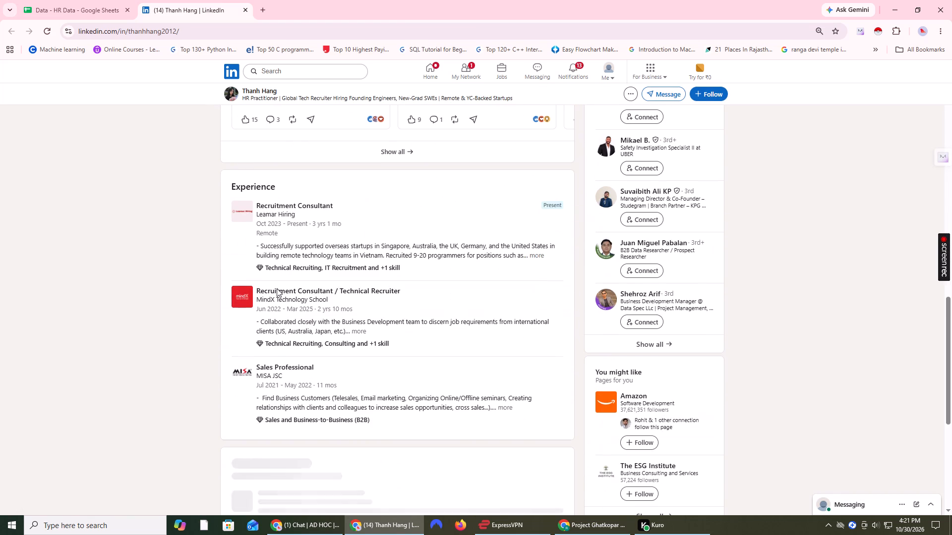
pyautogui.keyDown('ctrl'); pyautogui.click(238, 214); pyautogui.keyUp('ctrl')
pyautogui.moveTo(255, 206); pyautogui.dragTo(316, 206)
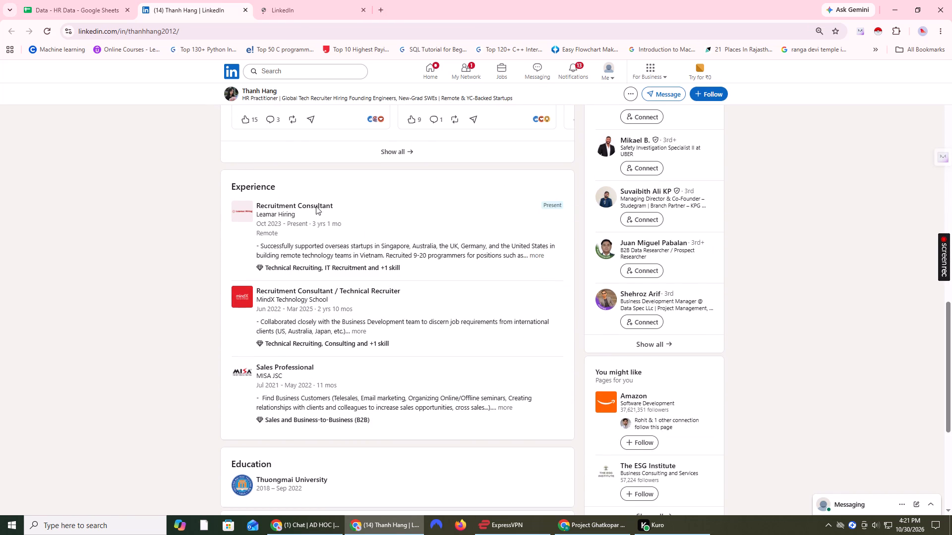
pyautogui.moveTo(316, 206); pyautogui.dragTo(338, 204)
pyautogui.hotkey('ctrl', 'c')
pyautogui.click(104, 0)
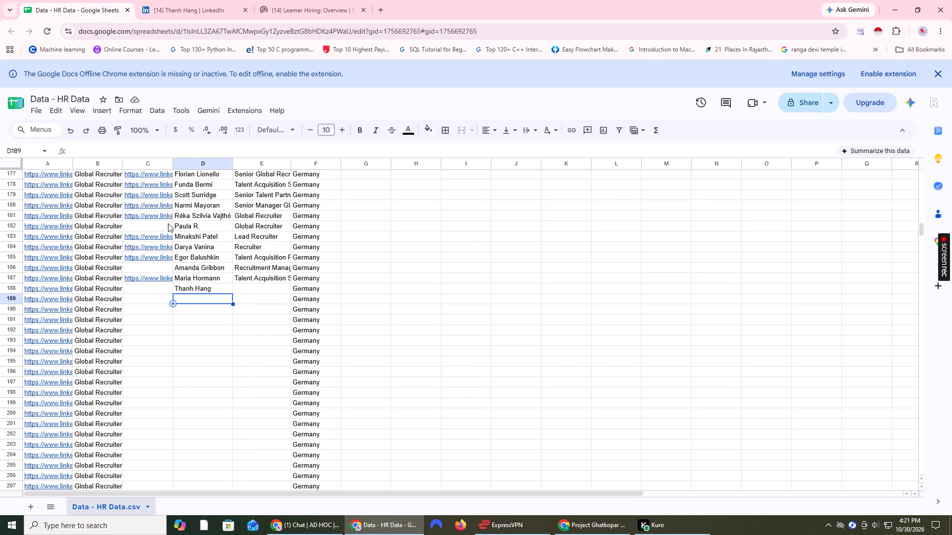
pyautogui.doubleClick(250, 288)
pyautogui.hotkey('ctrl', 'v')
pyautogui.press('Return')
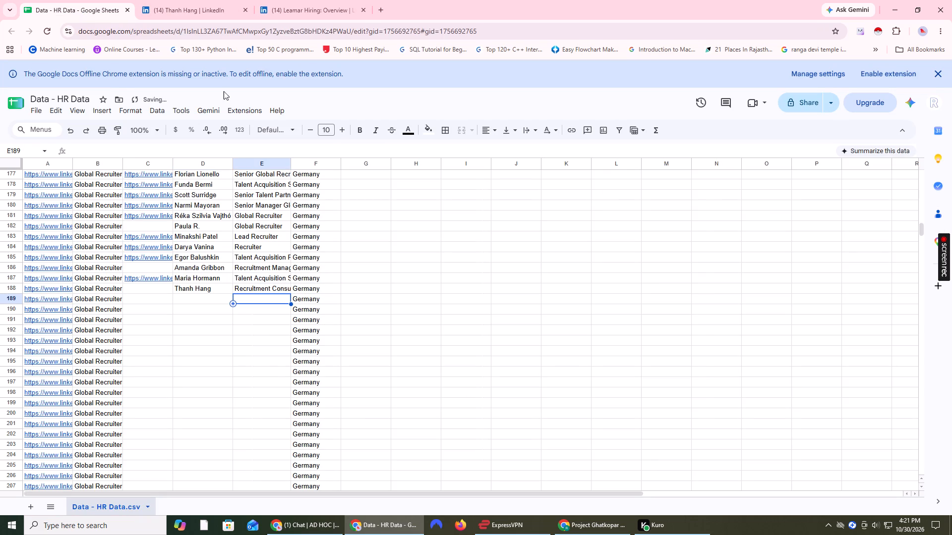
# Copy the web address of the Leamar Hiring LinkedIn page into cell C188 of the sheet.
pyautogui.click(267, 0)
pyautogui.click(218, 30)
pyautogui.hotkey('ctrl', 'c')
pyautogui.click(73, 0)
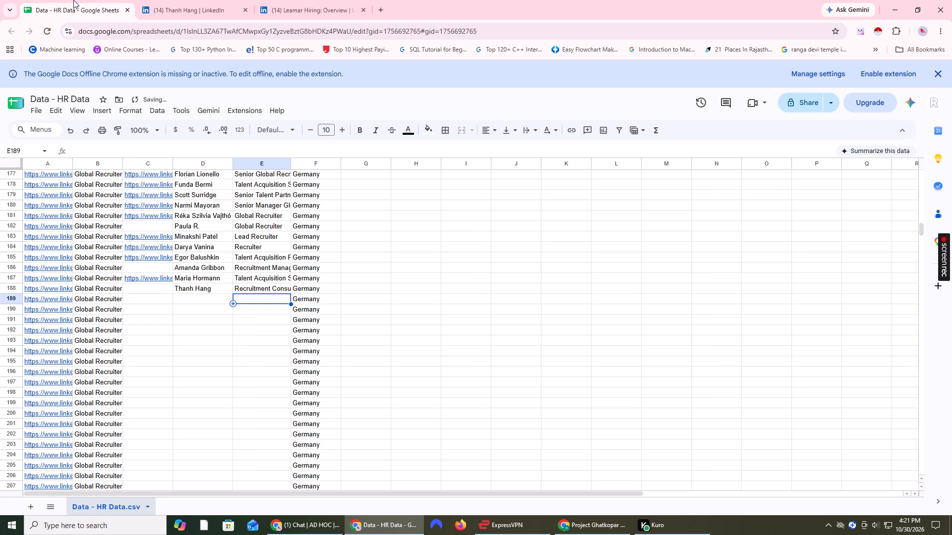
pyautogui.doubleClick(146, 291)
pyautogui.hotkey('ctrl', 'v')
pyautogui.click(144, 309)
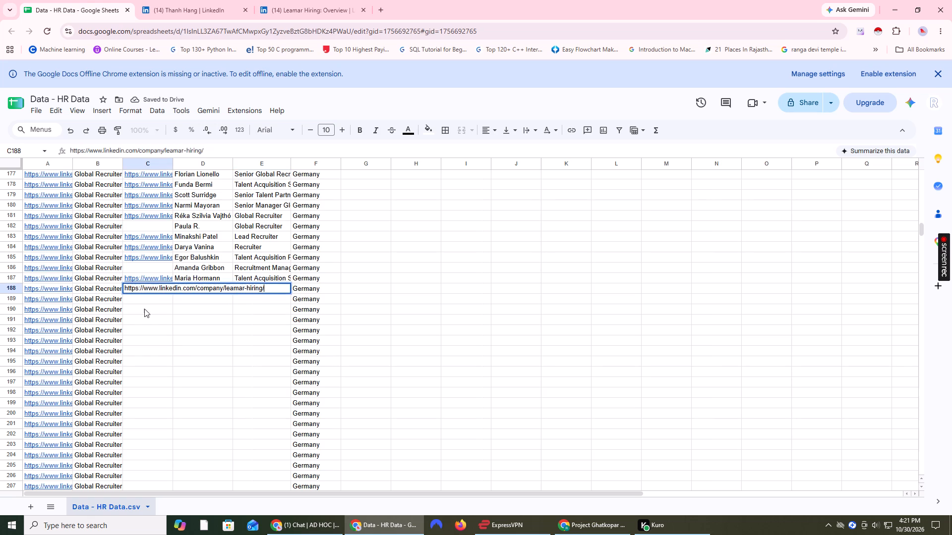
# Open the LinkedIn profile linked in cell A189 and close the previous person's profile and the Leamar Hiring page.
pyautogui.click(42, 301)
pyautogui.click(64, 318)
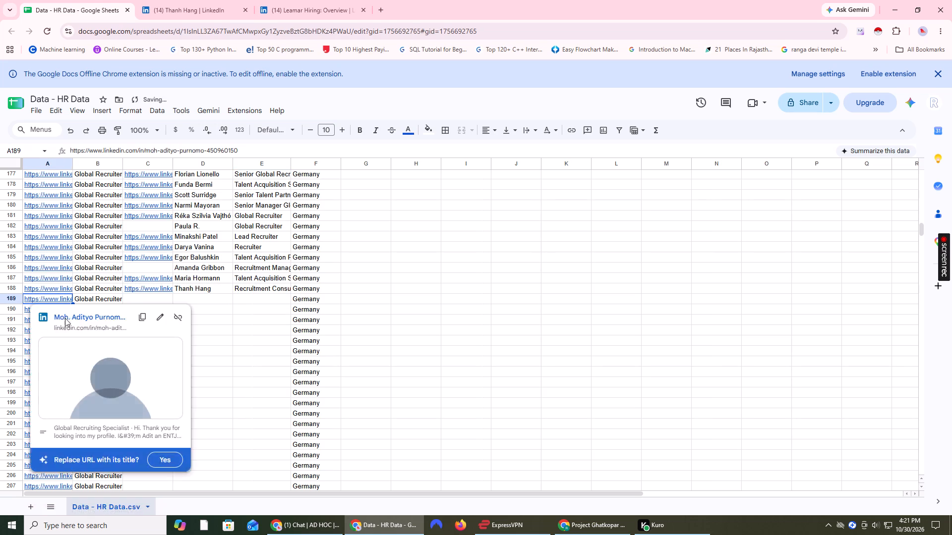
pyautogui.click(362, 9)
pyautogui.click(362, 9)
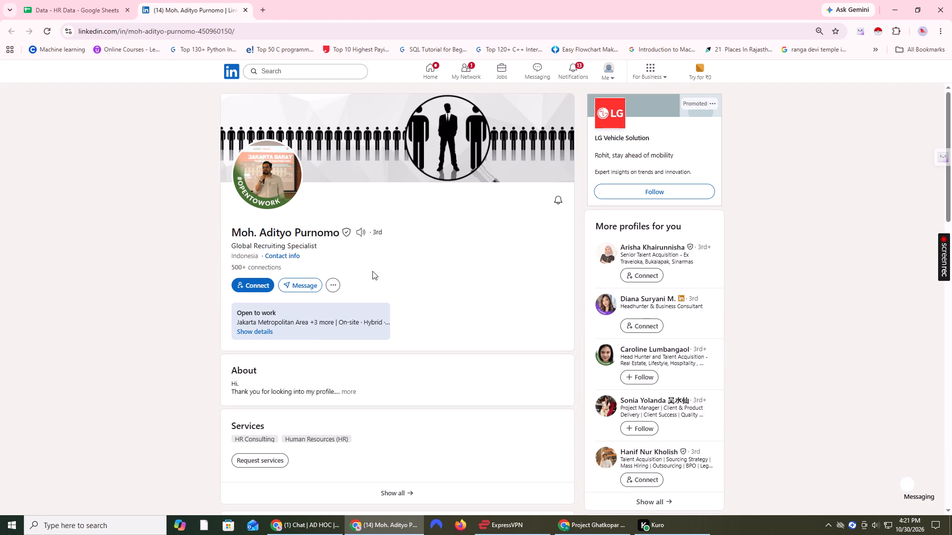
# Copy the person's name from the open LinkedIn profile into cell D189 of the sheet.
pyautogui.moveTo(231, 232); pyautogui.dragTo(332, 232)
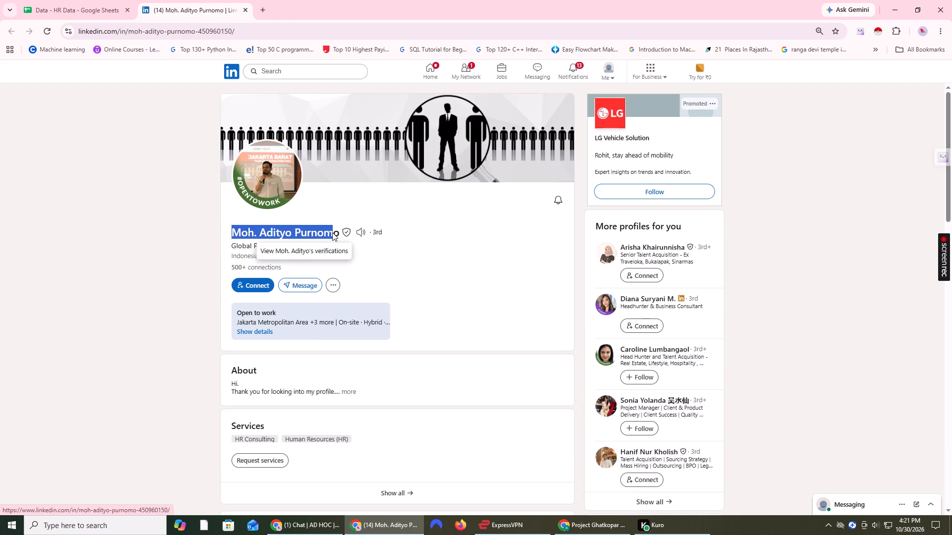
pyautogui.moveTo(332, 232); pyautogui.dragTo(340, 232)
pyautogui.hotkey('ctrl', 'c')
pyautogui.click(57, 0)
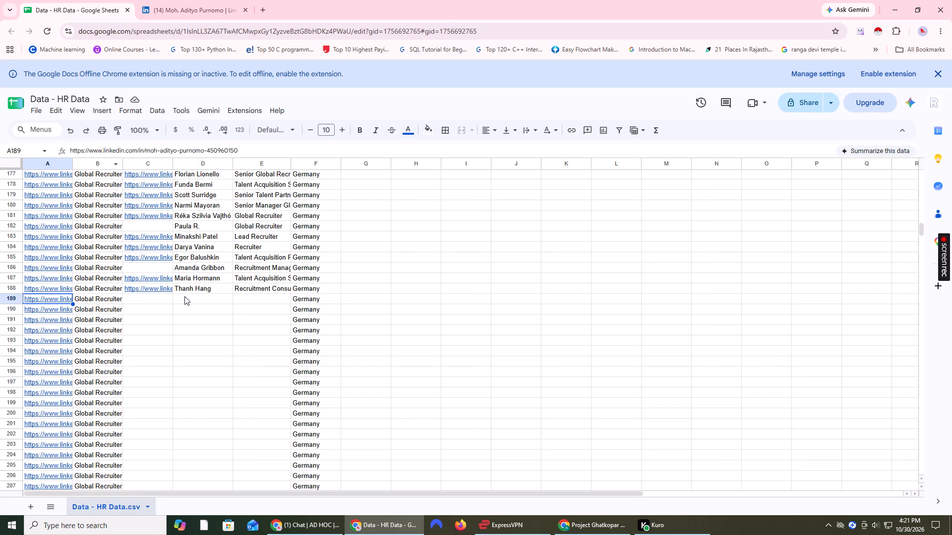
pyautogui.doubleClick(184, 296)
pyautogui.hotkey('ctrl', 'v')
pyautogui.click(179, 316)
pyautogui.scroll(-2, 192, 288)
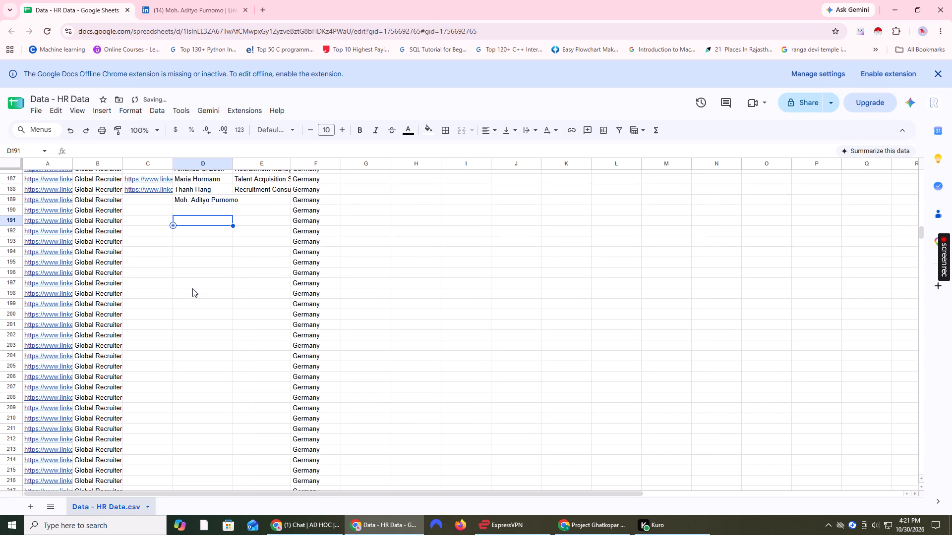
# Open the KUPU ID company page from the profile's experience and copy the job title Senior Recruitment Consultant into cell E189.
pyautogui.click(184, 0)
pyautogui.scroll(-7, 340, 255)
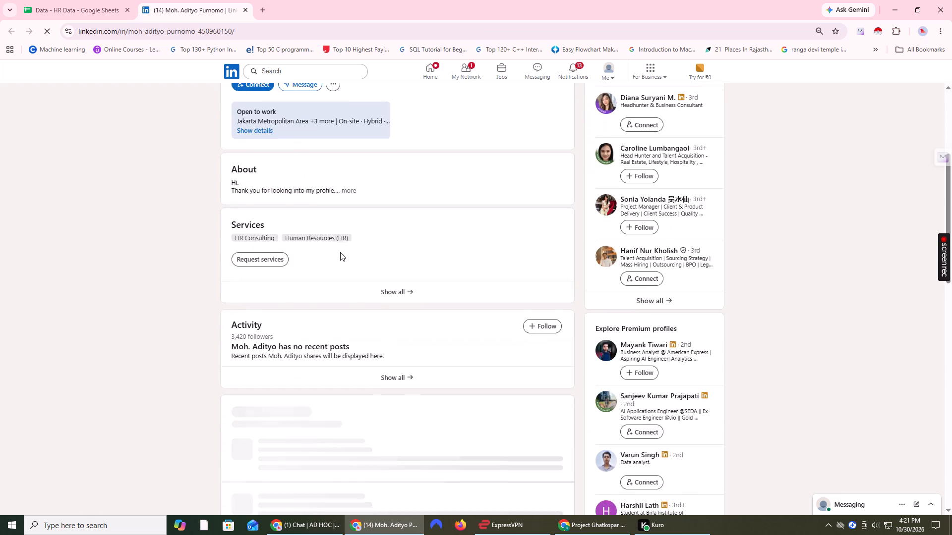
pyautogui.keyDown('ctrl'); pyautogui.click(237, 292); pyautogui.keyUp('ctrl')
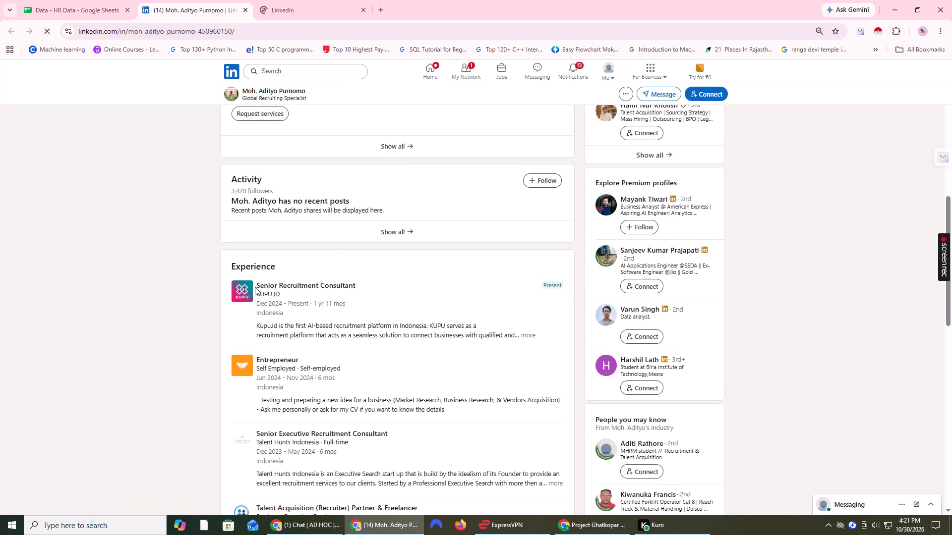
pyautogui.moveTo(254, 285); pyautogui.dragTo(363, 283)
pyautogui.hotkey('ctrl', 'c')
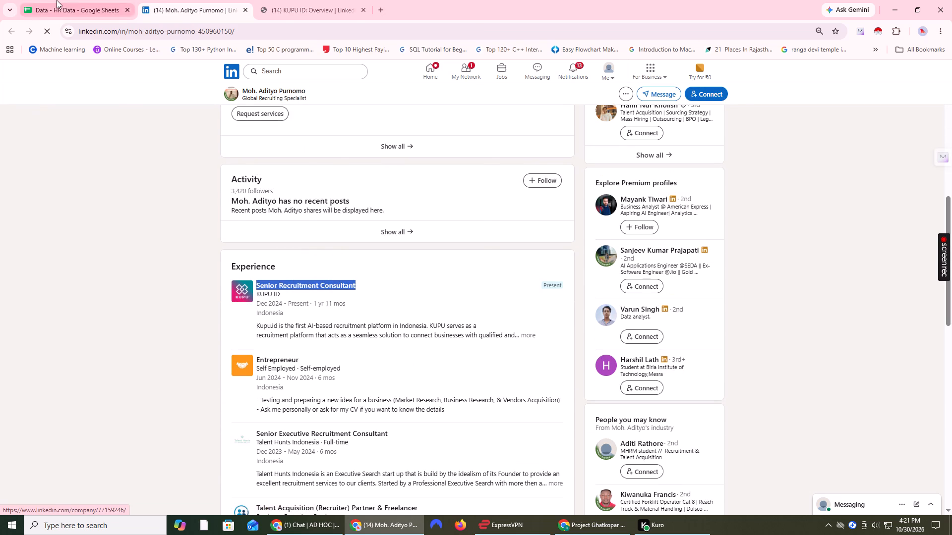
pyautogui.click(59, 0)
pyautogui.doubleClick(248, 202)
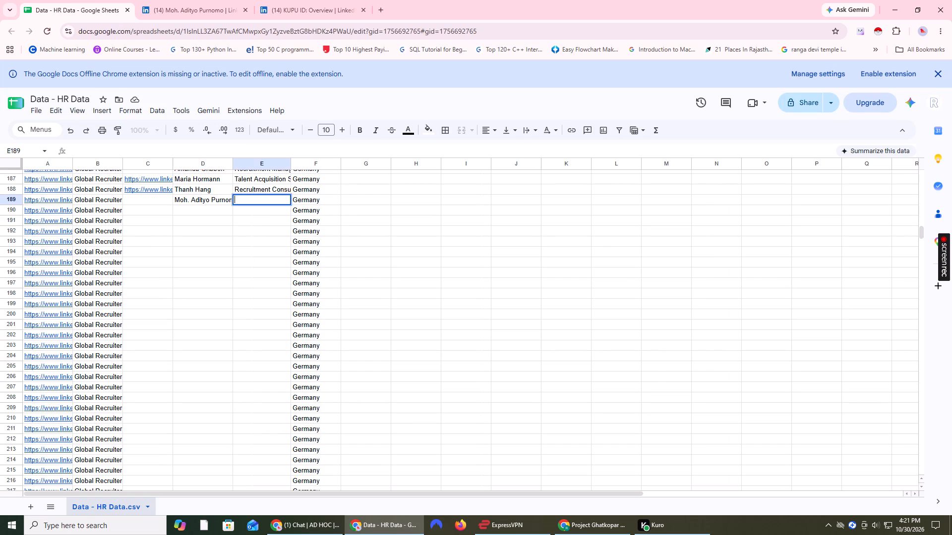
pyautogui.hotkey('ctrl', 'v')
pyautogui.press('Return')
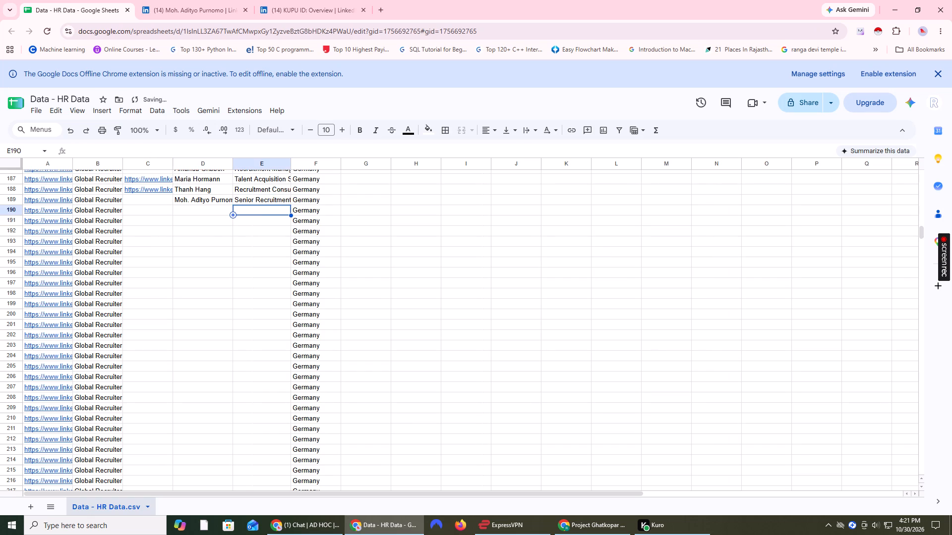
# Copy the web address of the KUPU ID LinkedIn page into cell C189 of the sheet.
pyautogui.click(289, 0)
pyautogui.click(257, 29)
pyautogui.hotkey('ctrl', 'c')
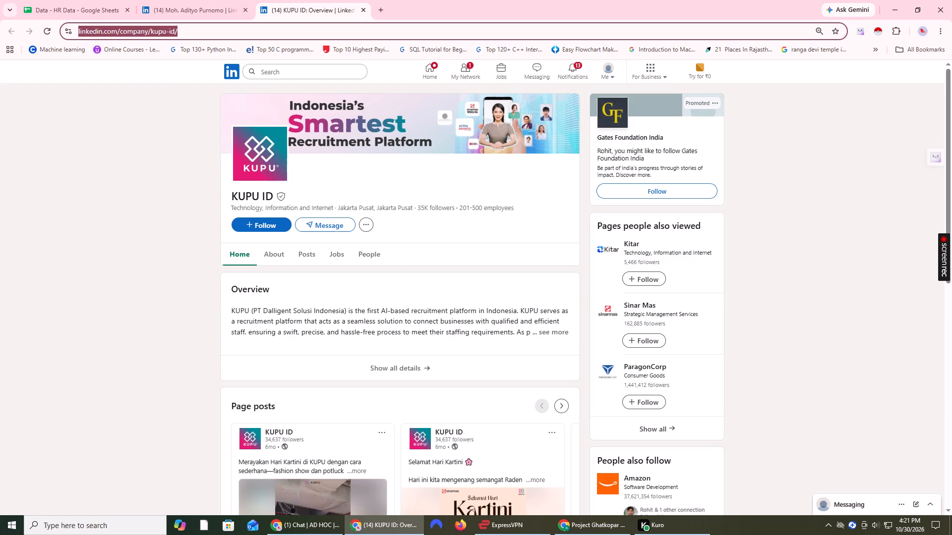
pyautogui.click(74, 0)
pyautogui.doubleClick(158, 204)
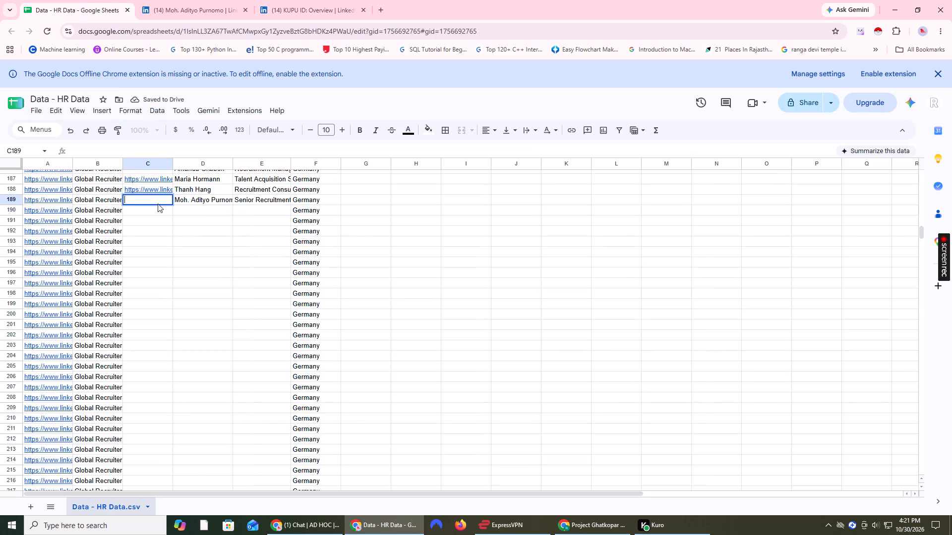
pyautogui.hotkey('ctrl', 'v')
pyautogui.press('Return')
# Open the LinkedIn profile linked in cell A190 and close the previous person's profile and the KUPU ID page.
pyautogui.click(60, 212)
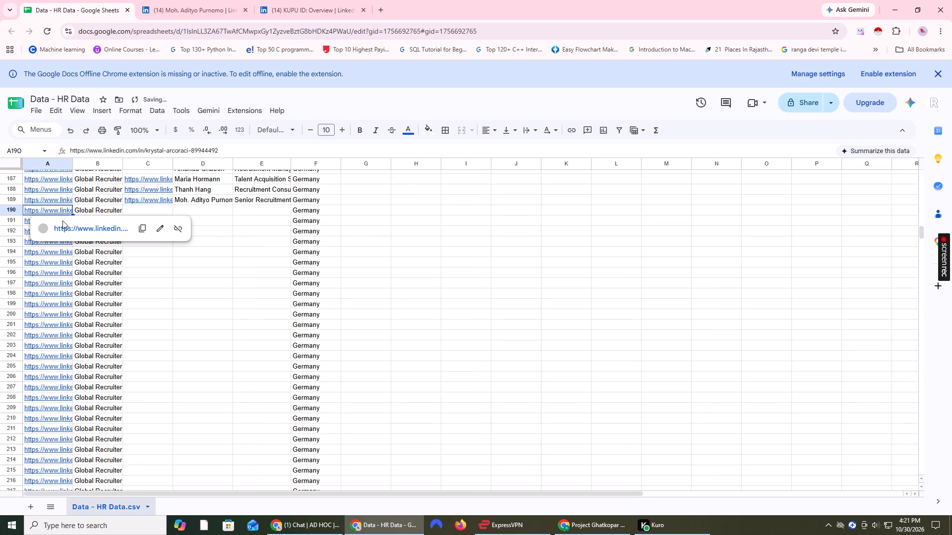
pyautogui.click(68, 227)
pyautogui.click(362, 9)
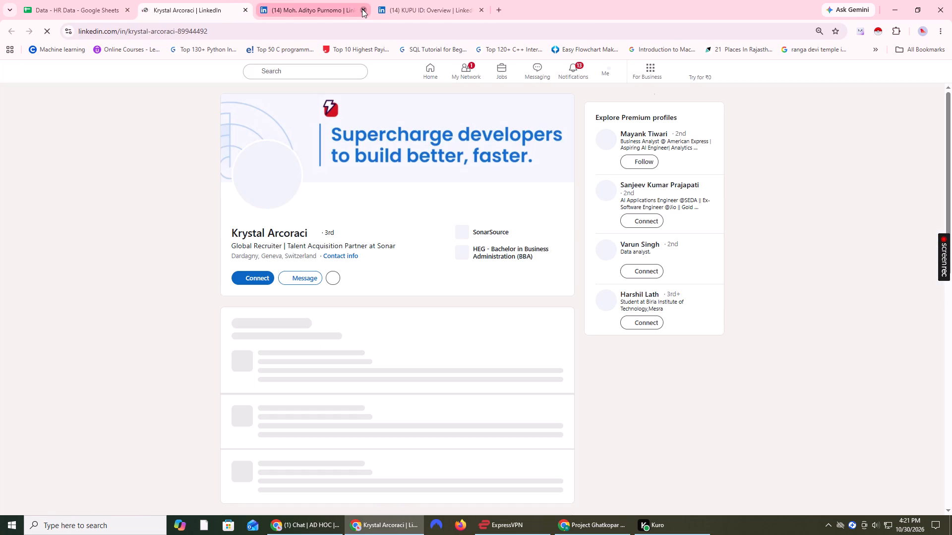
pyautogui.click(361, 9)
# Copy the person's name from the open LinkedIn profile into cell D190 of the sheet.
pyautogui.moveTo(230, 232); pyautogui.dragTo(255, 232)
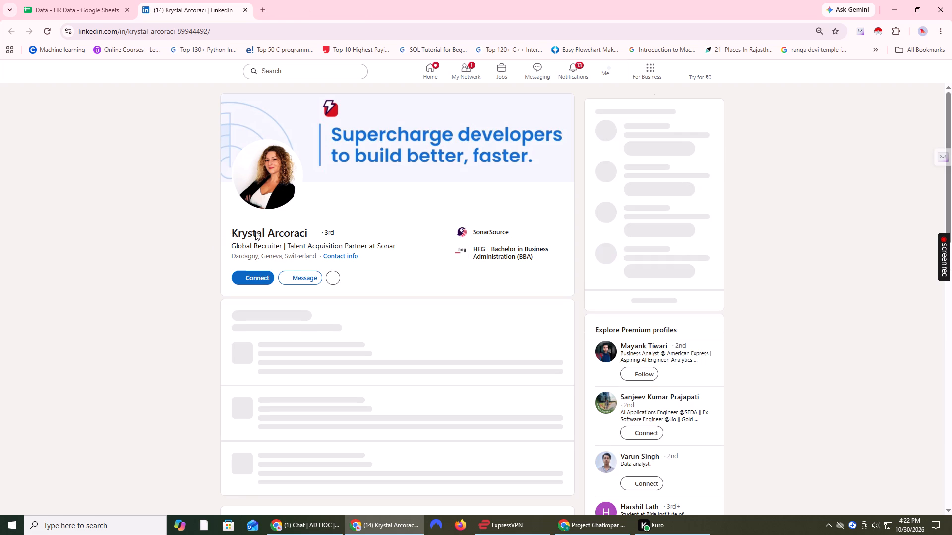
pyautogui.moveTo(255, 232); pyautogui.dragTo(309, 229)
pyautogui.hotkey('ctrl', 'c')
pyautogui.click(110, 269)
pyautogui.click(81, 0)
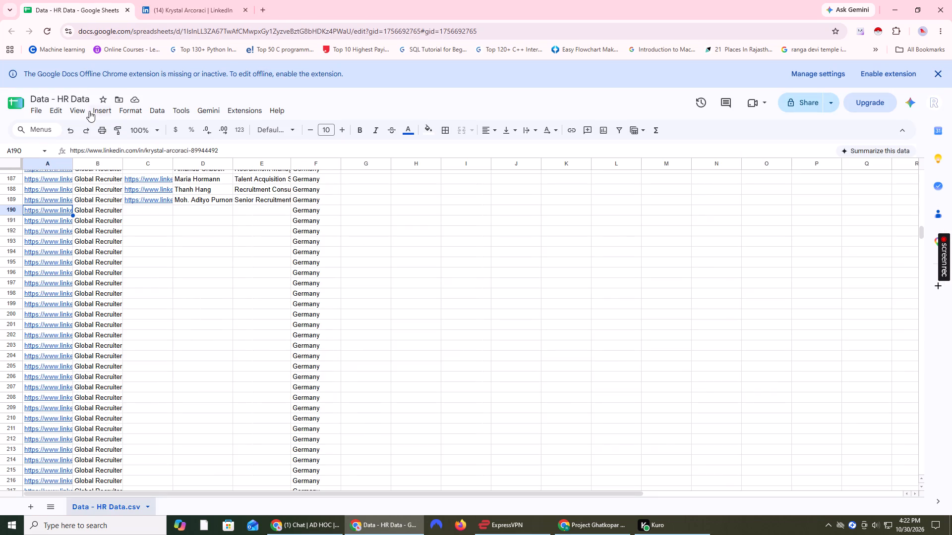
pyautogui.doubleClick(197, 210)
pyautogui.hotkey('ctrl', 'v')
pyautogui.press('Return')
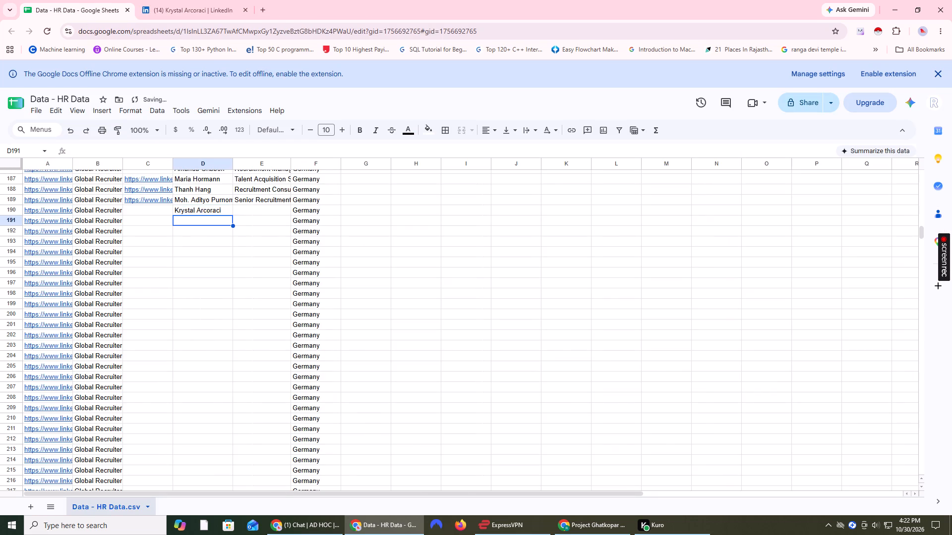
# Copy the current job title Global Recruiter | Talent Acquisition Partner from the profile's experience into cell E190.
pyautogui.click(223, 0)
pyautogui.scroll(-6, 251, 293)
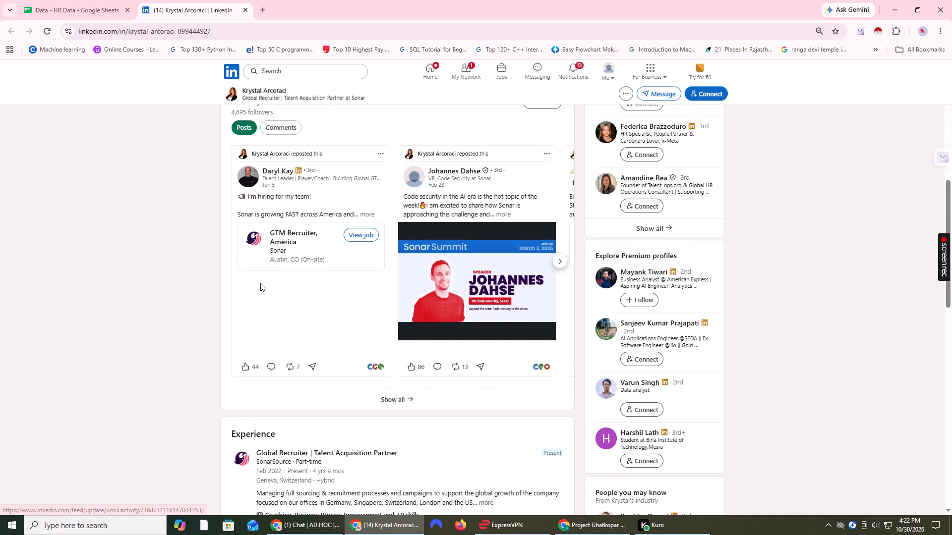
pyautogui.scroll(-3, 262, 280)
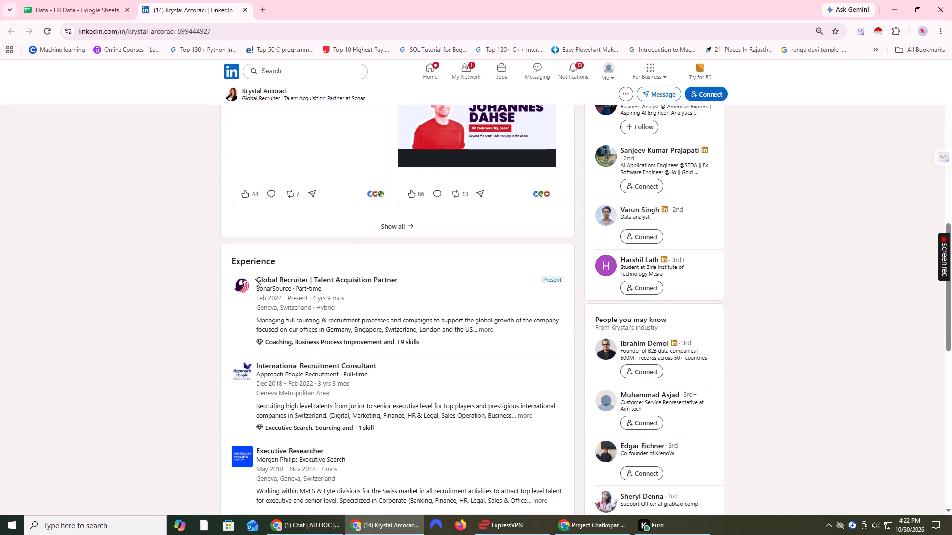
pyautogui.moveTo(255, 279); pyautogui.dragTo(398, 272)
pyautogui.hotkey('ctrl', 'c')
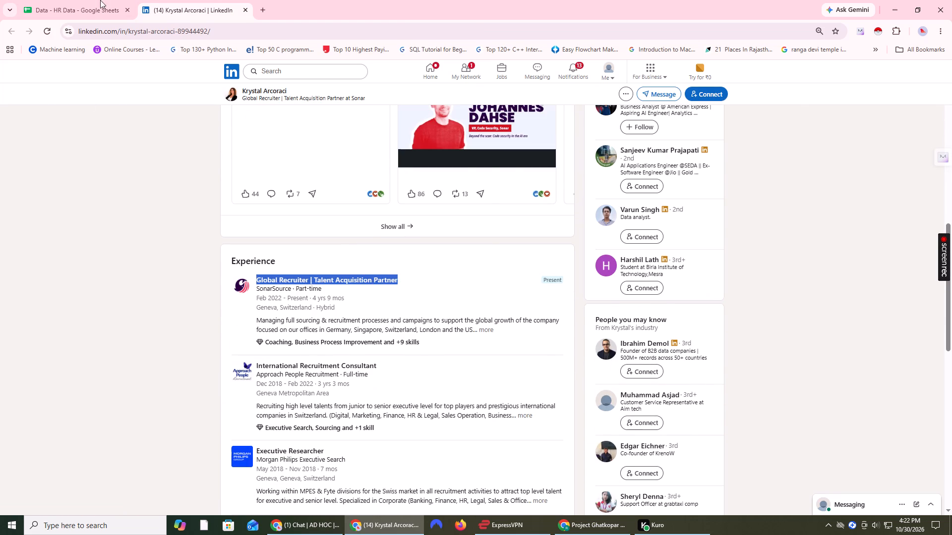
pyautogui.click(99, 0)
pyautogui.doubleClick(245, 211)
pyautogui.hotkey('ctrl', 'v')
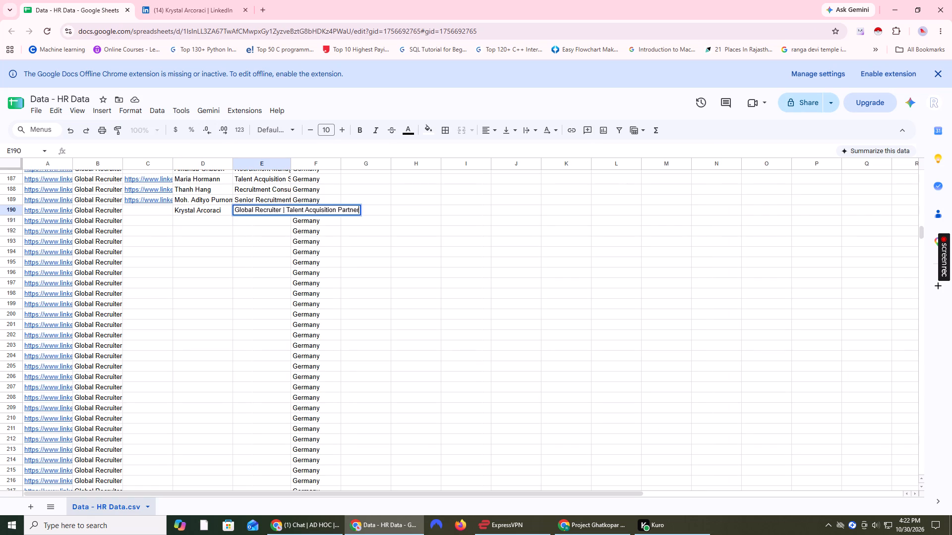
pyautogui.press('Return')
# Open the Sonar LinkedIn page from the profile's current position and copy its web address into cell C190 of the sheet.
pyautogui.click(222, 0)
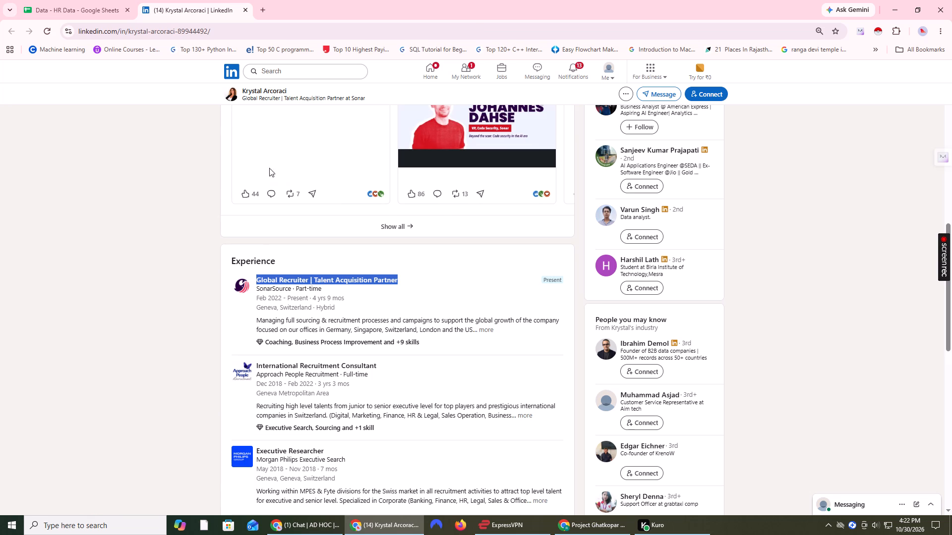
pyautogui.keyDown('ctrl'); pyautogui.click(248, 287); pyautogui.keyUp('ctrl')
pyautogui.click(289, 6)
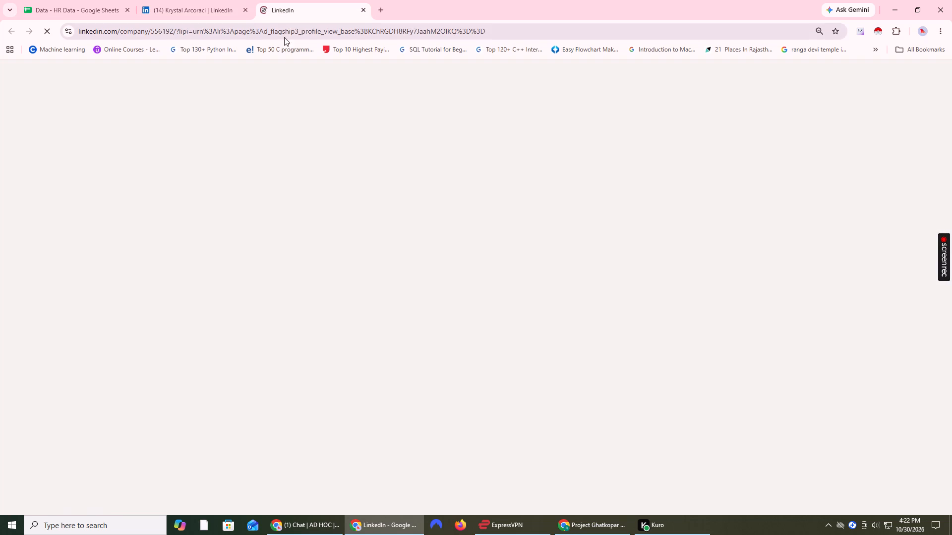
pyautogui.click(259, 272)
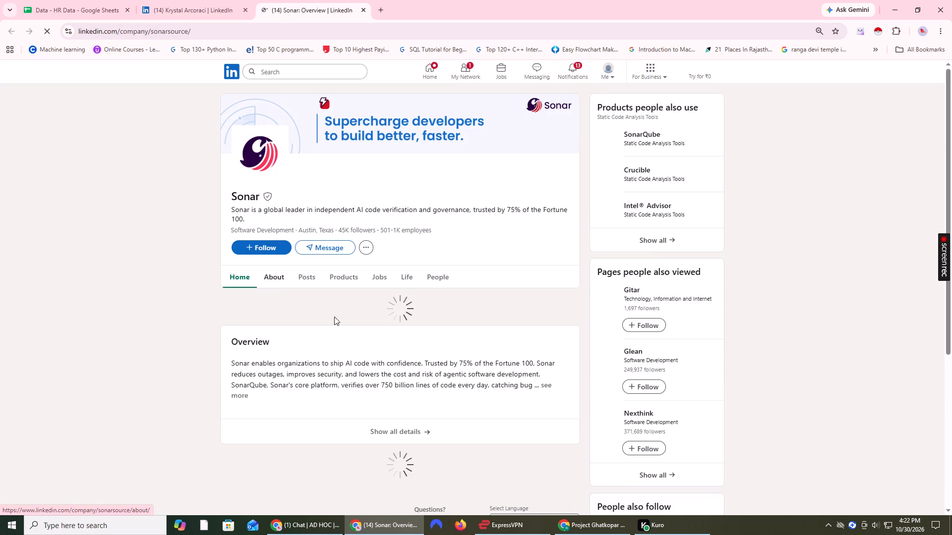
pyautogui.click(242, 35)
pyautogui.click(242, 35)
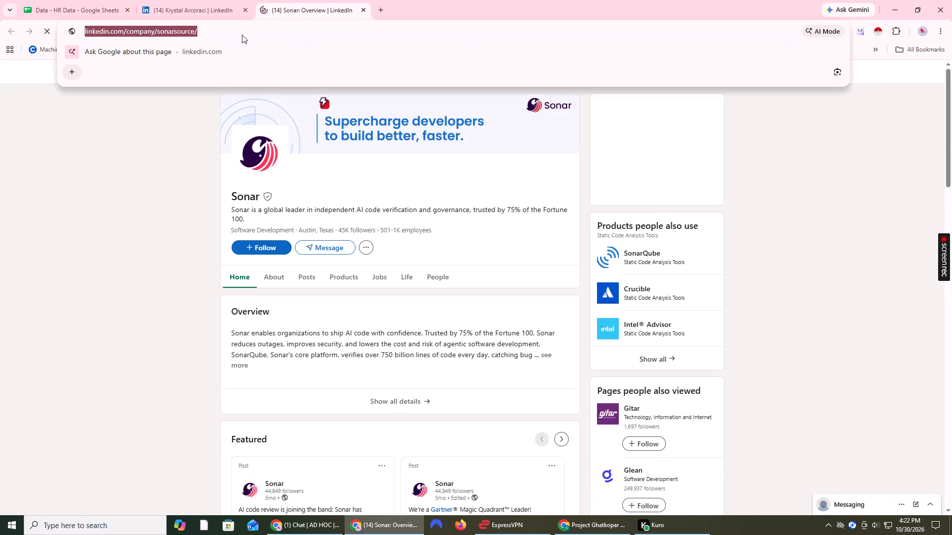
pyautogui.click(242, 35)
pyautogui.click(118, 159)
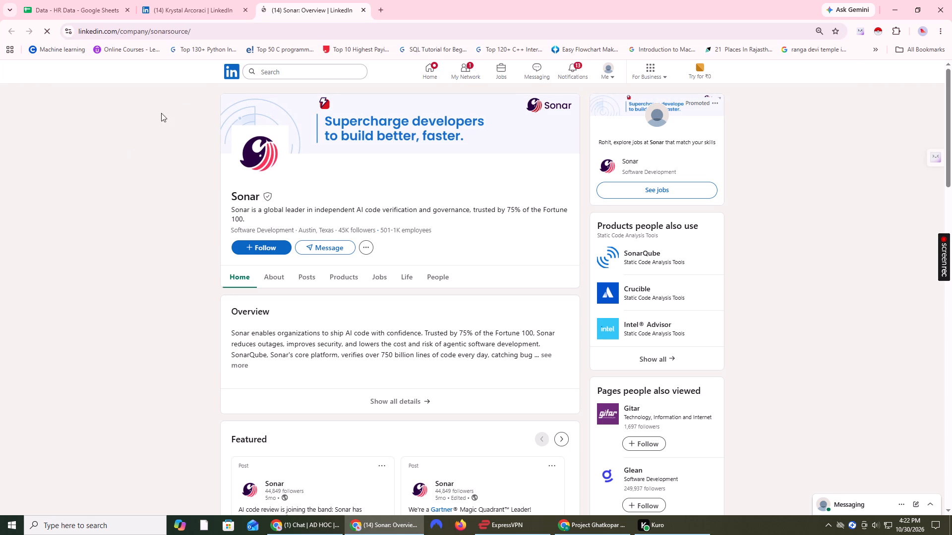
pyautogui.click(212, 38)
pyautogui.hotkey('ctrl', 'c')
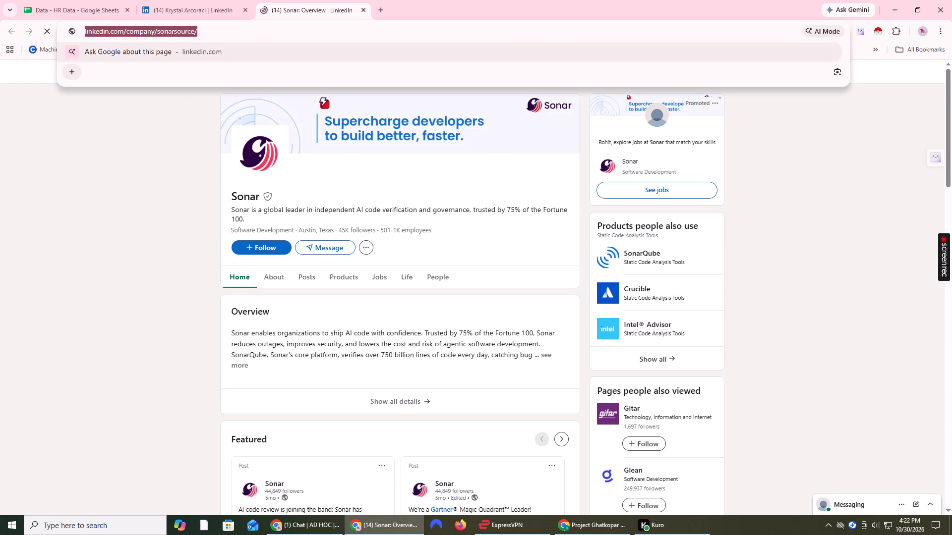
pyautogui.click(41, 0)
pyautogui.click(151, 213)
pyautogui.hotkey('ctrl', 'v')
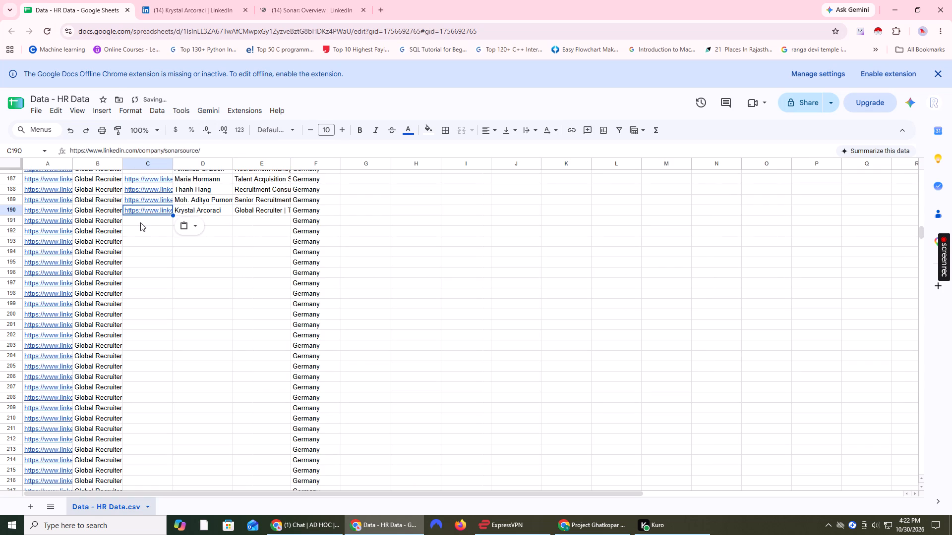
pyautogui.click(132, 228)
# Open the LinkedIn profile linked in cell A191 and close the previous person's profile and the Sonar page.
pyautogui.click(60, 219)
pyautogui.click(72, 238)
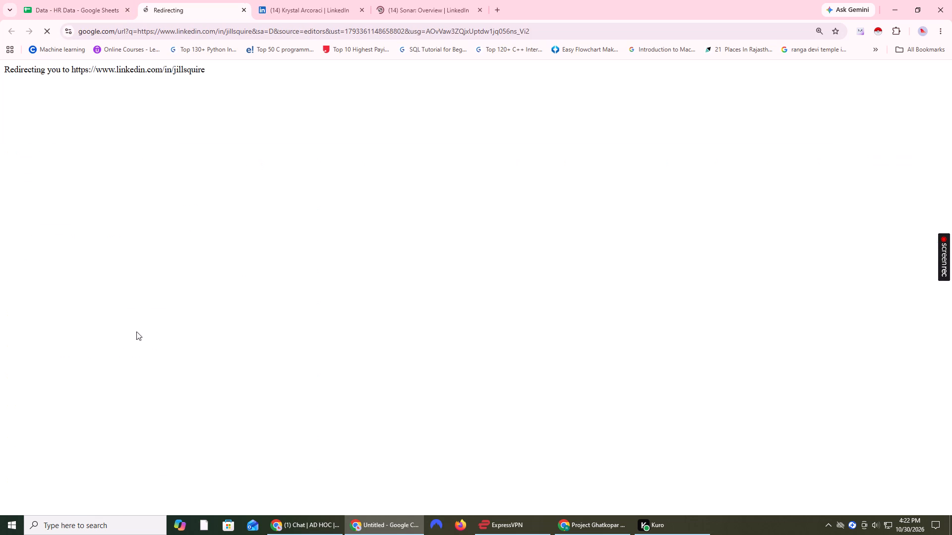
pyautogui.click(365, 12)
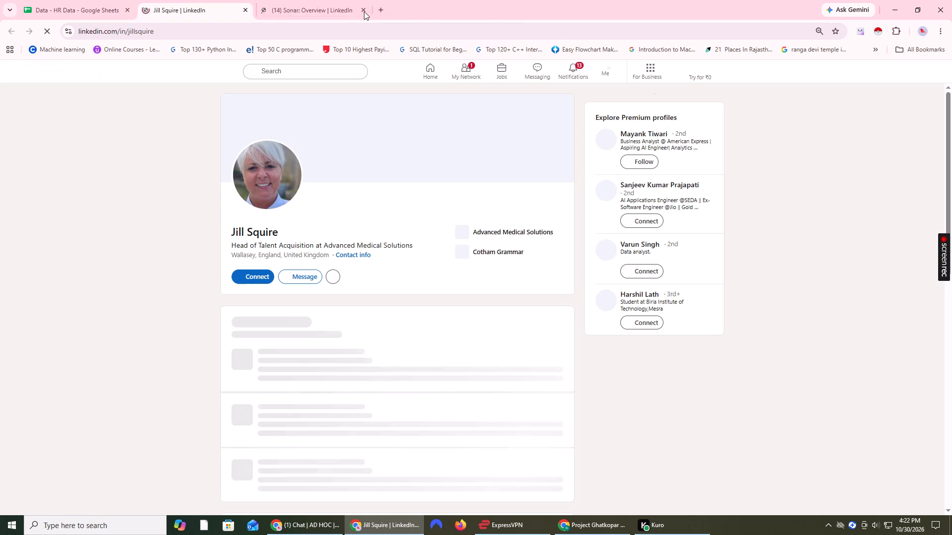
pyautogui.click(364, 11)
# Copy the person's name from the open LinkedIn profile into cell D191 and remove the extra line break after it.
pyautogui.moveTo(227, 228); pyautogui.dragTo(284, 228)
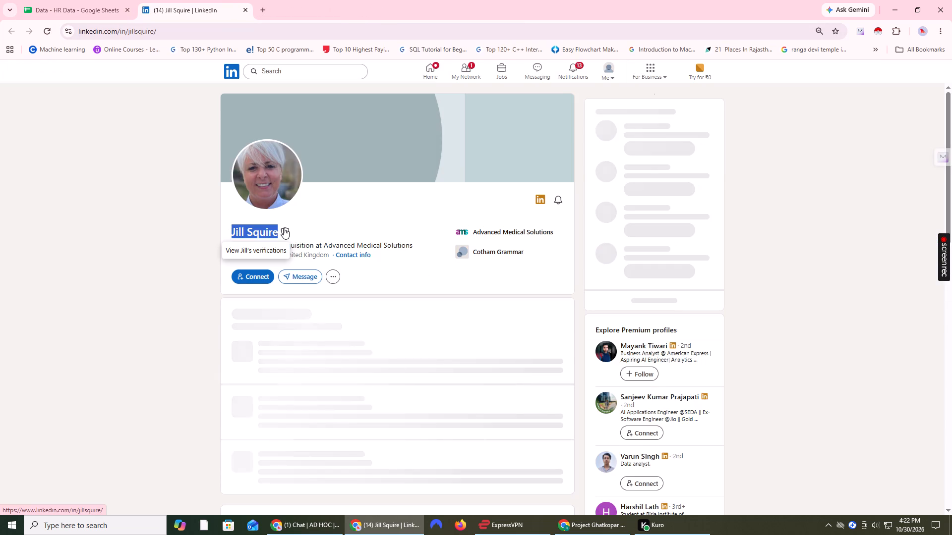
pyautogui.hotkey('ctrl', 'c')
pyautogui.click(70, 0)
pyautogui.doubleClick(202, 220)
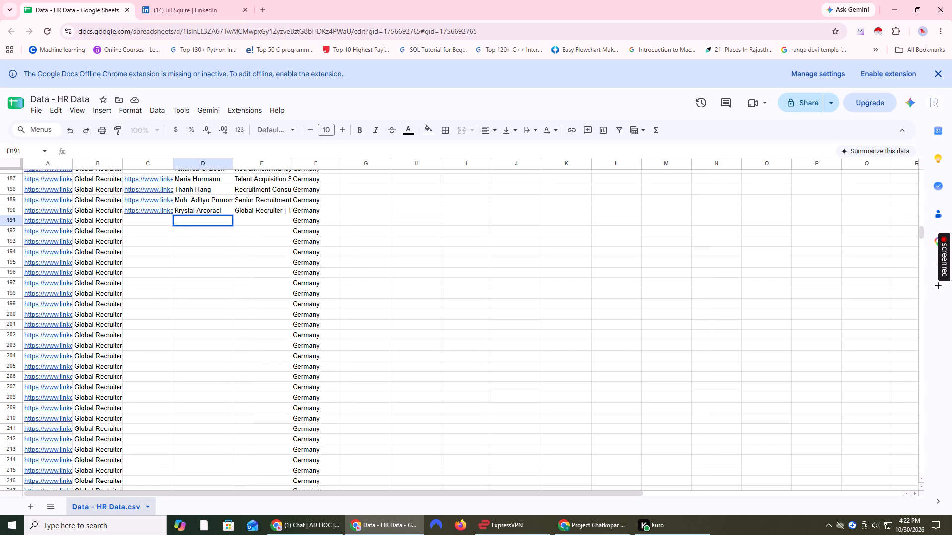
pyautogui.hotkey('ctrl', 'v')
pyautogui.press('Return')
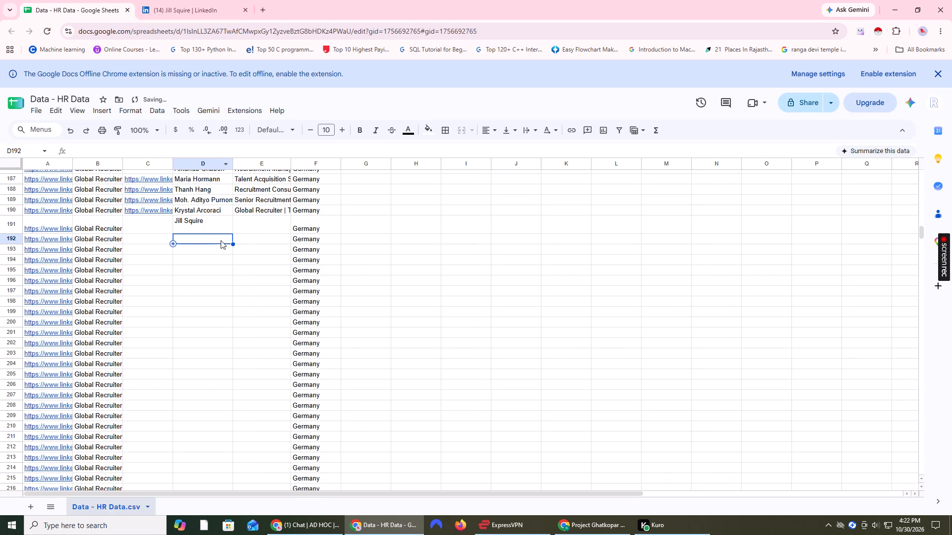
pyautogui.doubleClick(188, 224)
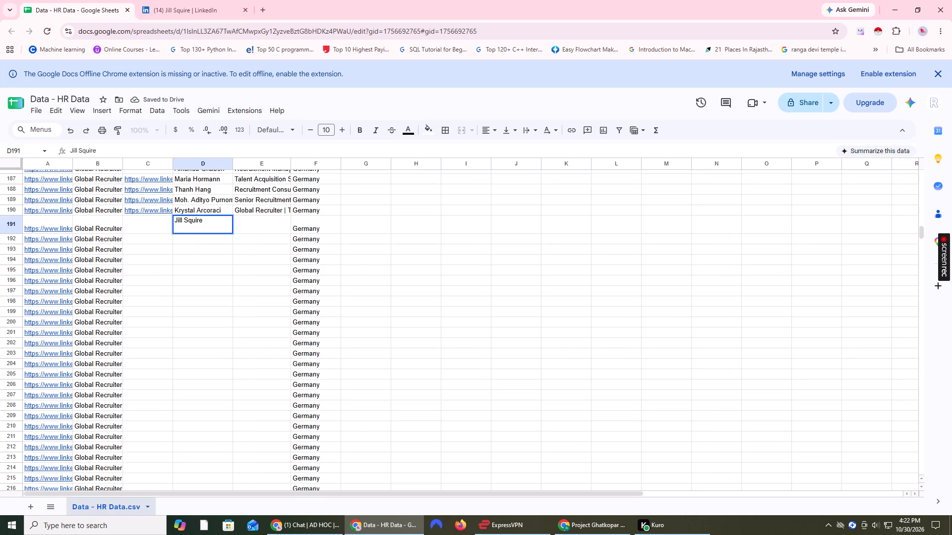
pyautogui.press('BackSpace')
pyautogui.press('Return')
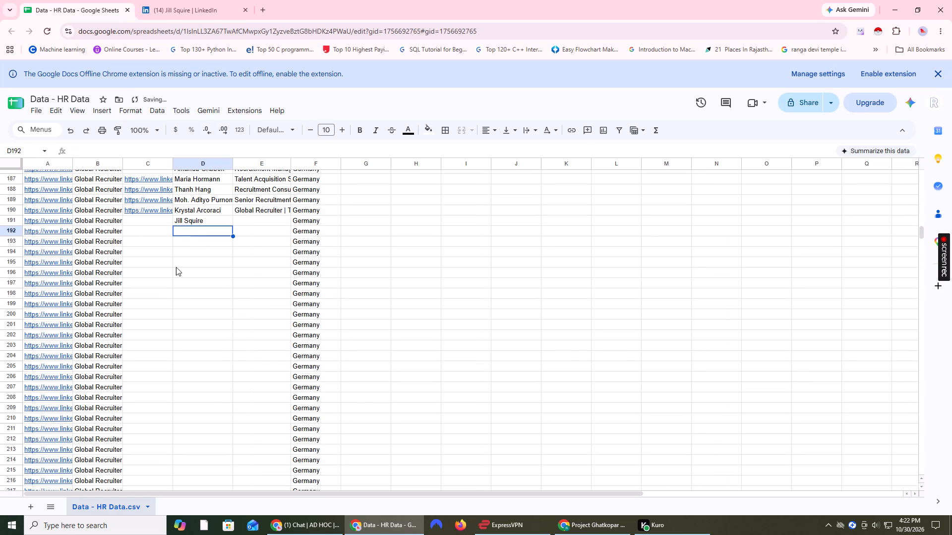
# Open the Advanced Medical Solutions page from the profile's experience and copy the current job title Head of Global Talent into cell E191.
pyautogui.click(161, 0)
pyautogui.scroll(-6, 297, 300)
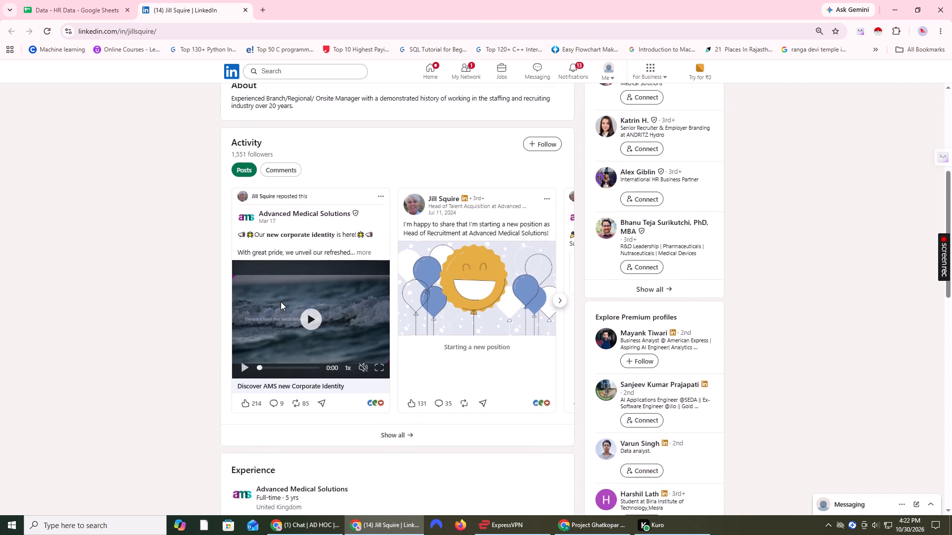
pyautogui.scroll(-4, 287, 299)
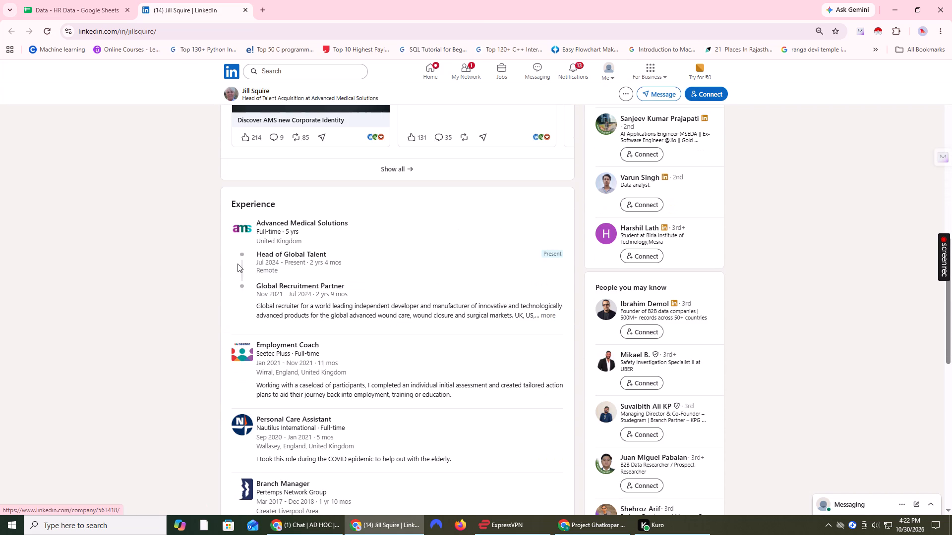
pyautogui.keyDown('ctrl'); pyautogui.click(243, 225); pyautogui.keyUp('ctrl')
pyautogui.moveTo(254, 255); pyautogui.dragTo(274, 254)
pyautogui.moveTo(274, 254); pyautogui.dragTo(333, 254)
pyautogui.hotkey('ctrl', 'c')
pyautogui.click(87, 0)
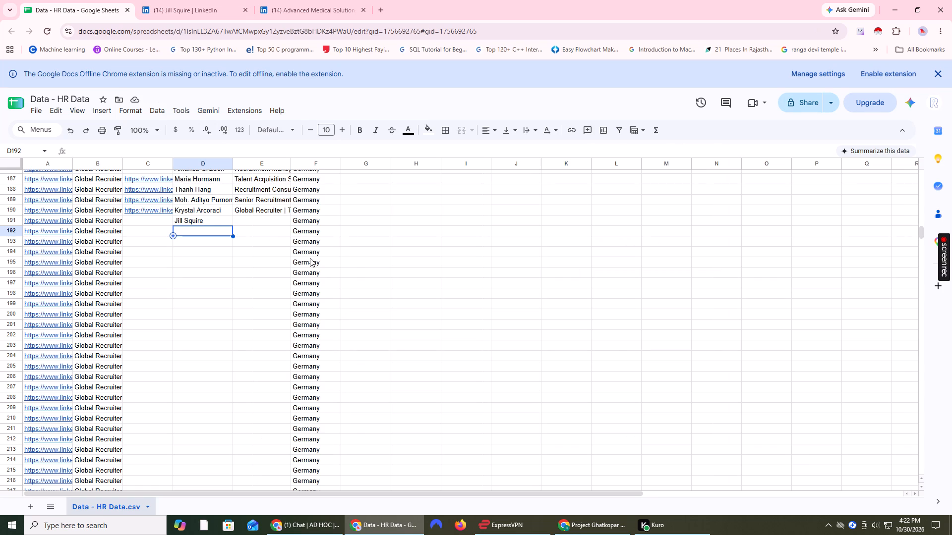
pyautogui.doubleClick(253, 221)
pyautogui.hotkey('ctrl', 'v')
pyautogui.hotkey('ctrl', 'Return')
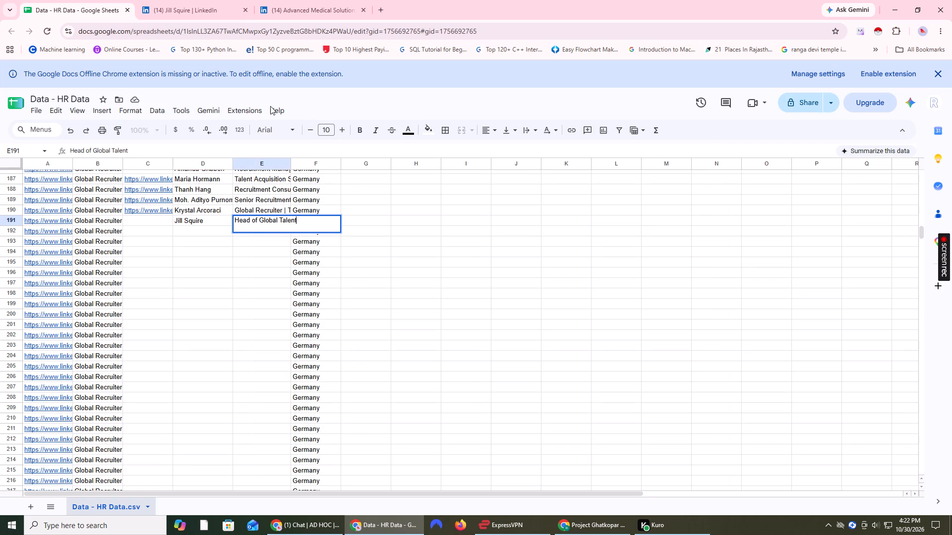
pyautogui.press('Return')
# Copy the web address of the Advanced Medical Solutions LinkedIn page into cell C191 of the sheet.
pyautogui.click(294, 0)
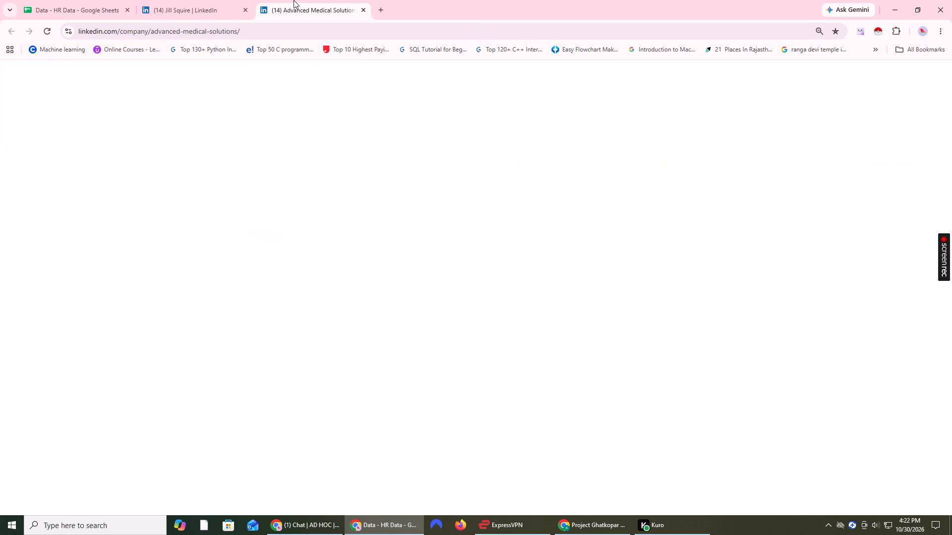
pyautogui.click(258, 35)
pyautogui.hotkey('ctrl', 'c')
pyautogui.click(57, 0)
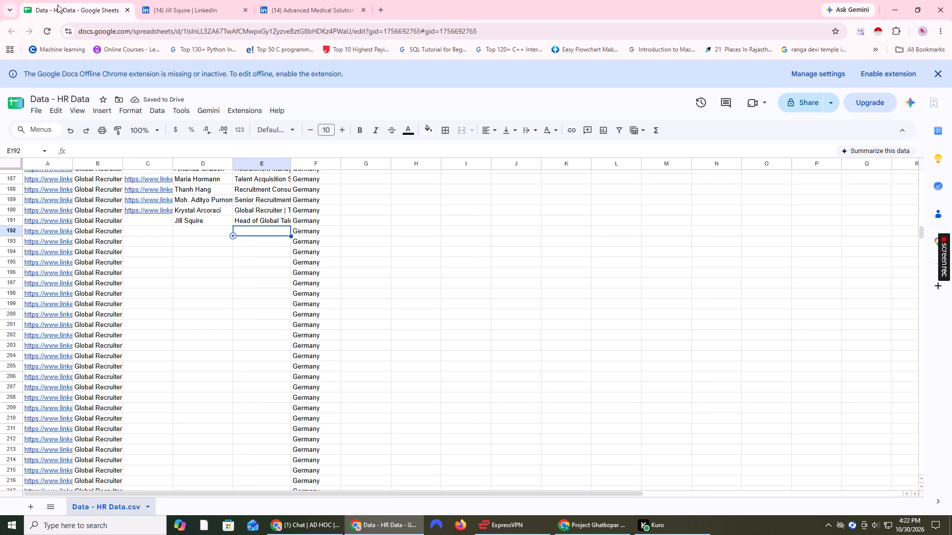
pyautogui.doubleClick(153, 220)
pyautogui.hotkey('ctrl', 'v')
pyautogui.hotkey('ctrl', 'Return')
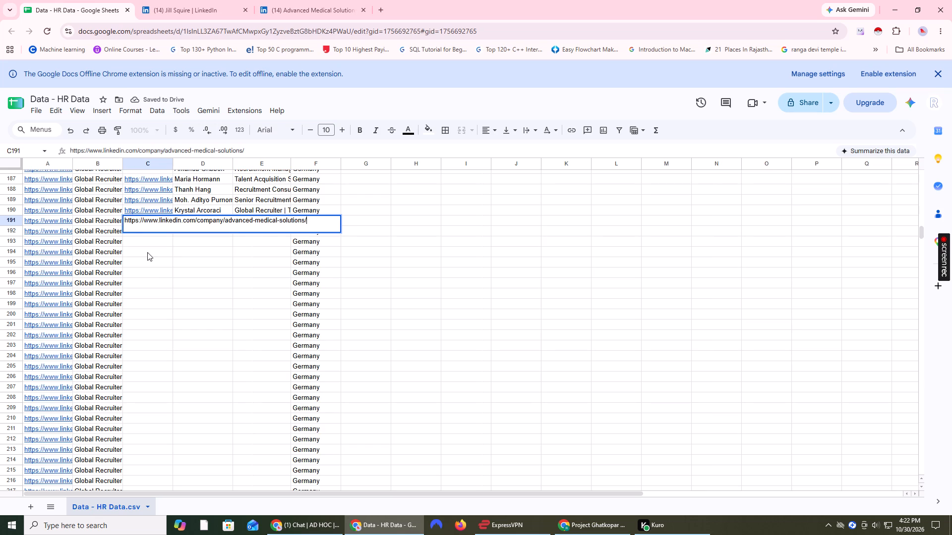
pyautogui.click(147, 252)
# Open the LinkedIn profile linked in cell A192 and close the previous person's profile and the Advanced Medical Solutions page.
pyautogui.doubleClick(62, 231)
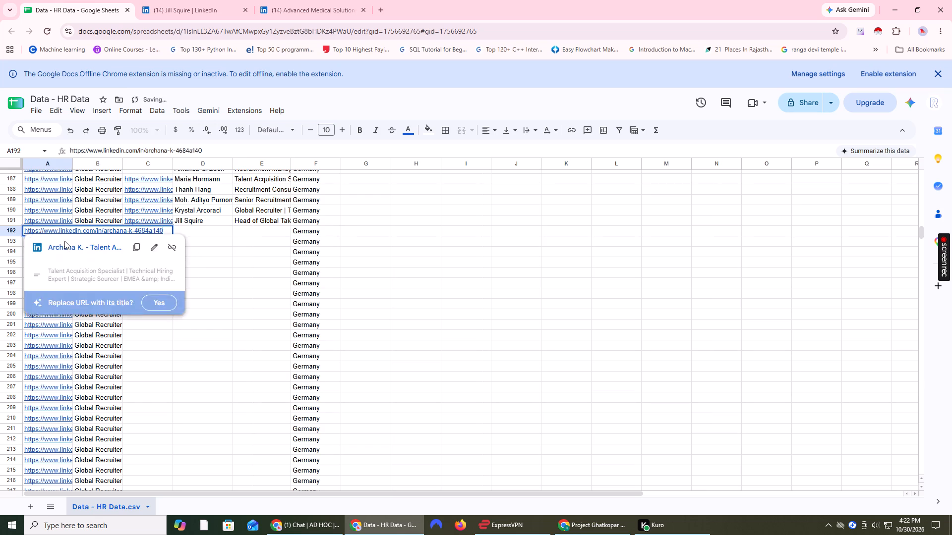
pyautogui.click(64, 245)
pyautogui.click(362, 11)
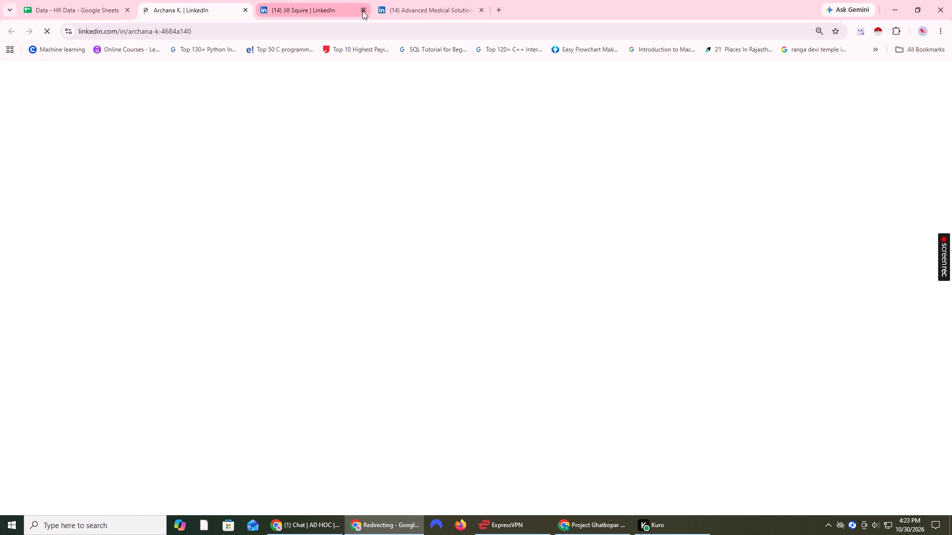
pyautogui.click(362, 10)
# Copy the person's name from the open LinkedIn profile into cell D192 of the sheet.
pyautogui.moveTo(226, 227); pyautogui.dragTo(250, 229)
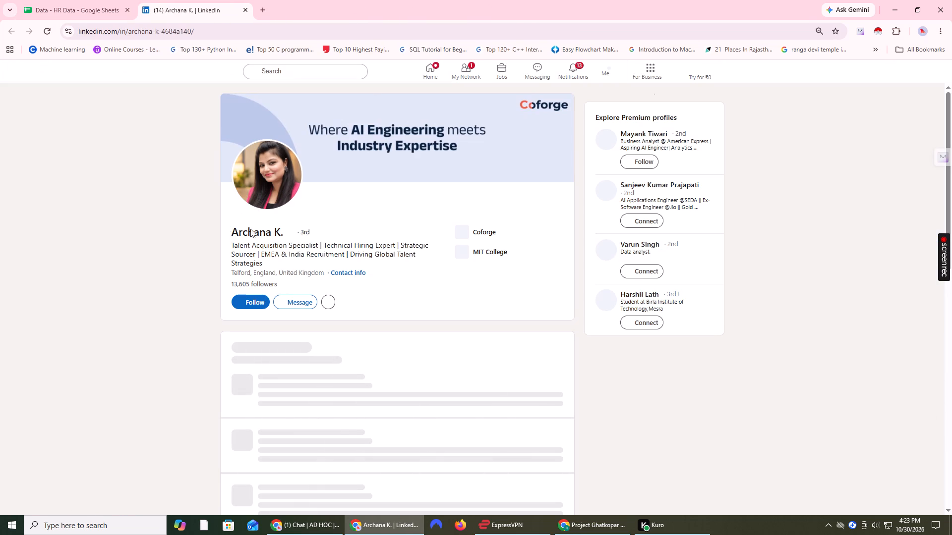
pyautogui.moveTo(250, 229); pyautogui.dragTo(289, 229)
pyautogui.hotkey('ctrl', 'c')
pyautogui.click(66, 0)
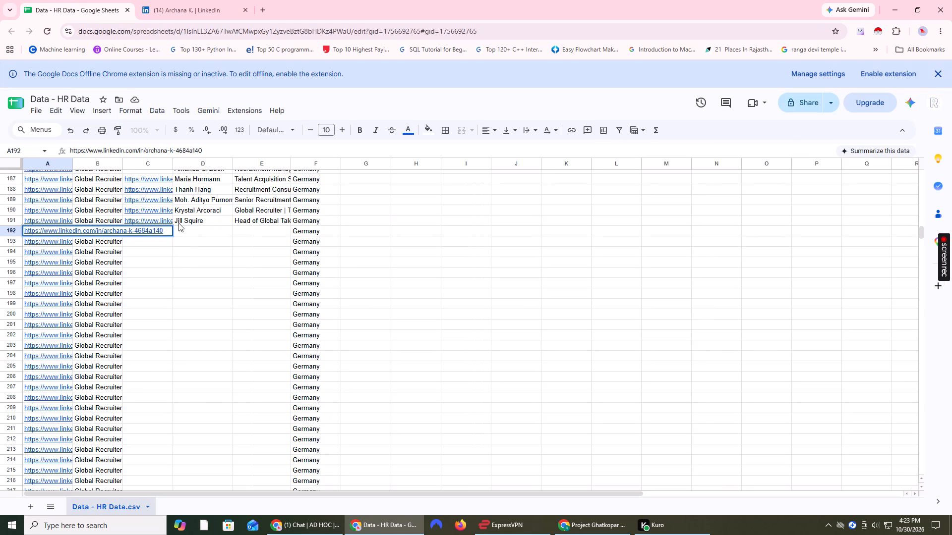
pyautogui.doubleClick(198, 230)
pyautogui.hotkey('ctrl', 'v')
pyautogui.press('Return')
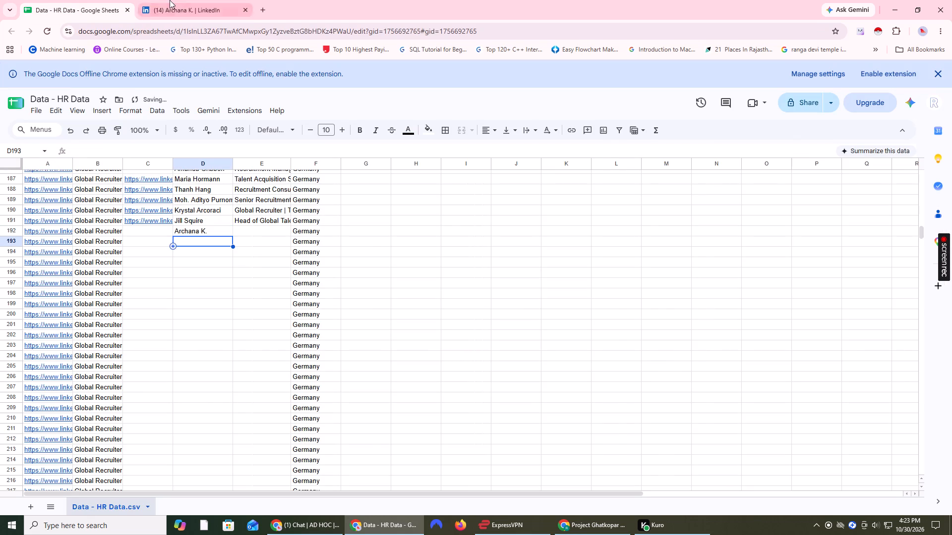
# Open the Coforge page from the profile's experience and copy the current job title Assistant Manager into cell E192.
pyautogui.click(170, 0)
pyautogui.scroll(-7, 325, 270)
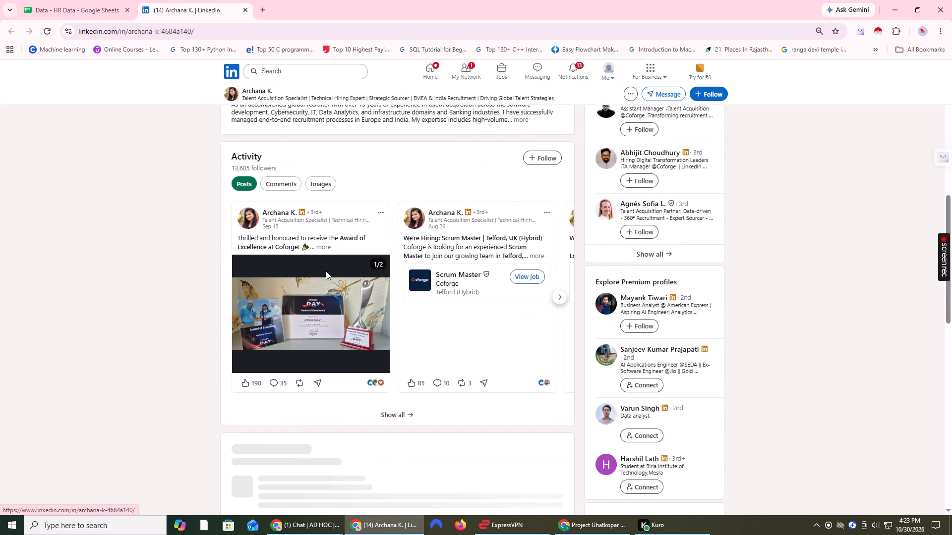
pyautogui.scroll(-5, 326, 271)
pyautogui.scroll(1, 326, 271)
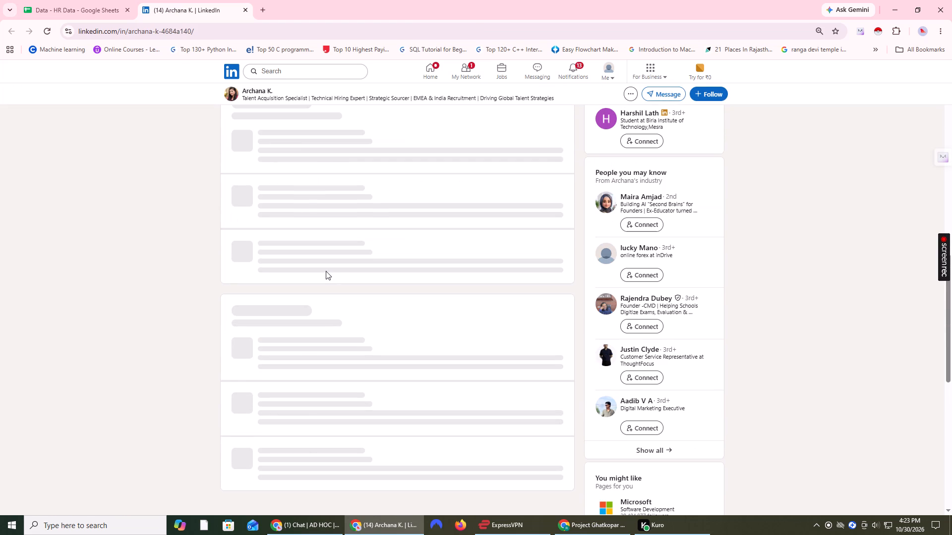
pyautogui.keyDown('ctrl'); pyautogui.click(242, 182); pyautogui.keyUp('ctrl')
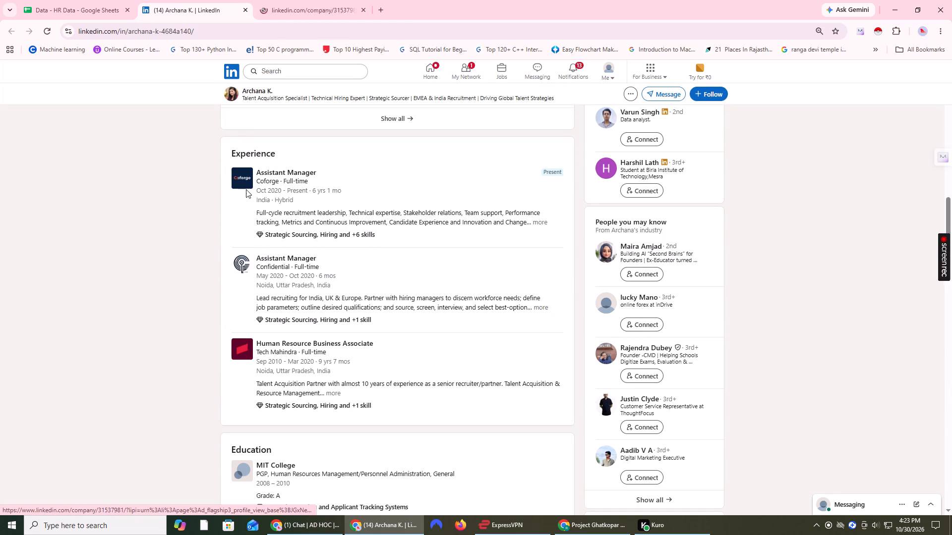
pyautogui.moveTo(254, 171); pyautogui.dragTo(323, 170)
pyautogui.hotkey('ctrl', 'c')
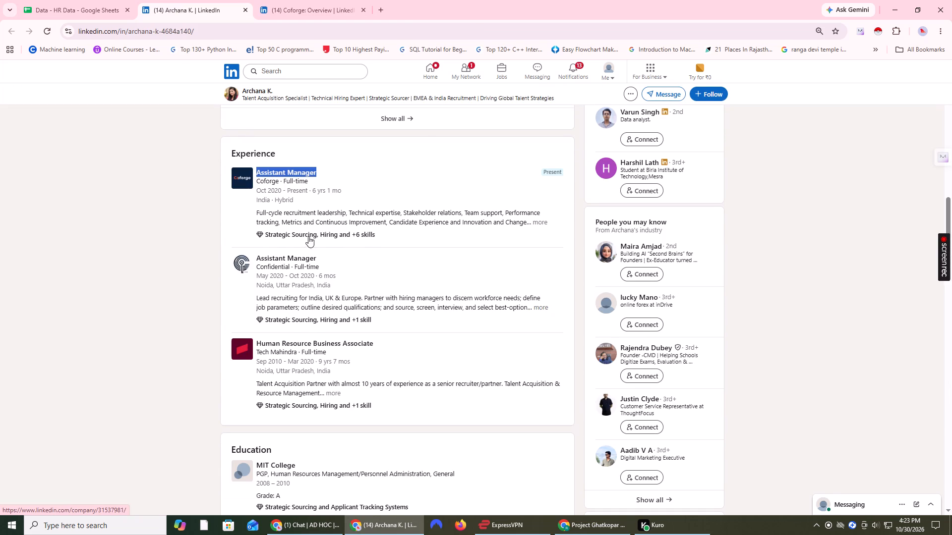
pyautogui.click(72, 0)
pyautogui.doubleClick(249, 230)
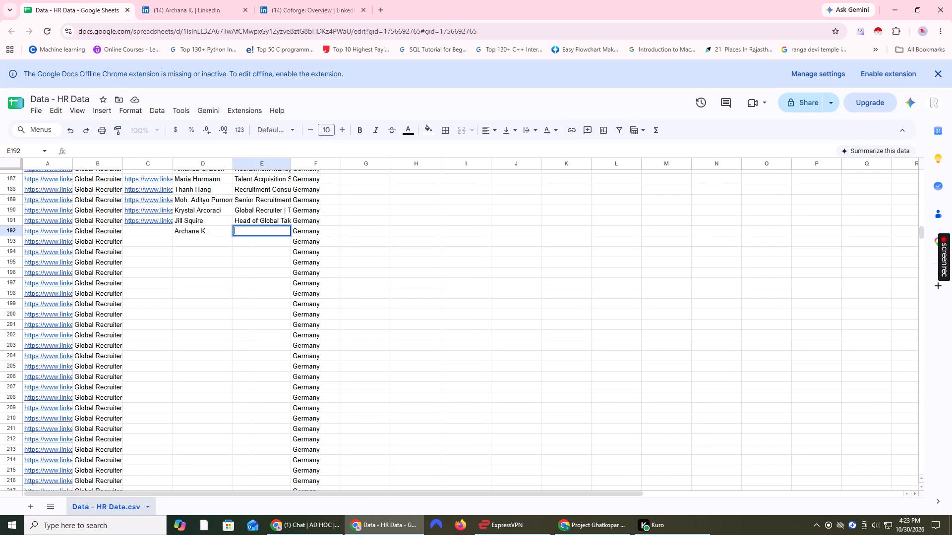
pyautogui.hotkey('ctrl', 'v')
pyautogui.press('Return')
# Copy the web address of the Coforge LinkedIn page into cell C192 of the sheet.
pyautogui.click(286, 0)
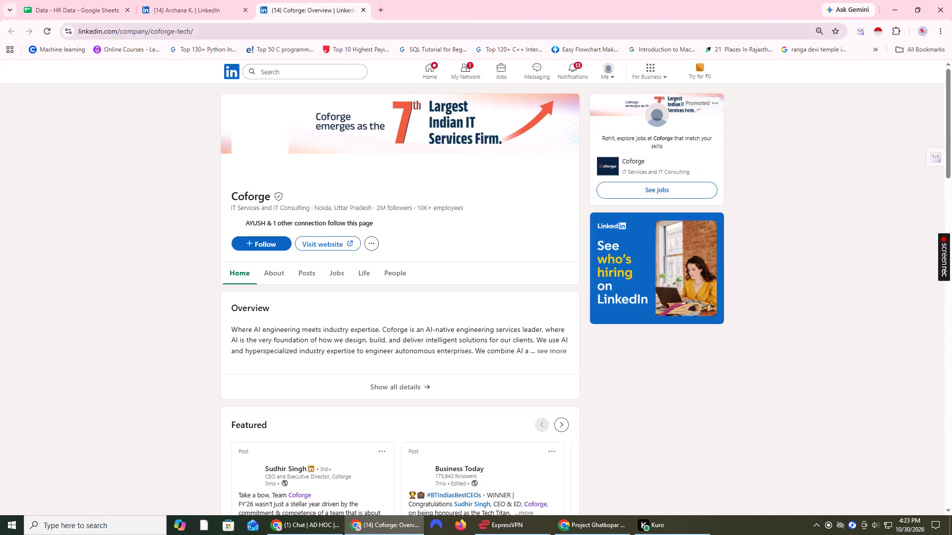
pyautogui.click(219, 31)
pyautogui.hotkey('ctrl', 'c')
pyautogui.click(70, 0)
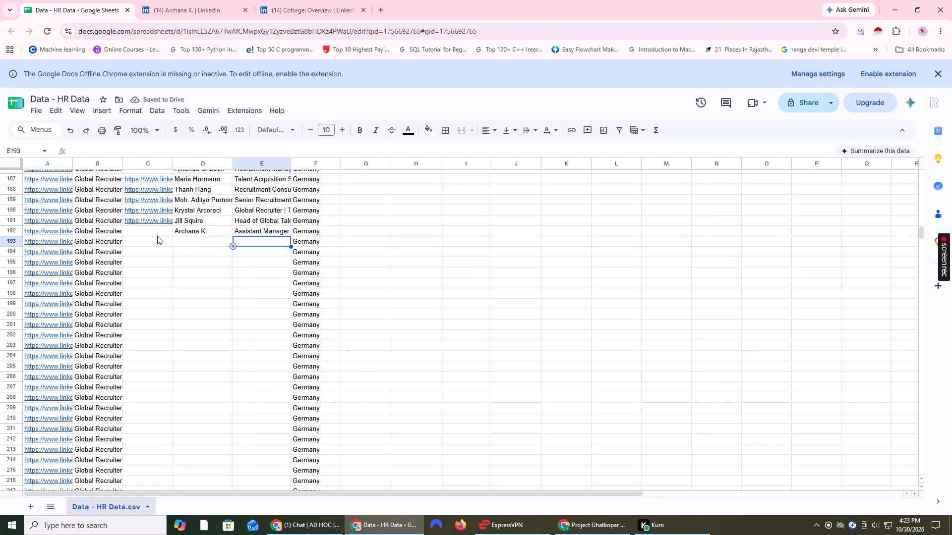
pyautogui.doubleClick(157, 235)
pyautogui.hotkey('ctrl', 'v')
pyautogui.click(156, 253)
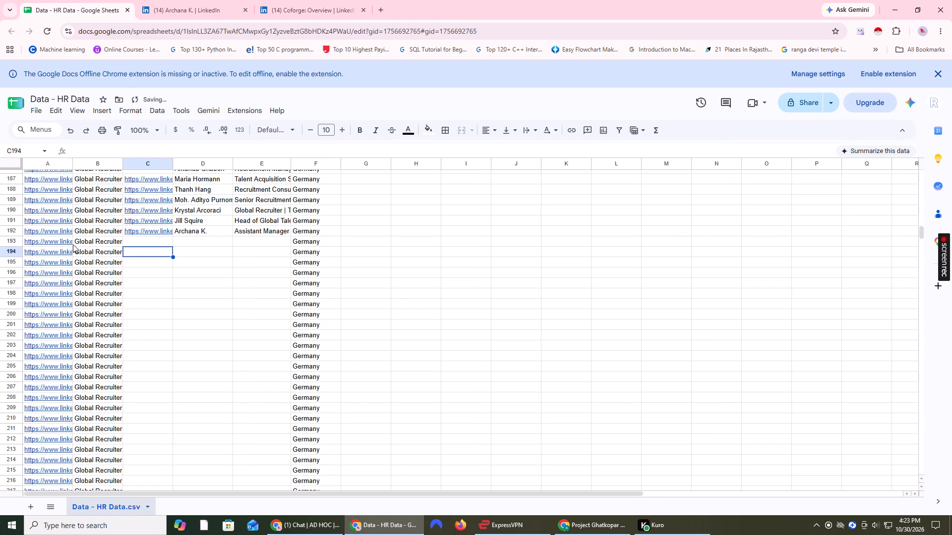
# Open the LinkedIn profile linked in cell A193 and close the previous person's profile and the Coforge page.
pyautogui.click(64, 243)
pyautogui.click(69, 257)
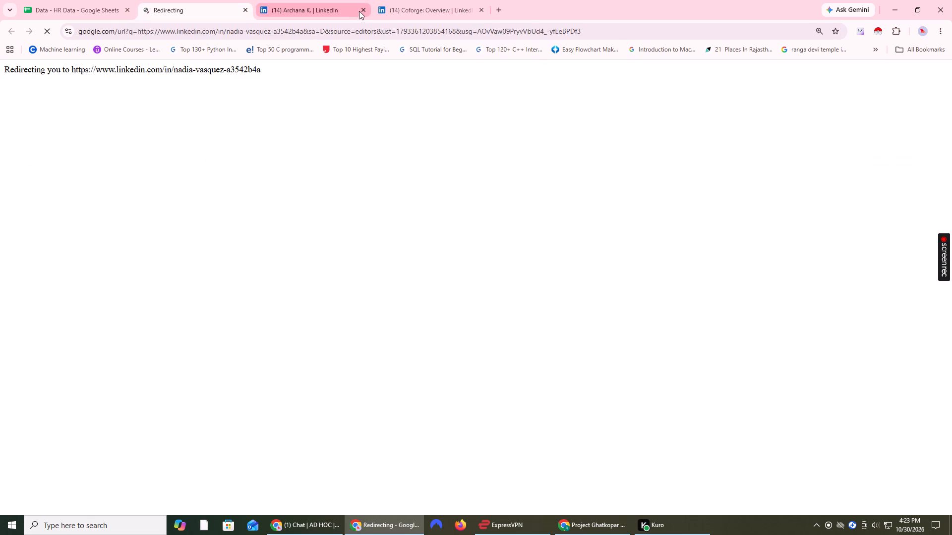
pyautogui.click(360, 10)
pyautogui.click(360, 10)
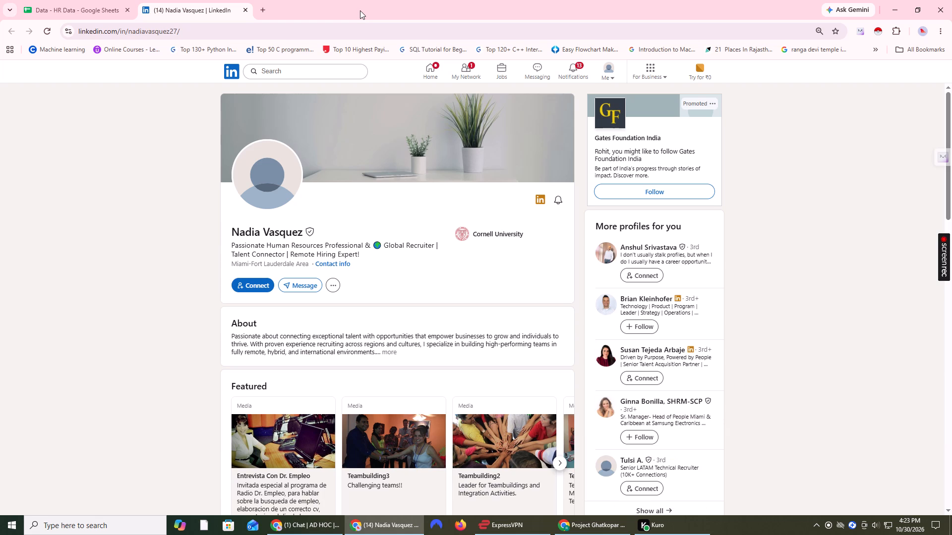
# Copy the person's name from the open LinkedIn profile into cell D193 of the sheet.
pyautogui.moveTo(219, 238); pyautogui.dragTo(299, 235)
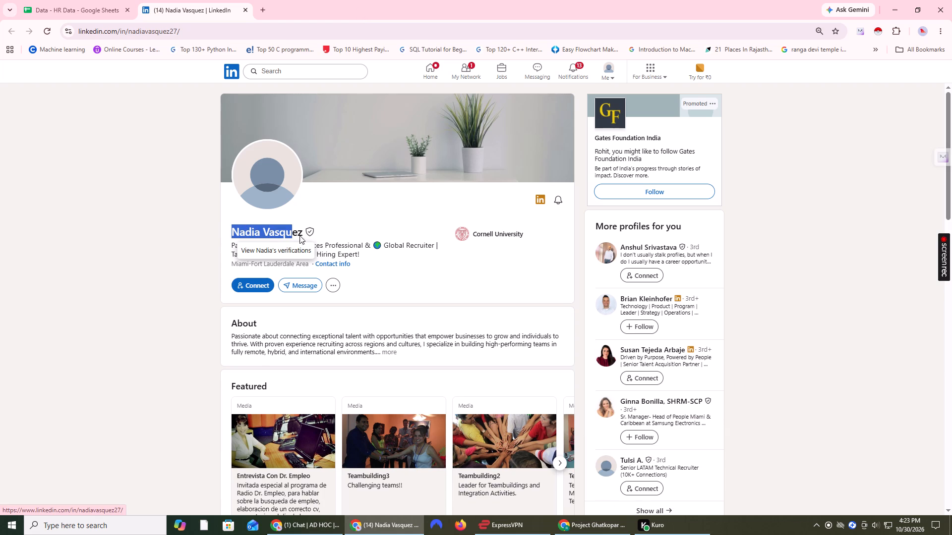
pyautogui.moveTo(299, 235); pyautogui.dragTo(302, 235)
pyautogui.hotkey('ctrl', 'c')
pyautogui.click(155, 305)
pyautogui.scroll(-3, 297, 311)
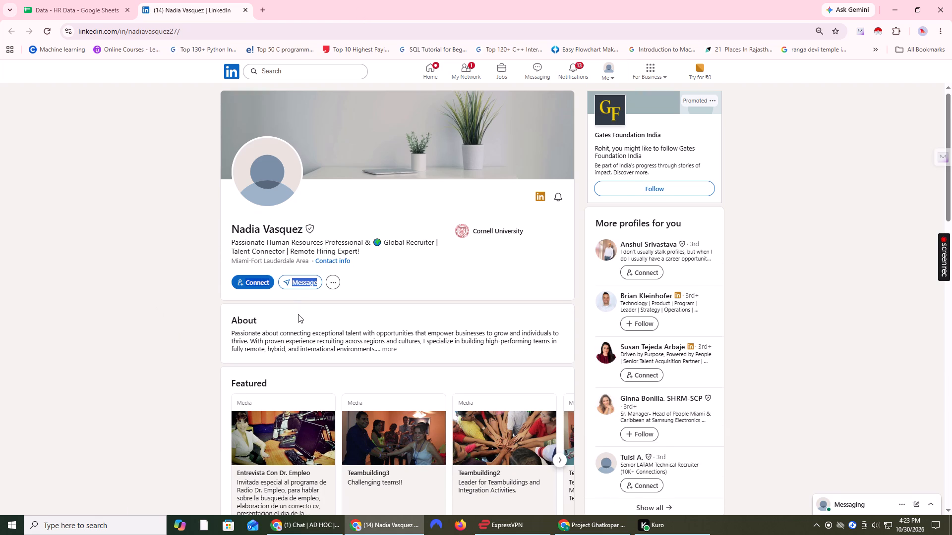
pyautogui.scroll(-3, 298, 314)
pyautogui.click(58, 0)
pyautogui.doubleClick(206, 241)
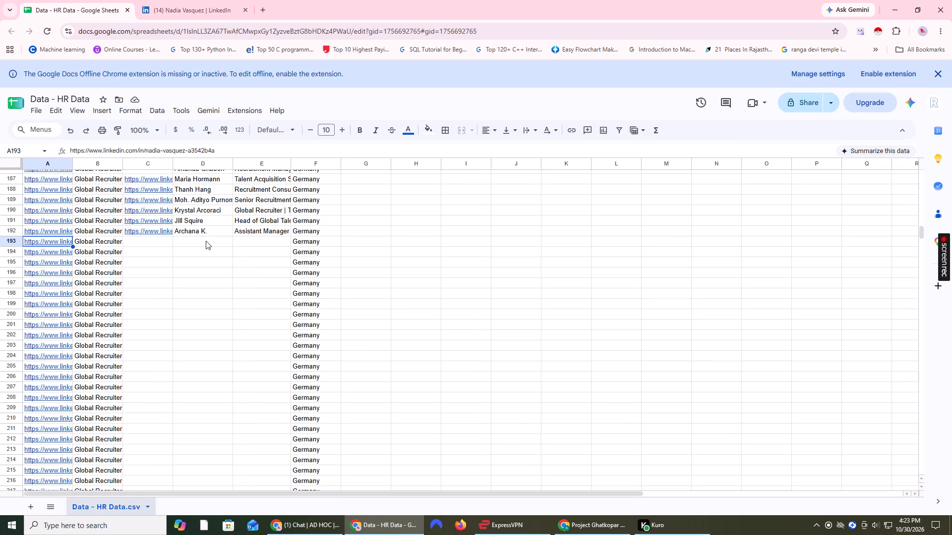
pyautogui.hotkey('ctrl', 'v')
pyautogui.press('Return')
# Open the Emeritus page from the profile's experience and copy the job title Assistant Manager, Academic Recruiting into cell E193.
pyautogui.click(254, 0)
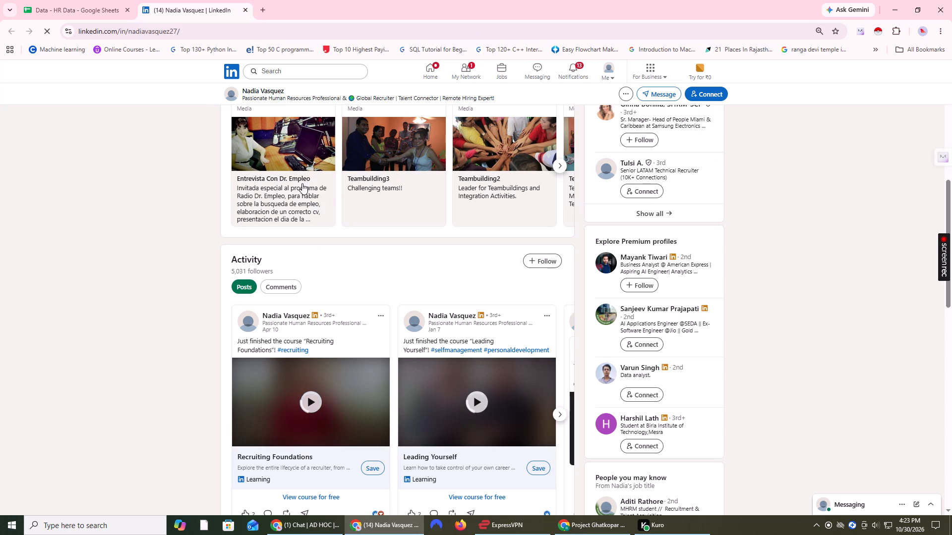
pyautogui.scroll(-9, 337, 273)
pyautogui.scroll(1, 337, 272)
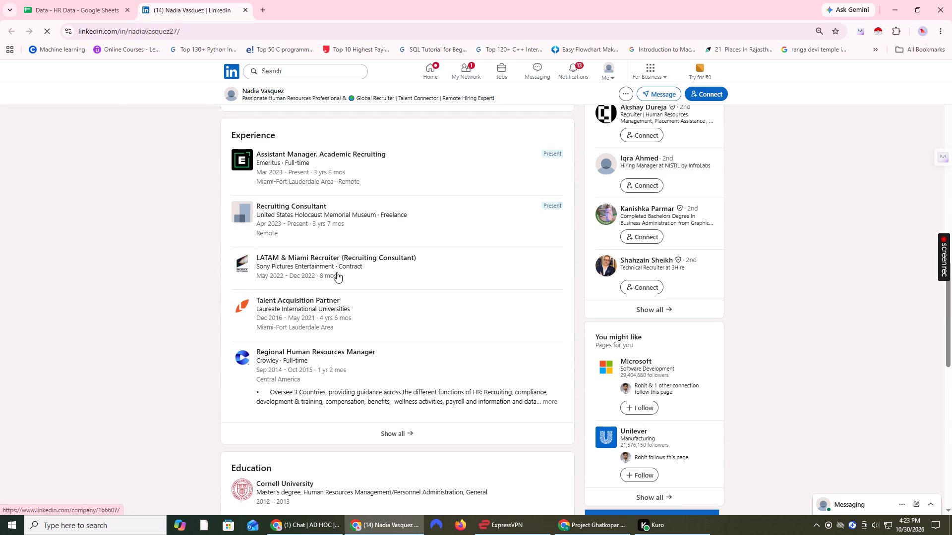
pyautogui.keyDown('ctrl'); pyautogui.click(243, 213); pyautogui.keyUp('ctrl')
pyautogui.moveTo(254, 203); pyautogui.dragTo(257, 203)
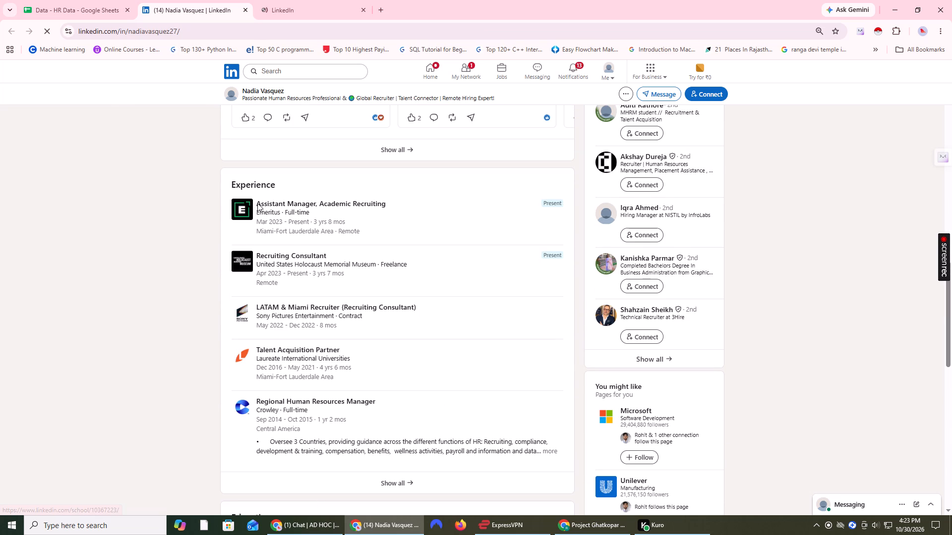
pyautogui.moveTo(257, 203); pyautogui.dragTo(393, 203)
pyautogui.hotkey('ctrl', 'c')
pyautogui.click(60, 0)
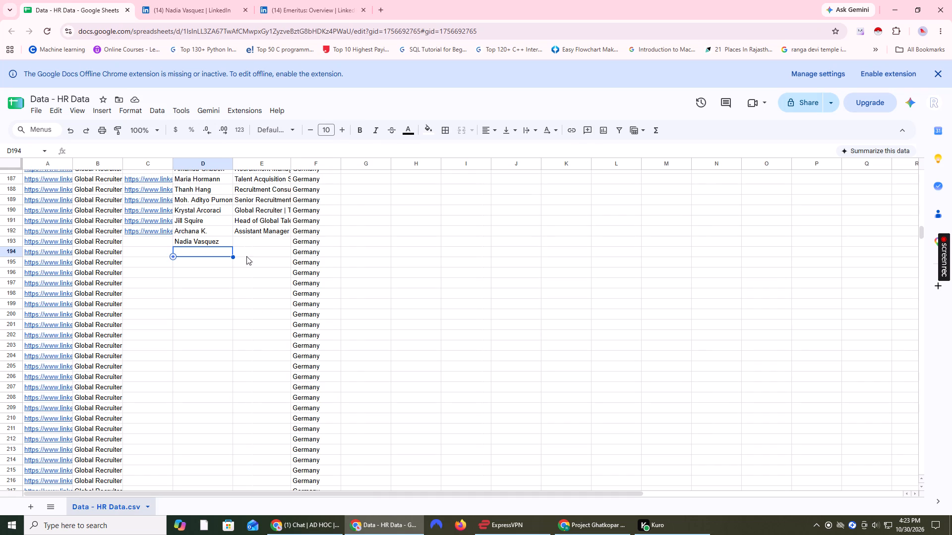
pyautogui.doubleClick(246, 243)
pyautogui.hotkey('ctrl', 'v')
pyautogui.hotkey('ctrl', 'Return')
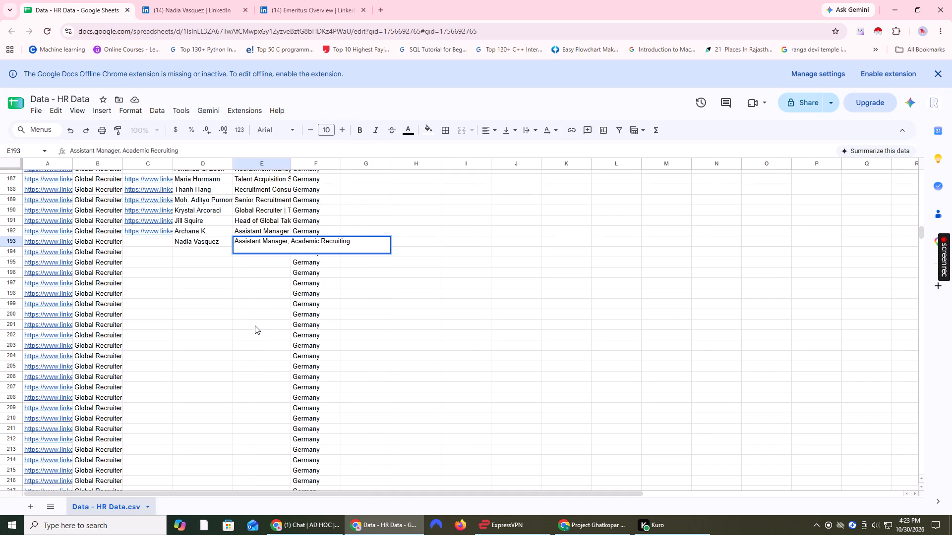
pyautogui.press('Return')
# Copy the web address of the Emeritus LinkedIn page into cell C193 of the sheet.
pyautogui.click(287, 0)
pyautogui.click(240, 29)
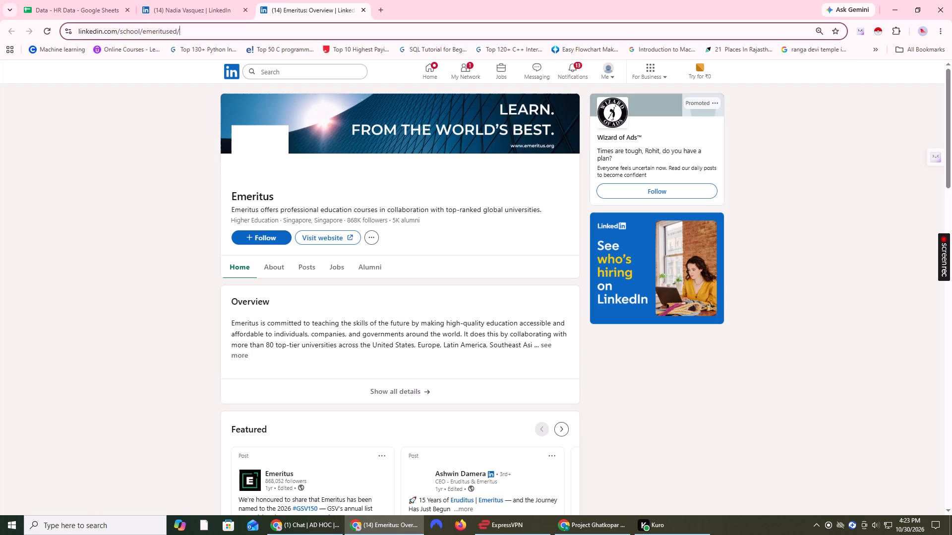
pyautogui.hotkey('ctrl', 'c')
pyautogui.click(49, 0)
pyautogui.doubleClick(144, 243)
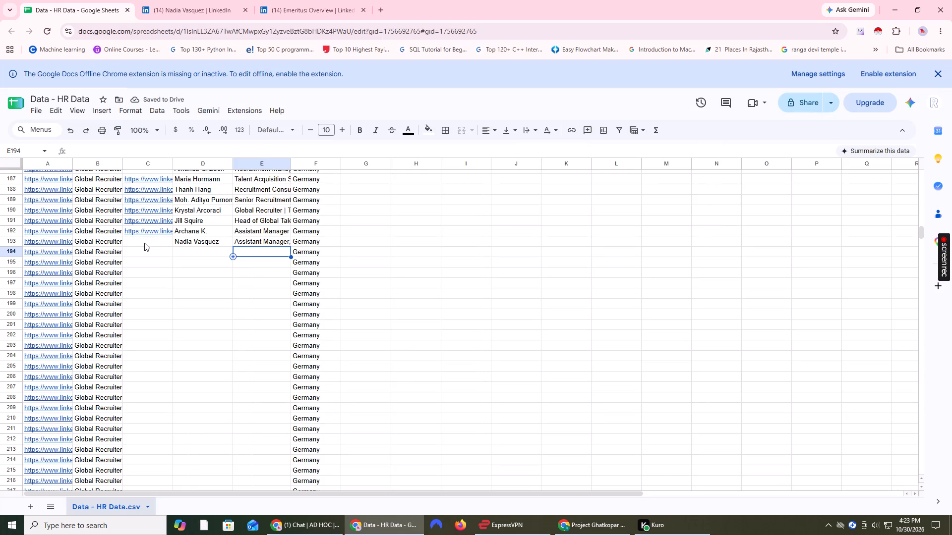
pyautogui.hotkey('ctrl', 'v')
pyautogui.press('Return')
# Open the LinkedIn profile linked in cell A194 and close the previous person's profile and the Emeritus page.
pyautogui.click(52, 255)
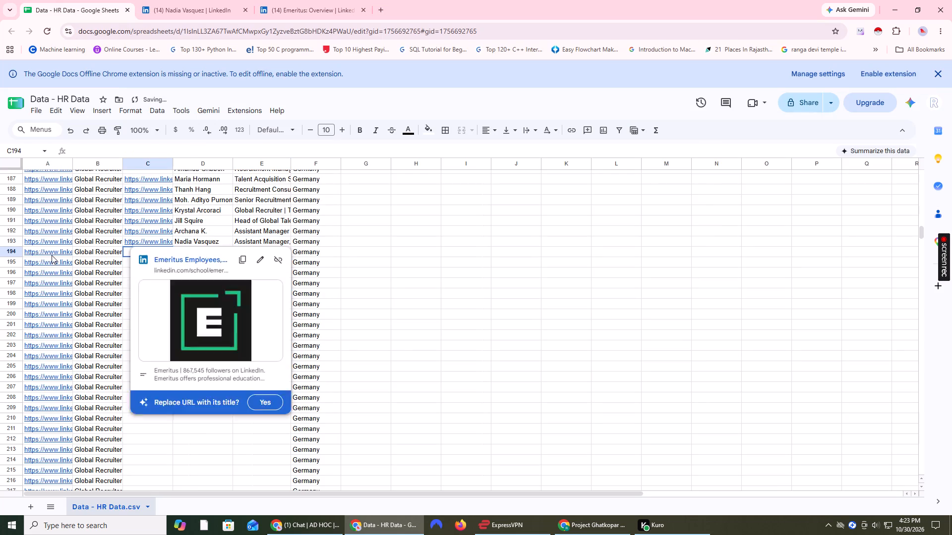
pyautogui.click(67, 268)
pyautogui.click(363, 9)
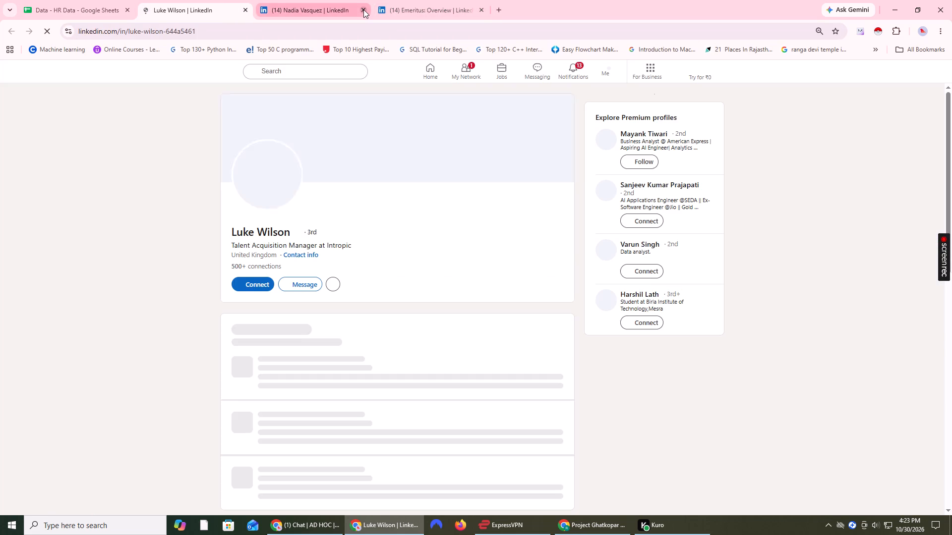
pyautogui.click(363, 9)
# Copy the person's name from the open LinkedIn profile into cell D194 of the sheet.
pyautogui.moveTo(220, 231); pyautogui.dragTo(280, 229)
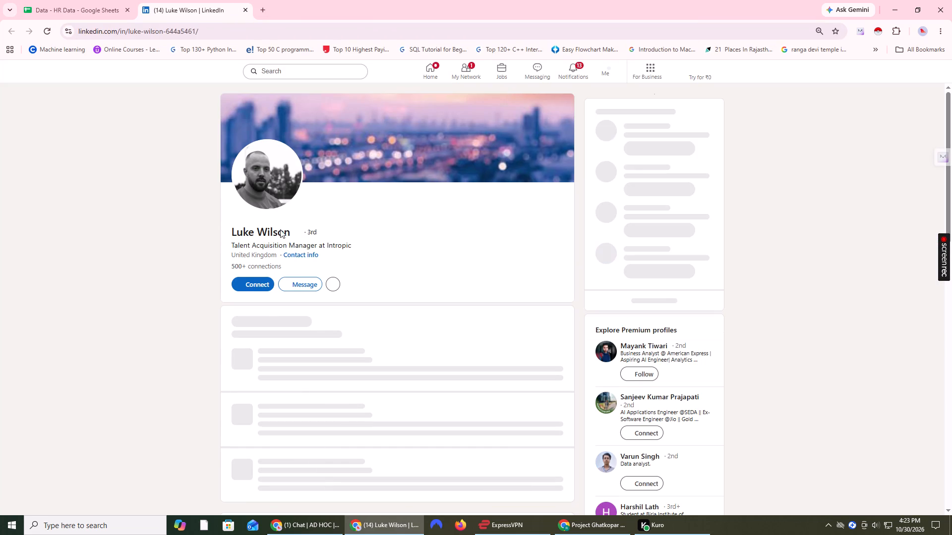
pyautogui.moveTo(280, 229); pyautogui.dragTo(290, 229)
pyautogui.hotkey('ctrl', 'c')
pyautogui.click(79, 0)
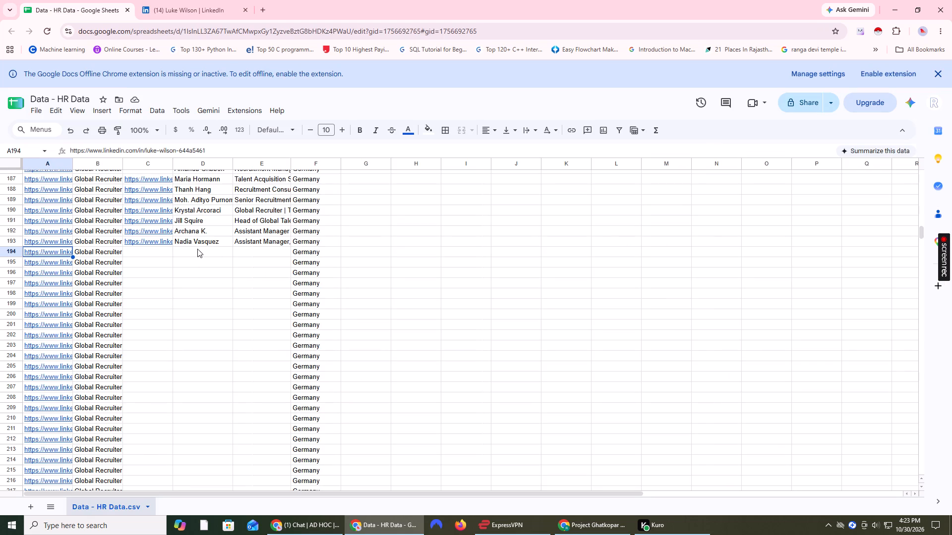
pyautogui.doubleClick(197, 250)
pyautogui.hotkey('ctrl', 'v')
pyautogui.click(188, 274)
# Open the Intropic page from the profile's experience and copy the job title Talent Acquisition Manager into cell E194.
pyautogui.click(203, 0)
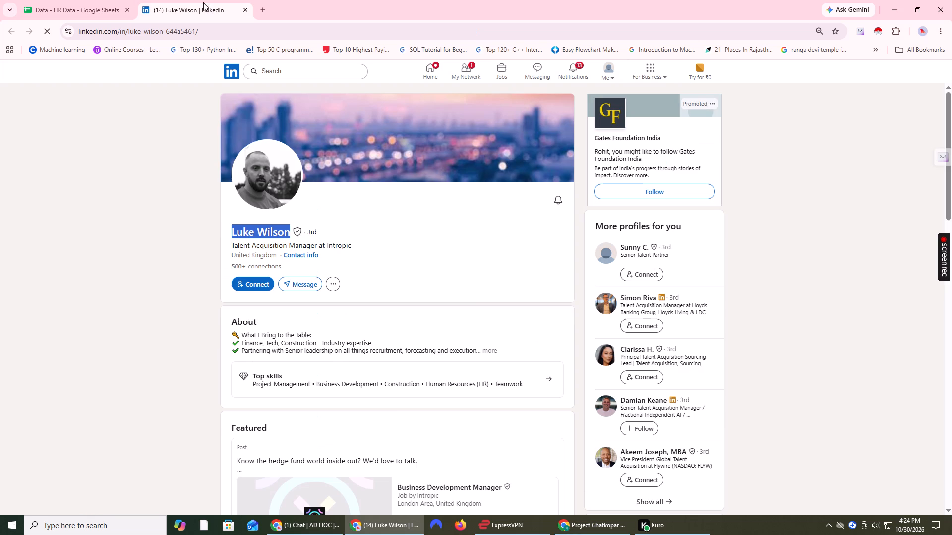
pyautogui.scroll(-9, 226, 275)
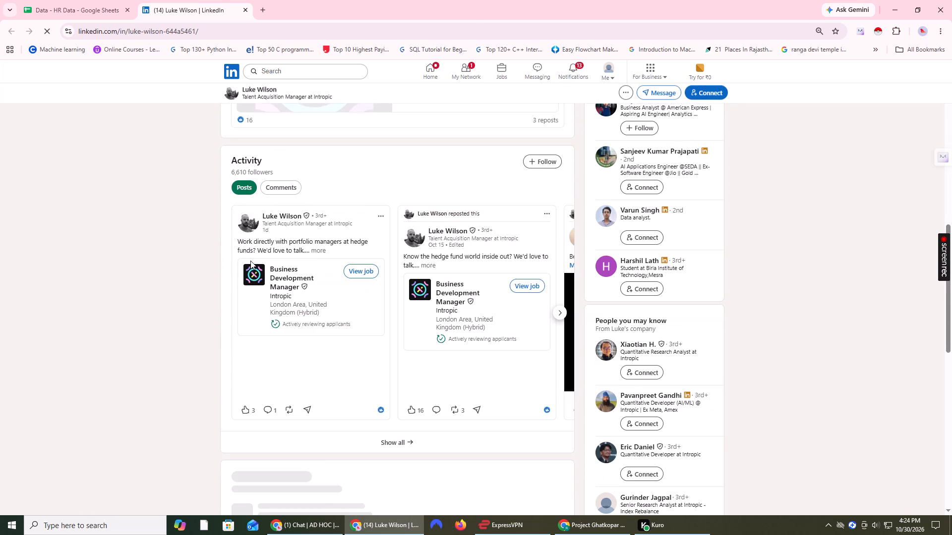
pyautogui.scroll(-4, 250, 261)
pyautogui.keyDown('ctrl'); pyautogui.click(238, 304); pyautogui.keyUp('ctrl')
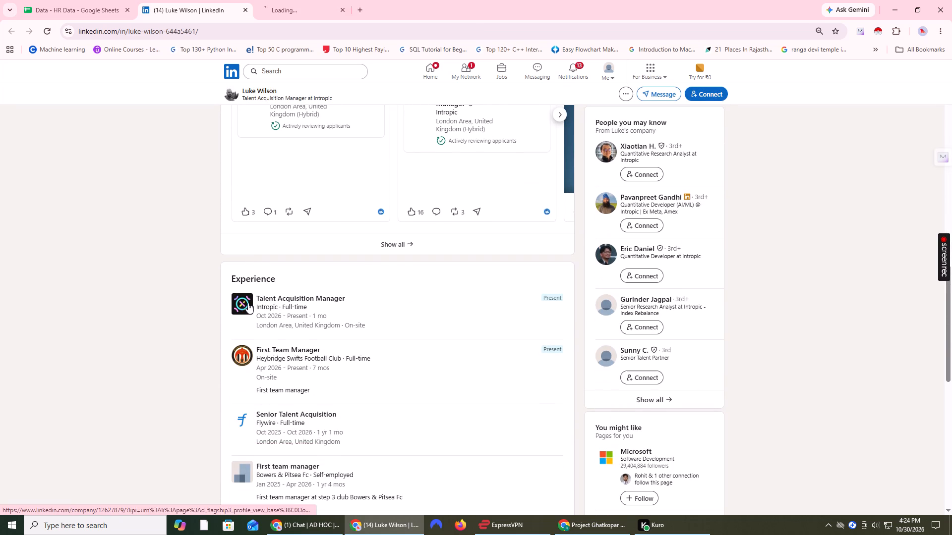
pyautogui.moveTo(255, 296); pyautogui.dragTo(359, 295)
pyautogui.hotkey('ctrl', 'c')
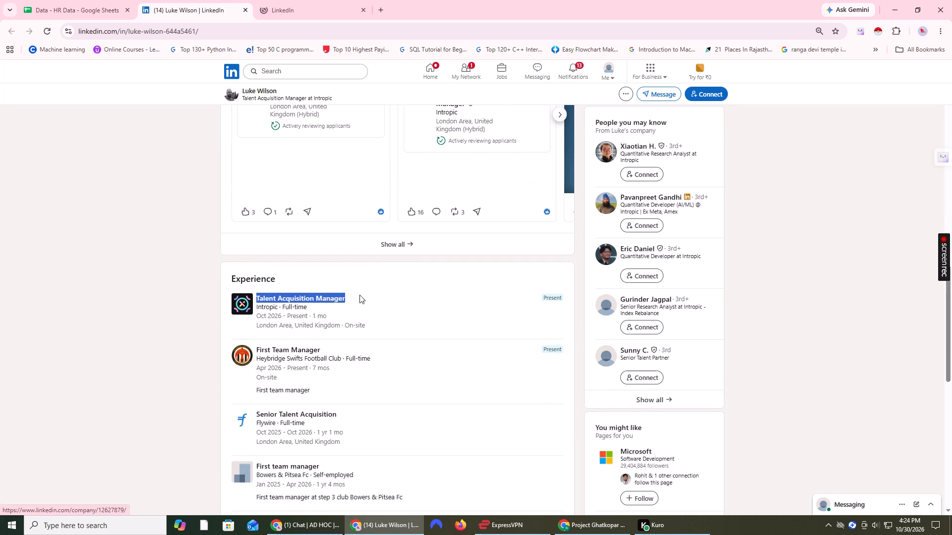
pyautogui.click(86, 0)
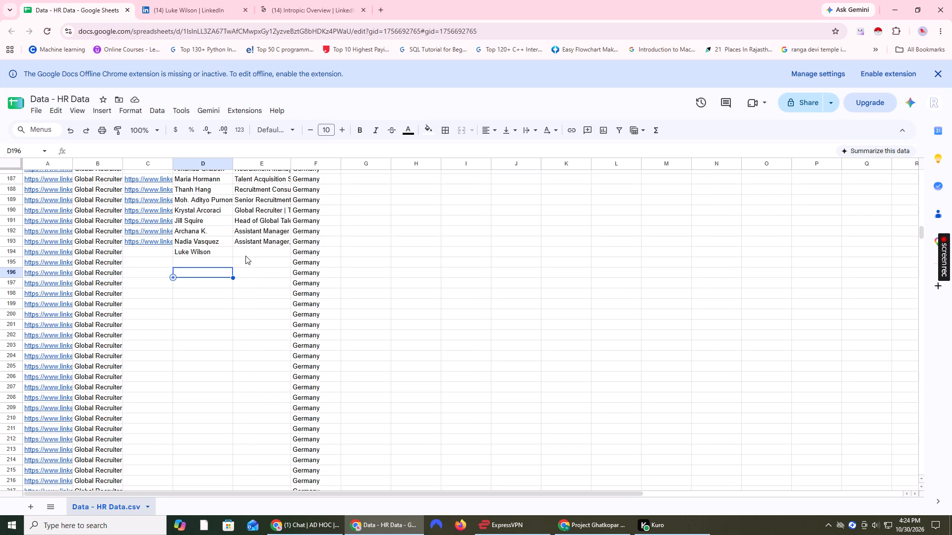
pyautogui.doubleClick(245, 256)
pyautogui.hotkey('ctrl', 'v')
pyautogui.press('Return')
# Copy the web address of the Intropic LinkedIn page into cell C194 of the sheet.
pyautogui.click(281, 0)
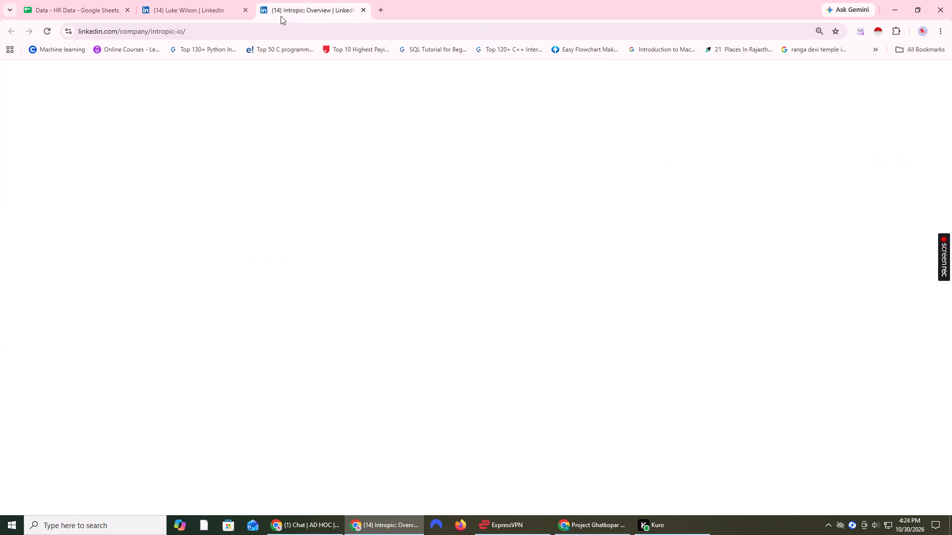
pyautogui.click(261, 32)
pyautogui.hotkey('ctrl', 'c')
pyautogui.click(83, 0)
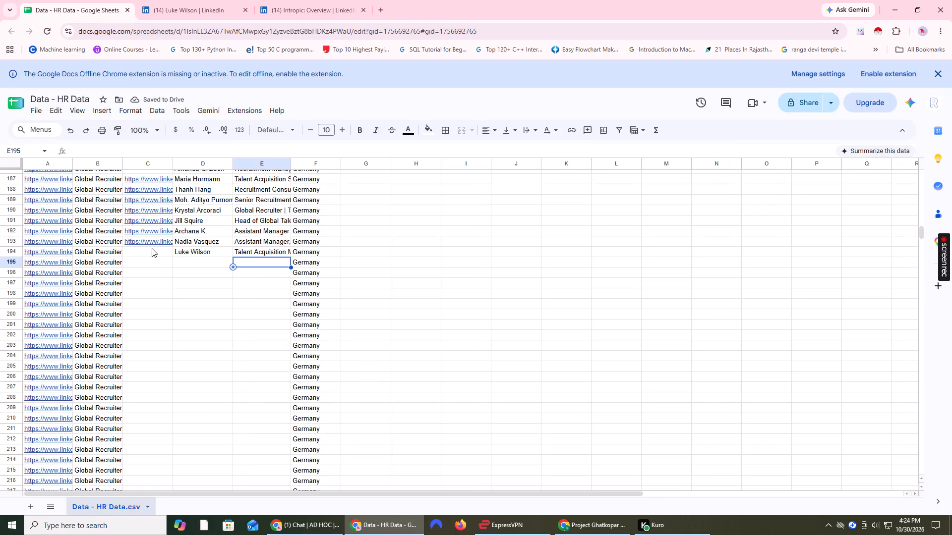
pyautogui.doubleClick(148, 255)
pyautogui.hotkey('ctrl', 'v')
pyautogui.hotkey('ctrl', 'Return')
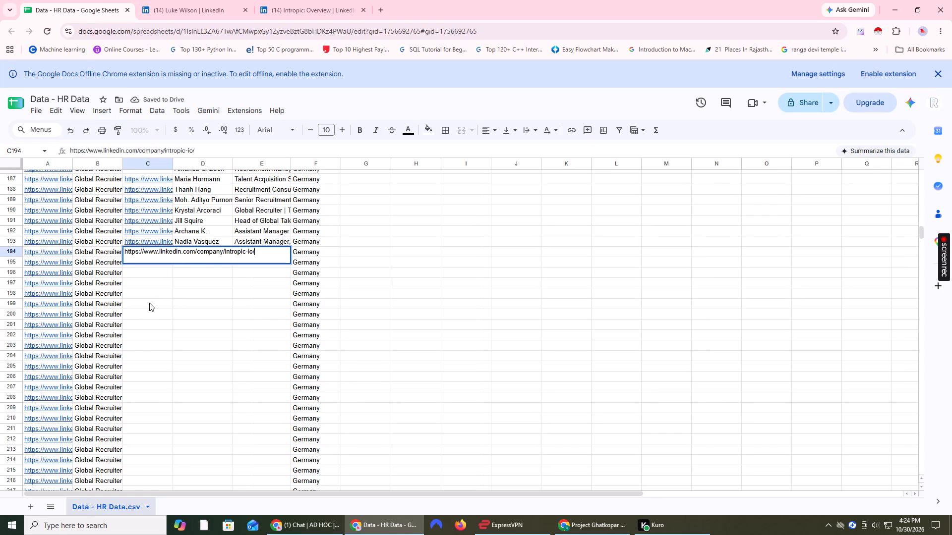
pyautogui.click(149, 303)
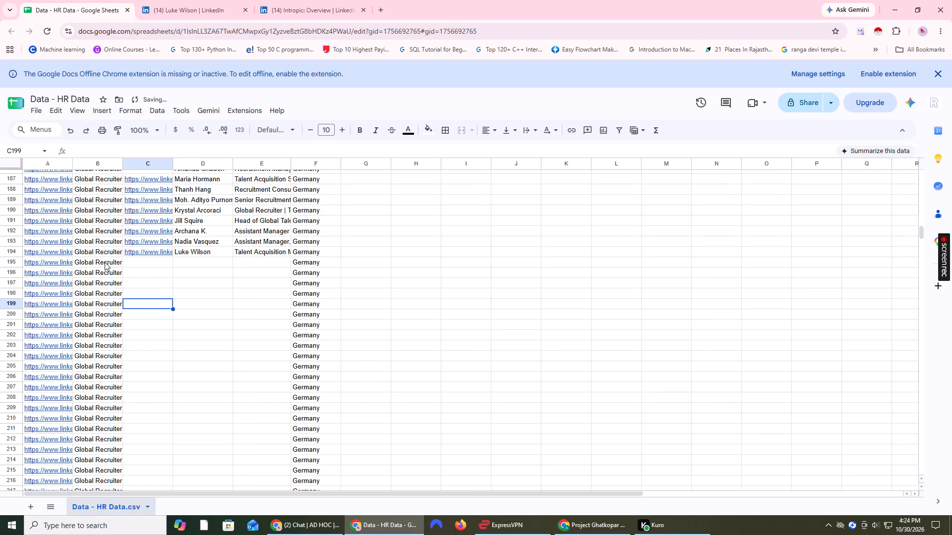
# Open the LinkedIn profile linked in cell A195 and close the previous person's profile and the Intropic page.
pyautogui.click(61, 261)
pyautogui.click(74, 278)
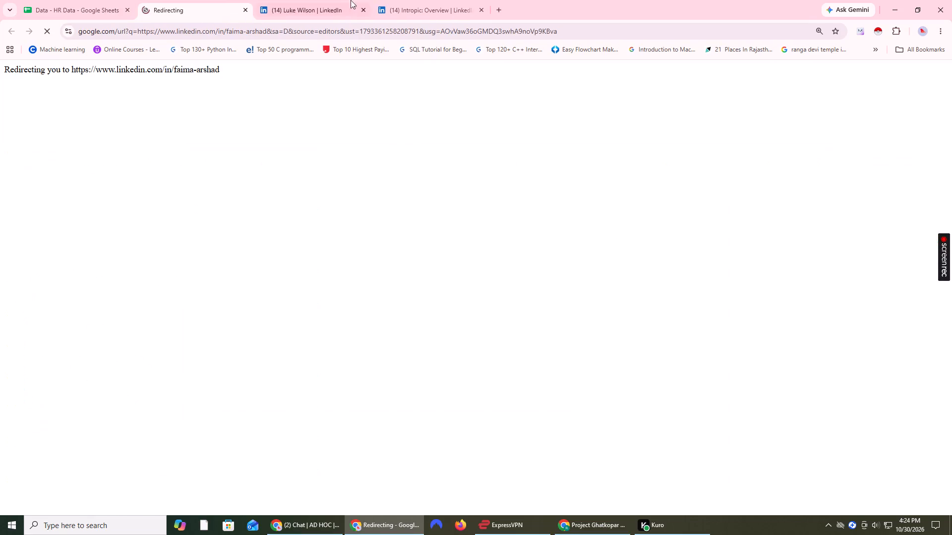
pyautogui.click(362, 7)
pyautogui.click(363, 7)
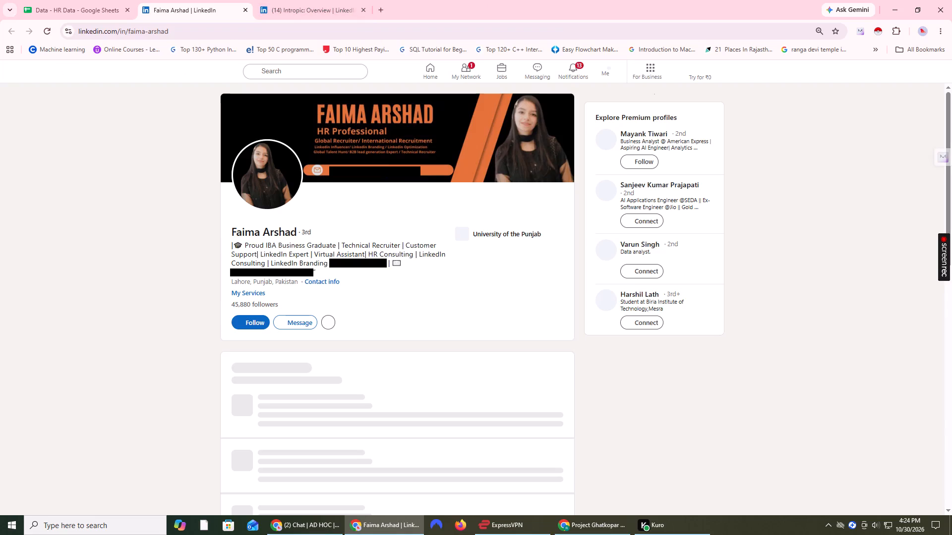
# Copy the person's name from the open LinkedIn profile into cell D195 of the sheet.
pyautogui.moveTo(229, 235); pyautogui.dragTo(297, 230)
pyautogui.hotkey('ctrl', 'c')
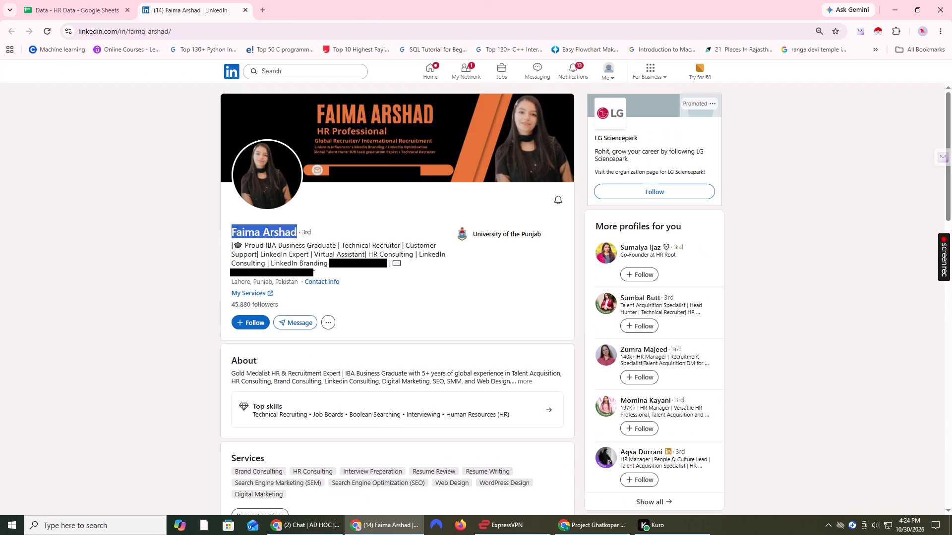
pyautogui.click(121, 202)
pyautogui.scroll(-7, 179, 232)
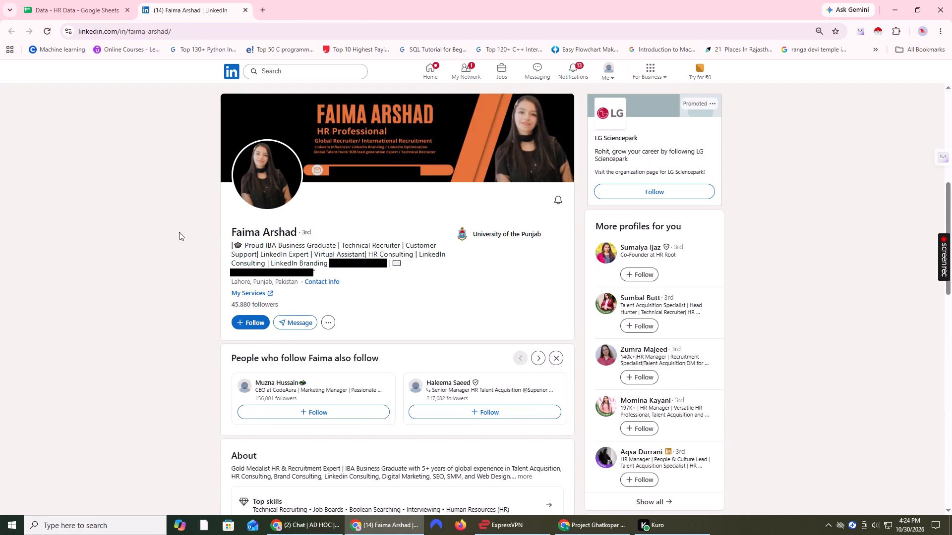
pyautogui.scroll(1, 179, 232)
pyautogui.click(56, 0)
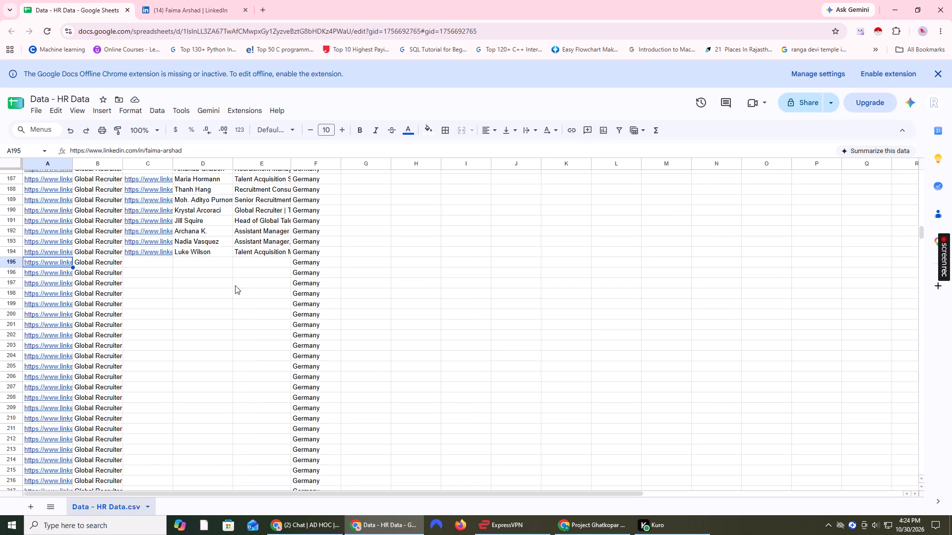
pyautogui.doubleClick(202, 267)
pyautogui.hotkey('ctrl', 'v')
pyautogui.press('Return')
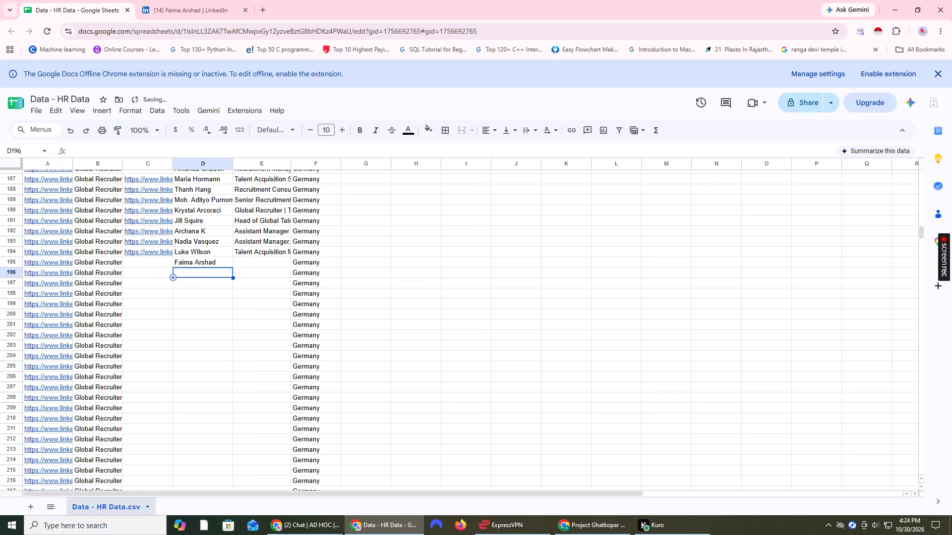
# Check the contact info on the LinkedIn profile opened from cell A195 and close it again.
pyautogui.click(208, 0)
pyautogui.scroll(3, 298, 252)
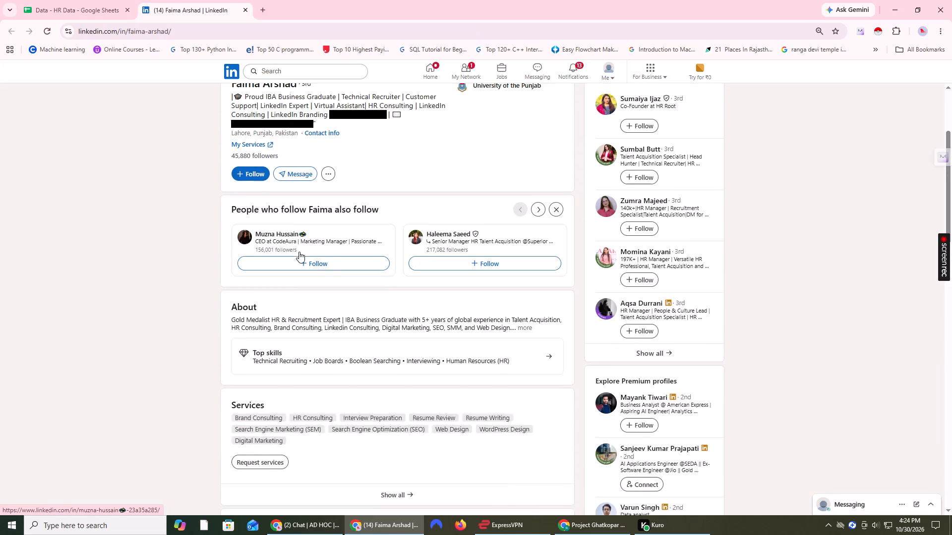
pyautogui.scroll(2, 299, 252)
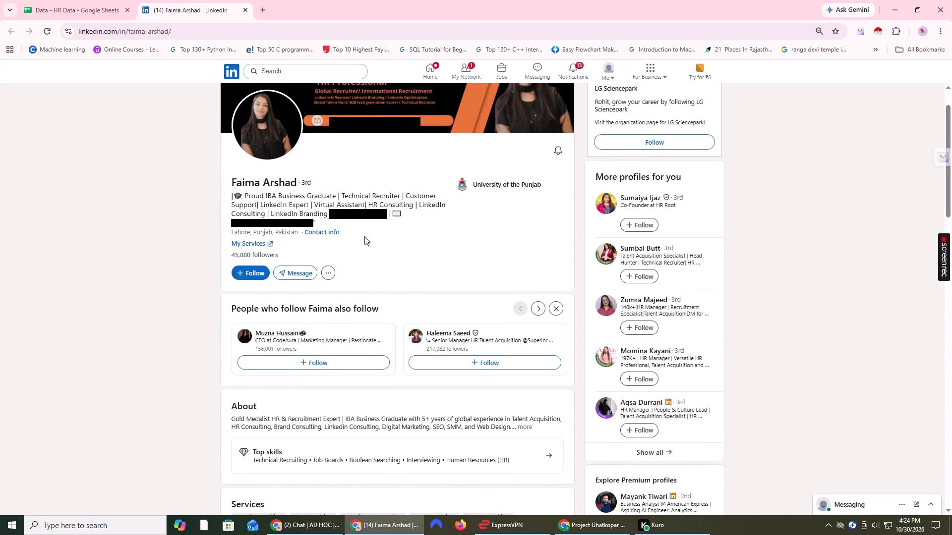
pyautogui.click(317, 235)
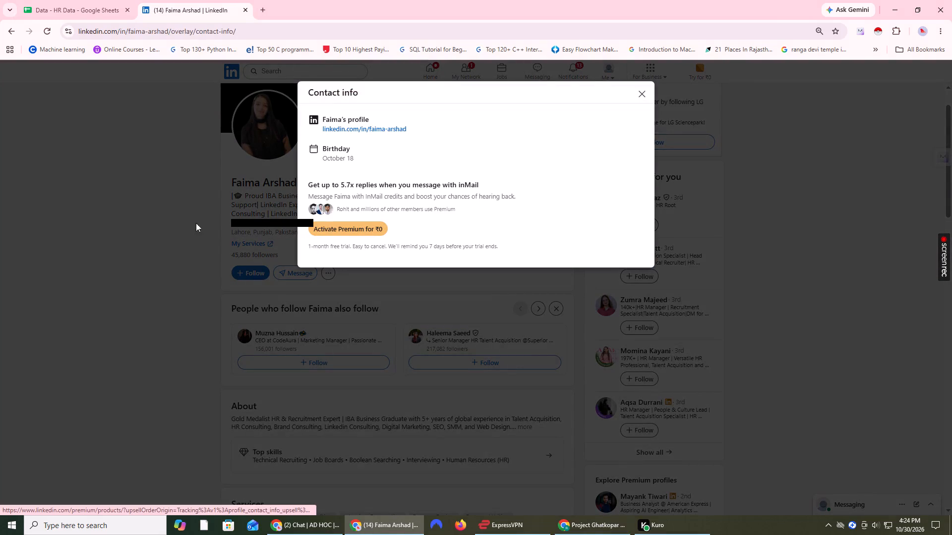
pyautogui.click(224, 175)
# Open the BINARY POINT page from the profile's experience and copy the title HR Manager | Technical Recruiter | Customer support | Digital Marketer into cell E195.
pyautogui.scroll(-5, 249, 247)
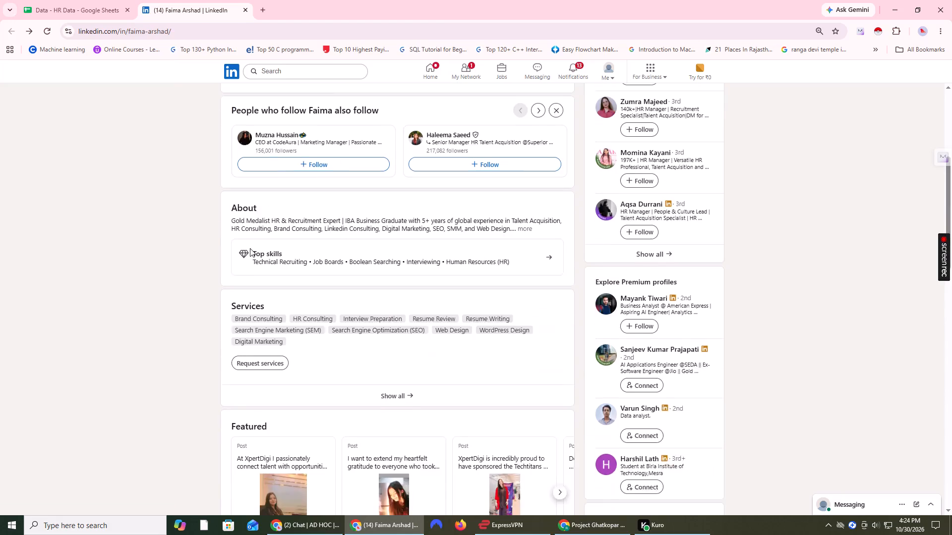
pyautogui.scroll(-10, 250, 248)
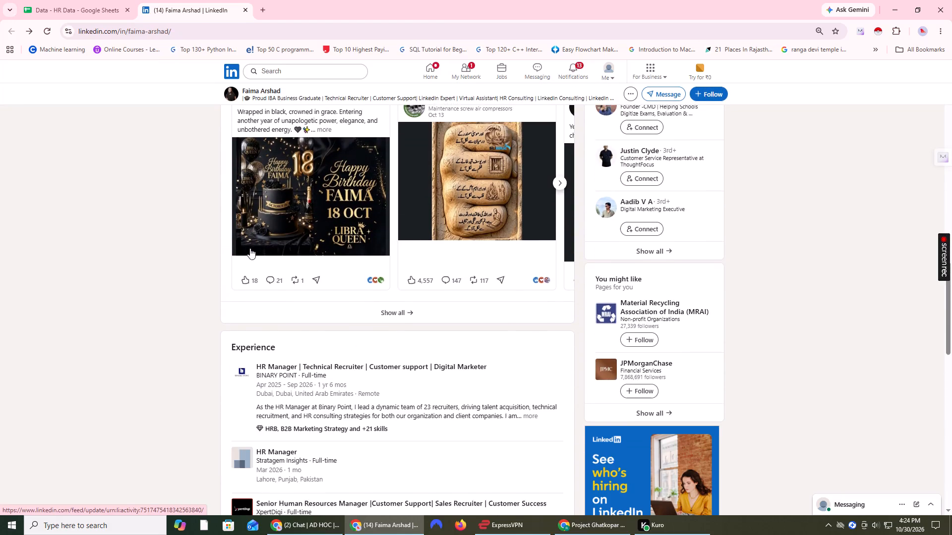
pyautogui.scroll(-2, 250, 248)
pyautogui.keyDown('ctrl'); pyautogui.click(238, 271); pyautogui.keyUp('ctrl')
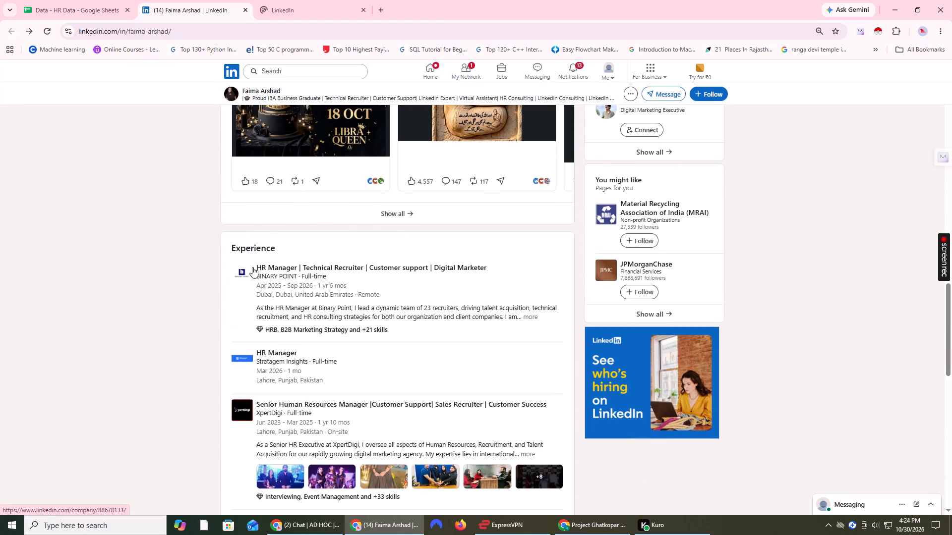
pyautogui.moveTo(252, 267); pyautogui.dragTo(494, 264)
pyautogui.hotkey('ctrl', 'c')
pyautogui.click(68, 0)
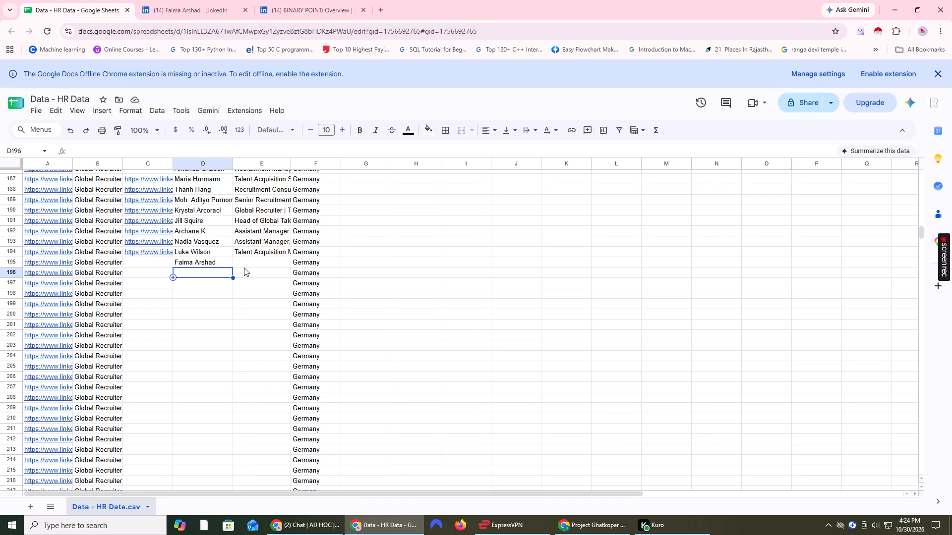
pyautogui.doubleClick(244, 264)
pyautogui.hotkey('ctrl', 'v')
pyautogui.press('Return')
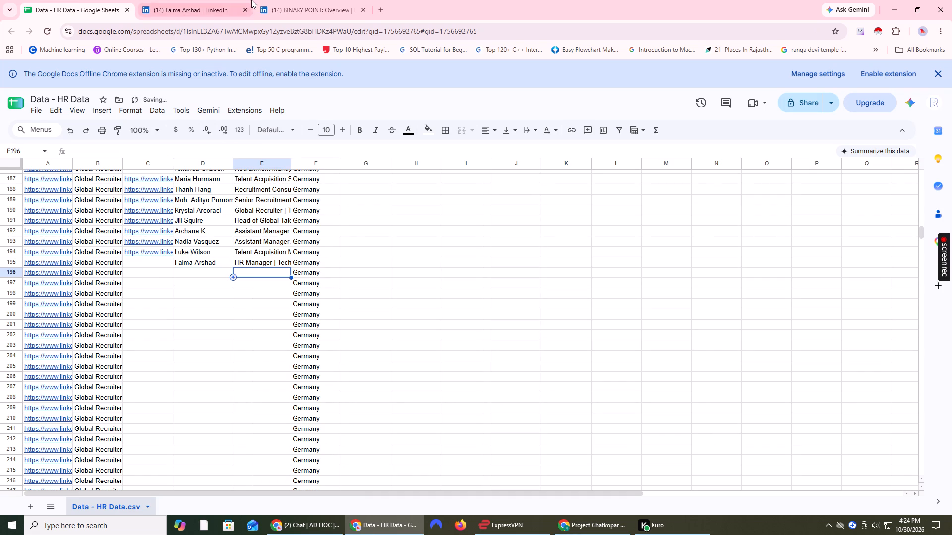
# Copy the web address of the BINARY POINT LinkedIn page into cell C195 of the sheet.
pyautogui.click(280, 0)
pyautogui.click(268, 19)
pyautogui.keyDown('ctrl'); pyautogui.click(257, 36); pyautogui.keyUp('ctrl')
pyautogui.hotkey('ctrl', 'c')
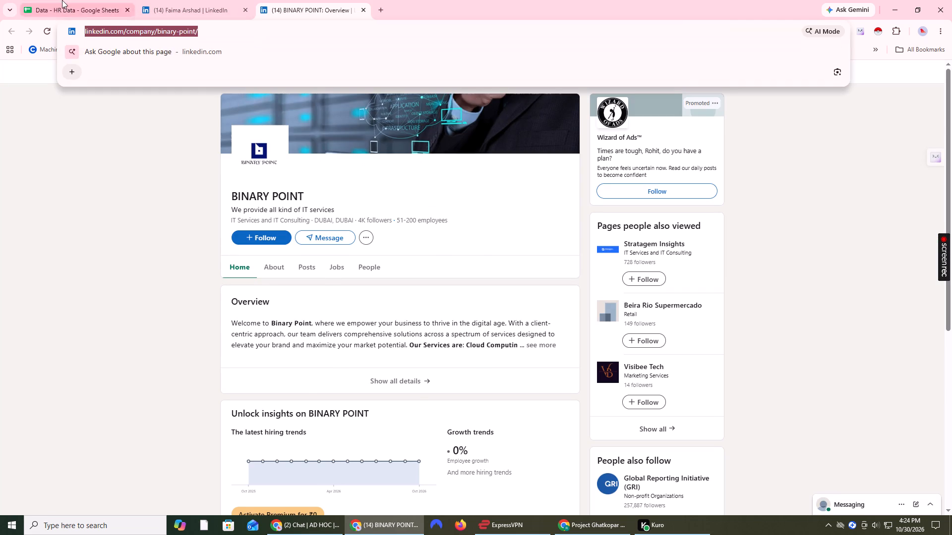
pyautogui.click(62, 0)
pyautogui.doubleClick(150, 267)
pyautogui.hotkey('ctrl', 'v')
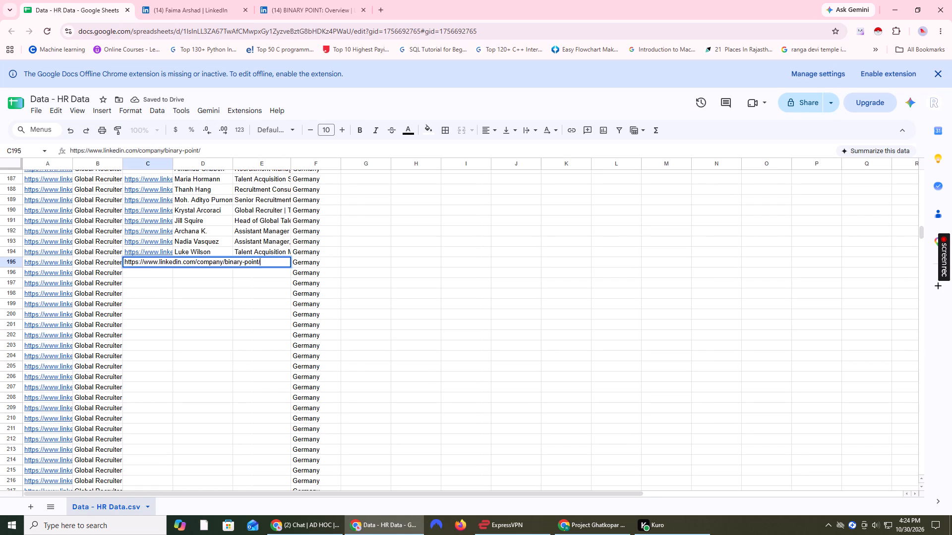
pyautogui.hotkey('ctrl', 'Return')
pyautogui.click(166, 292)
# Open the LinkedIn profile linked in cell A196 and close the previous person's profile and the BINARY POINT page.
pyautogui.click(53, 274)
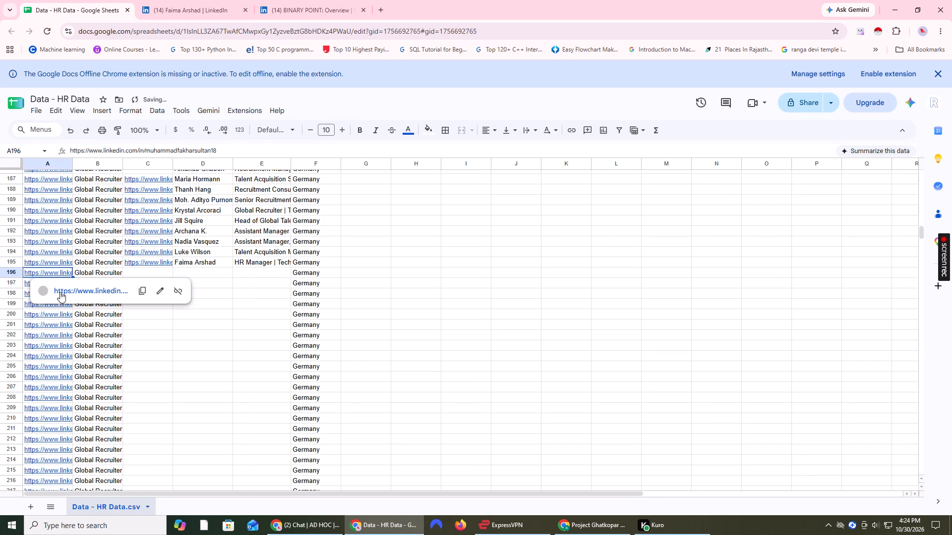
pyautogui.click(60, 292)
pyautogui.click(359, 9)
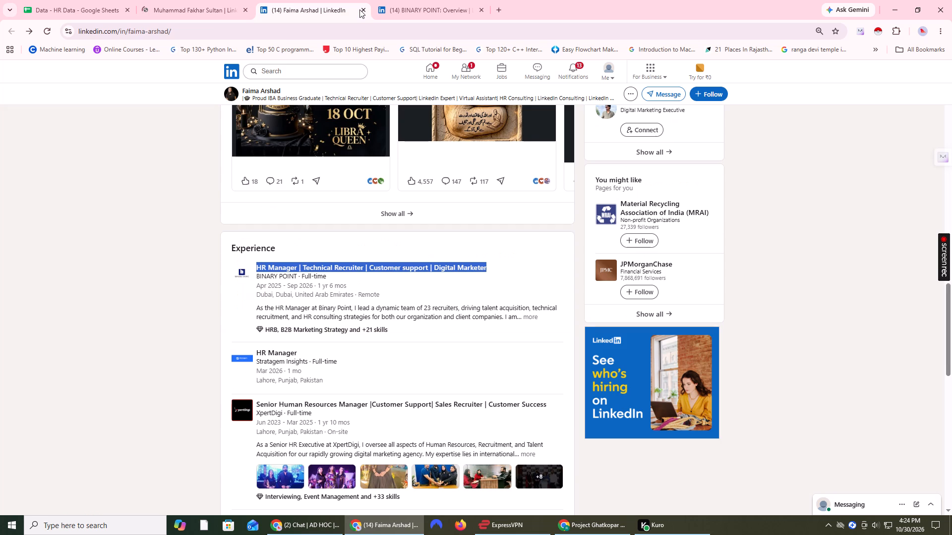
pyautogui.click(362, 9)
pyautogui.click(362, 9)
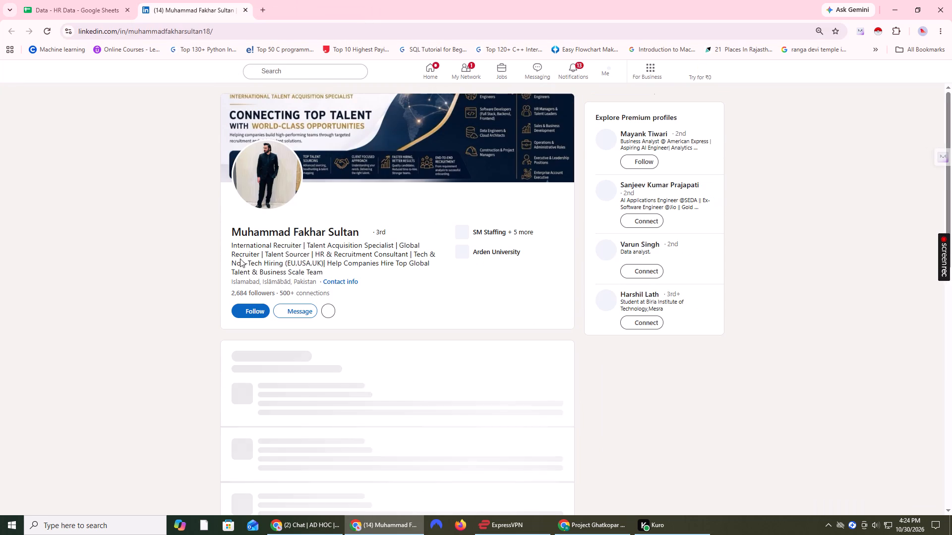
# Copy the person's name from the open LinkedIn profile into cell D196 of the sheet.
pyautogui.moveTo(228, 232); pyautogui.dragTo(365, 222)
pyautogui.hotkey('ctrl', 'c')
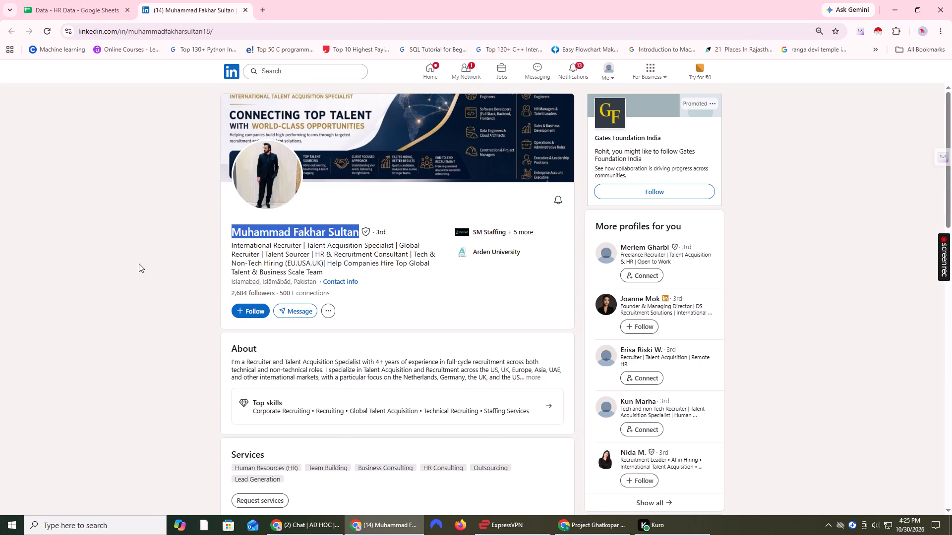
pyautogui.click(139, 264)
pyautogui.click(96, 0)
pyautogui.doubleClick(180, 271)
pyautogui.hotkey('ctrl', 'v')
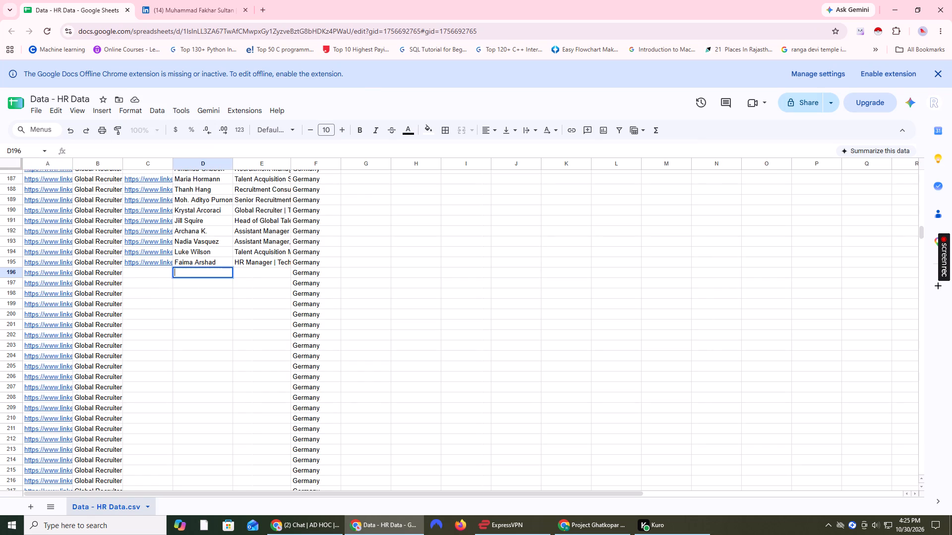
pyautogui.hotkey('ctrl', 'Return')
pyautogui.click(166, 326)
# Open the SM Staffing page from the profile's experience and copy the job title Freelance Recruiter into cell E196.
pyautogui.click(231, 0)
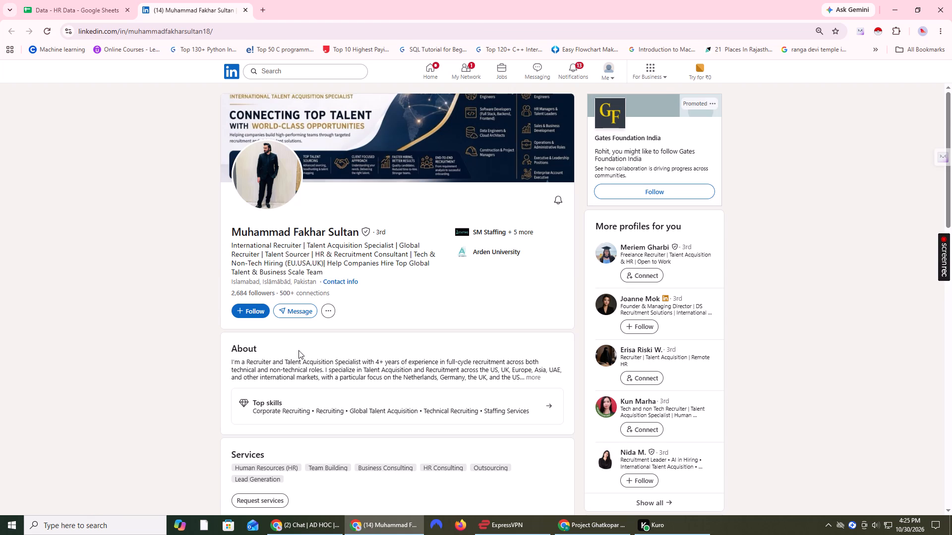
pyautogui.scroll(-15, 299, 347)
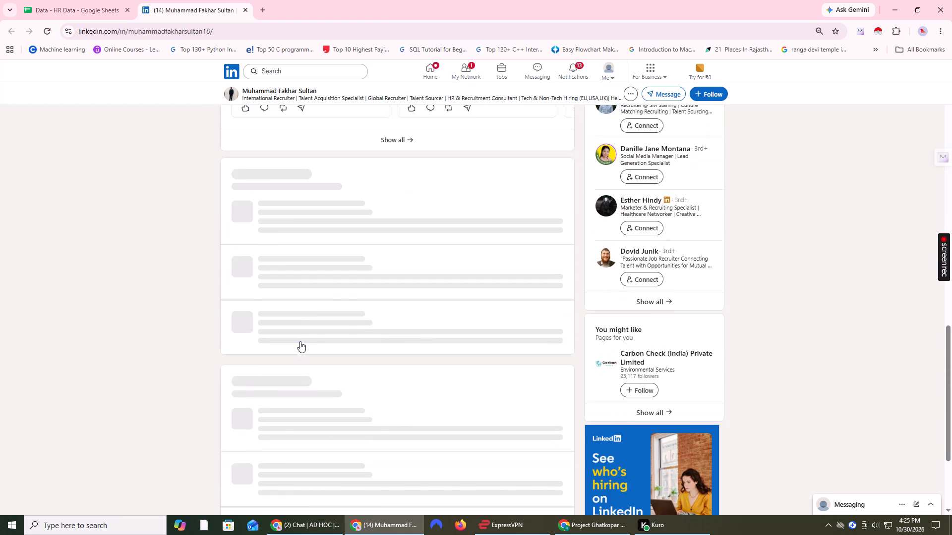
pyautogui.scroll(1, 300, 341)
pyautogui.keyDown('ctrl'); pyautogui.click(244, 190); pyautogui.keyUp('ctrl')
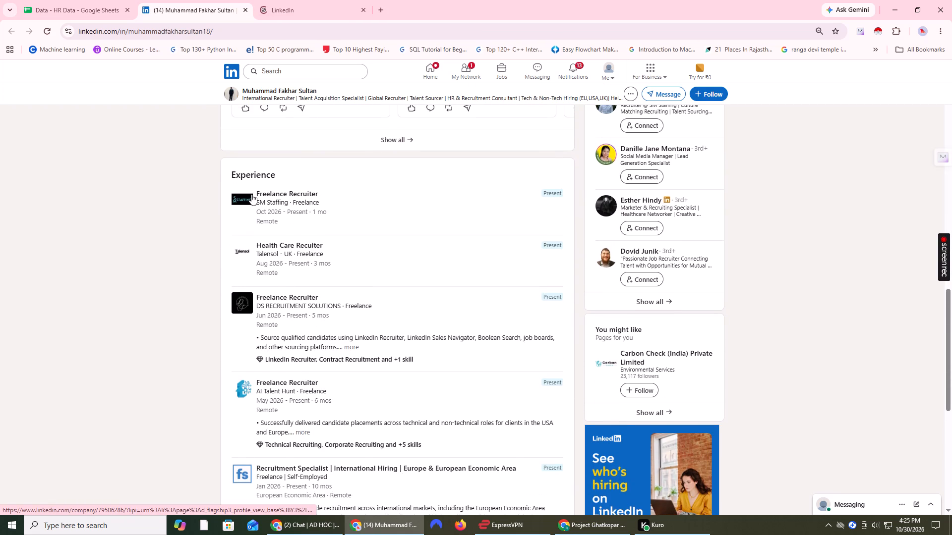
pyautogui.moveTo(251, 194); pyautogui.dragTo(326, 188)
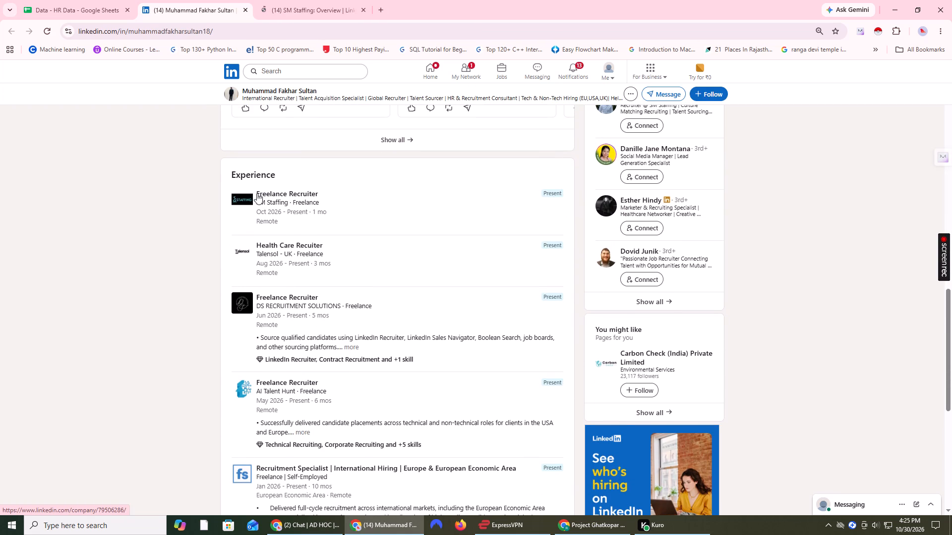
pyautogui.moveTo(254, 193); pyautogui.dragTo(324, 193)
pyautogui.hotkey('ctrl', 'c')
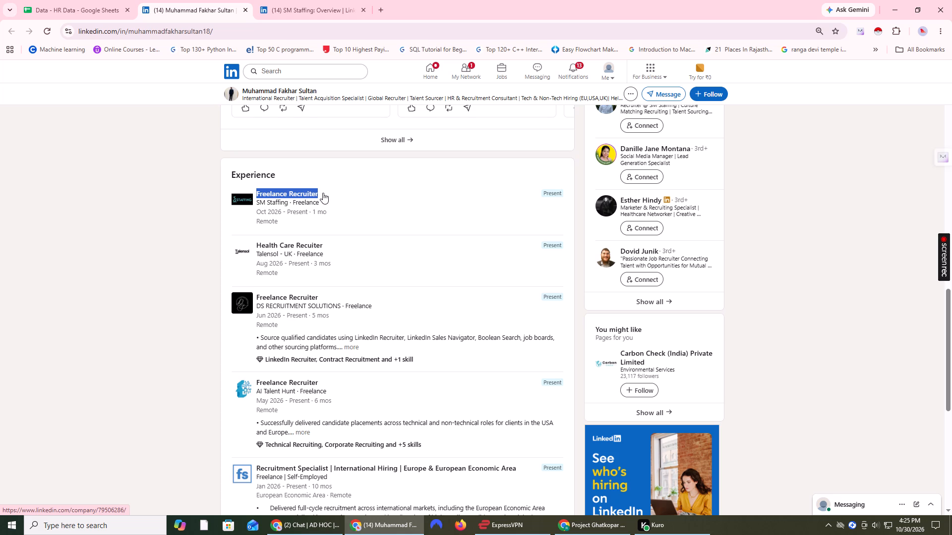
pyautogui.click(77, 0)
pyautogui.doubleClick(247, 271)
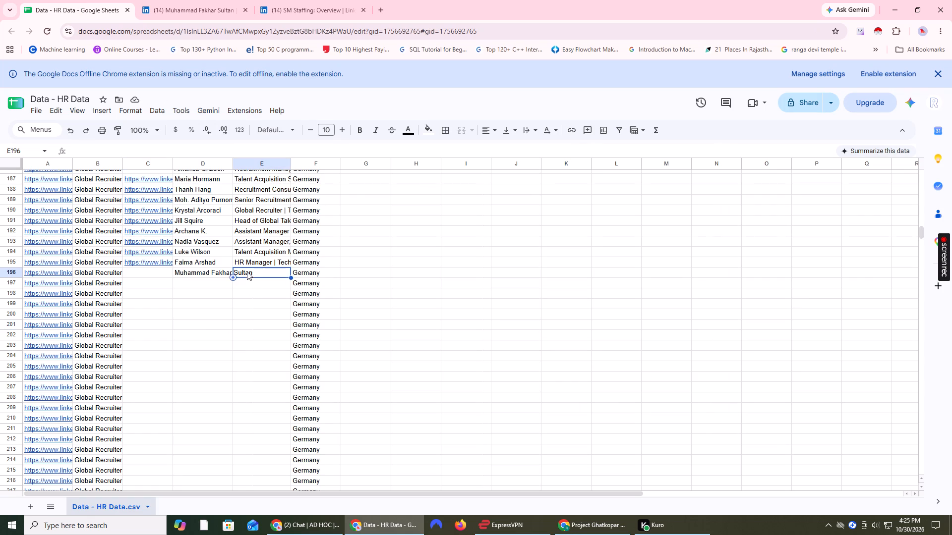
pyautogui.hotkey('ctrl', 'v')
pyautogui.press('Return')
# Copy the web address of the SM Staffing LinkedIn page into cell C196 of the sheet.
pyautogui.click(299, 0)
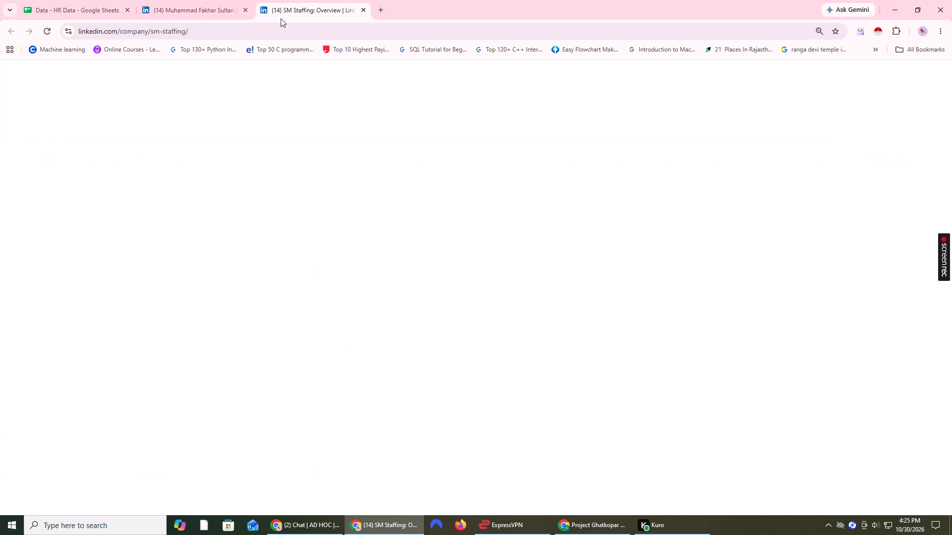
pyautogui.click(234, 38)
pyautogui.hotkey('ctrl', 'c')
pyautogui.click(63, 0)
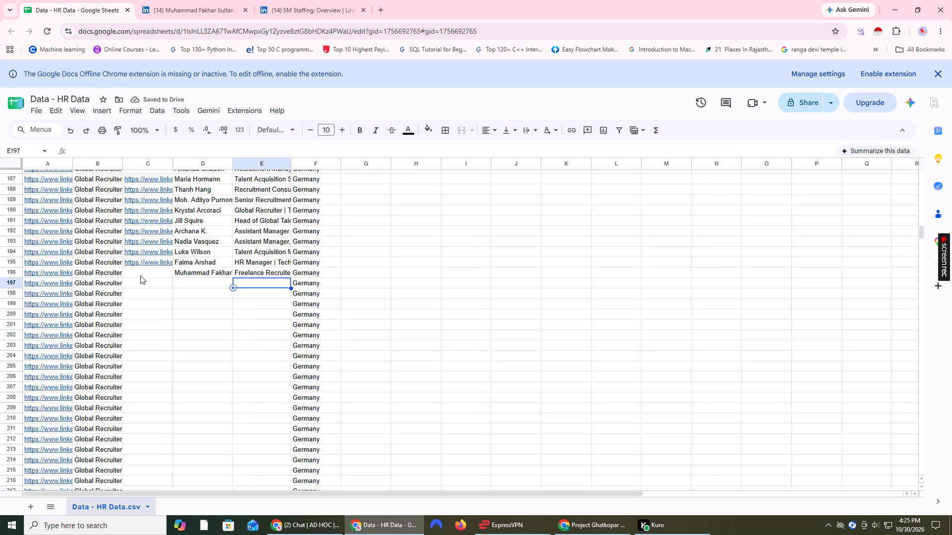
pyautogui.doubleClick(137, 273)
pyautogui.hotkey('ctrl', 'v')
pyautogui.click(134, 307)
# Open the LinkedIn profile linked in cell A197 and close the previous person's profile and the SM Staffing page.
pyautogui.click(59, 286)
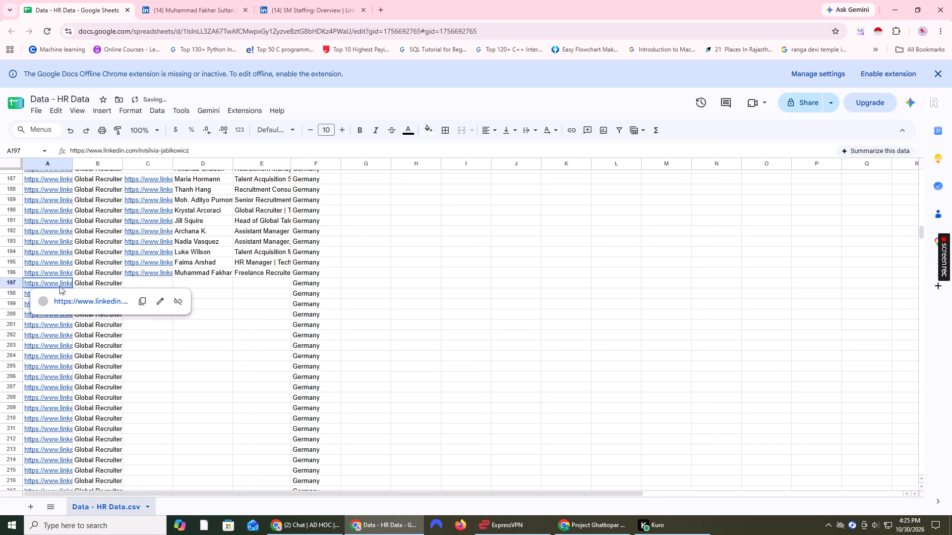
pyautogui.click(75, 302)
pyautogui.click(361, 11)
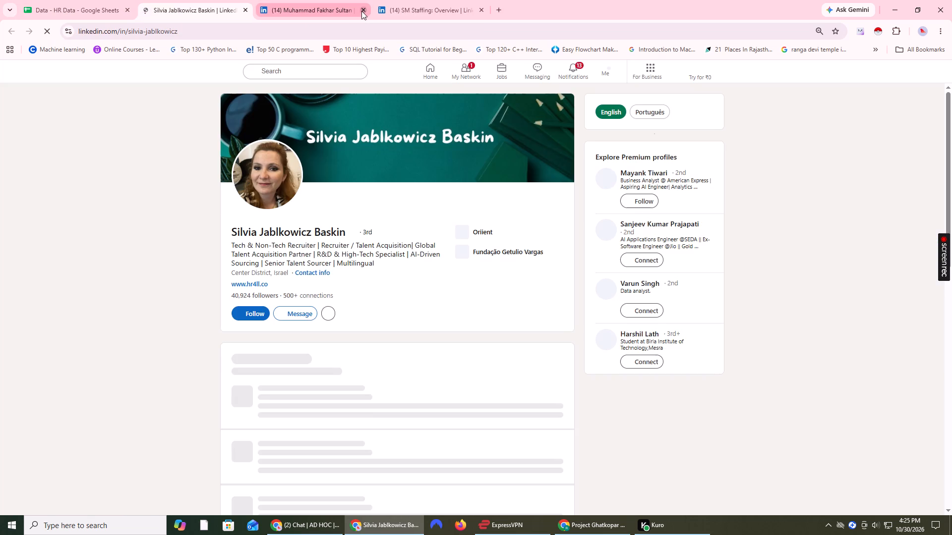
pyautogui.click(361, 11)
# Copy the person's name from the open LinkedIn profile into cell D197 of the sheet.
pyautogui.moveTo(226, 231); pyautogui.dragTo(280, 231)
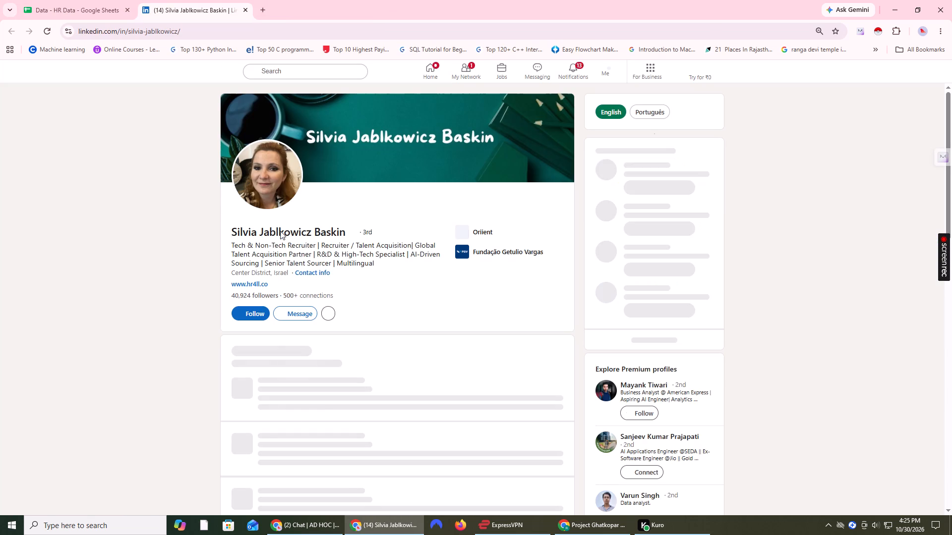
pyautogui.moveTo(280, 231); pyautogui.dragTo(345, 226)
pyautogui.hotkey('ctrl', 'c')
pyautogui.click(79, 0)
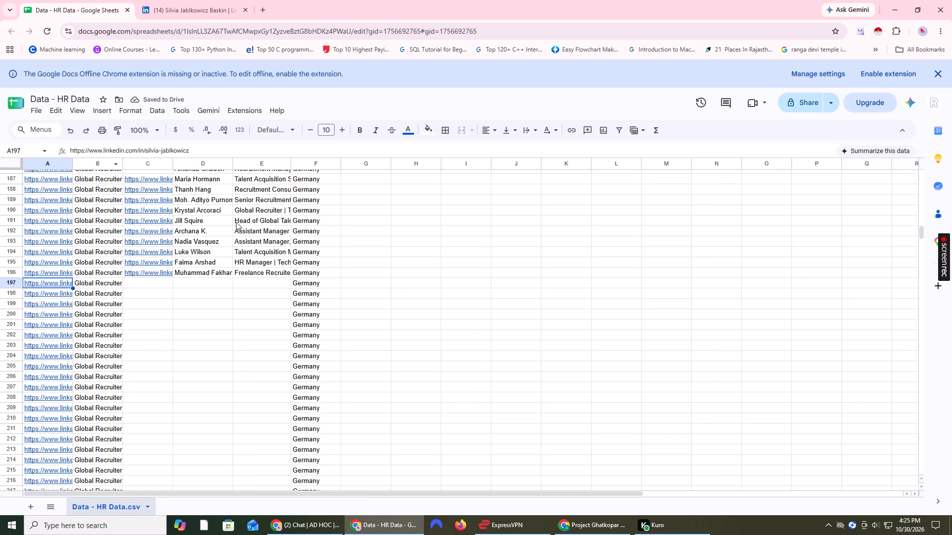
pyautogui.doubleClick(193, 284)
pyautogui.hotkey('ctrl', 'v')
pyautogui.click(172, 308)
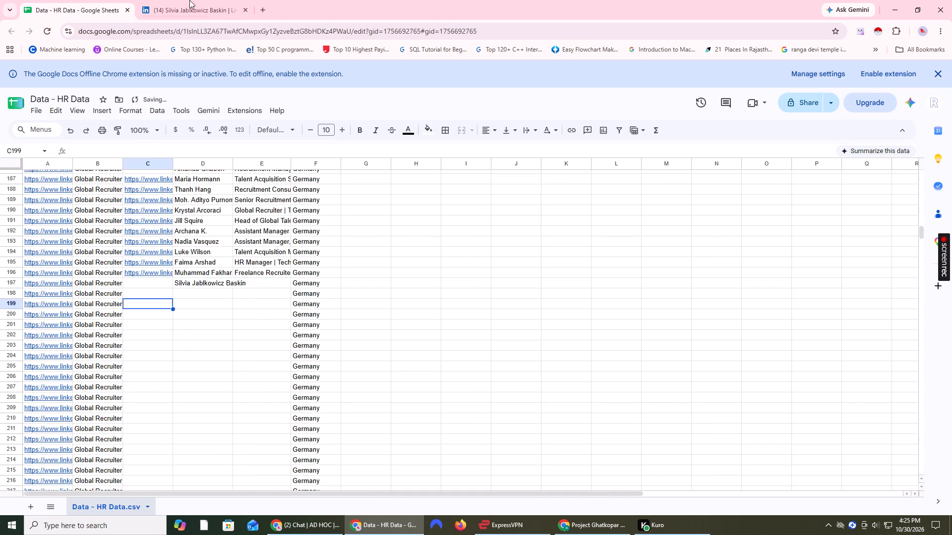
# Open the Oriient page from the profile's experience and copy the job title Technical Recruiter into cell E197.
pyautogui.click(192, 0)
pyautogui.scroll(-10, 243, 271)
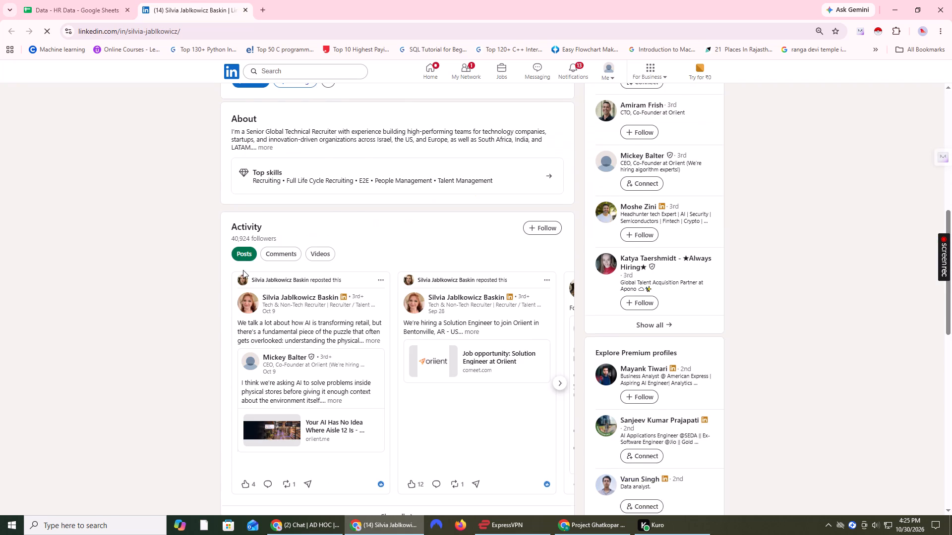
pyautogui.scroll(-2, 243, 270)
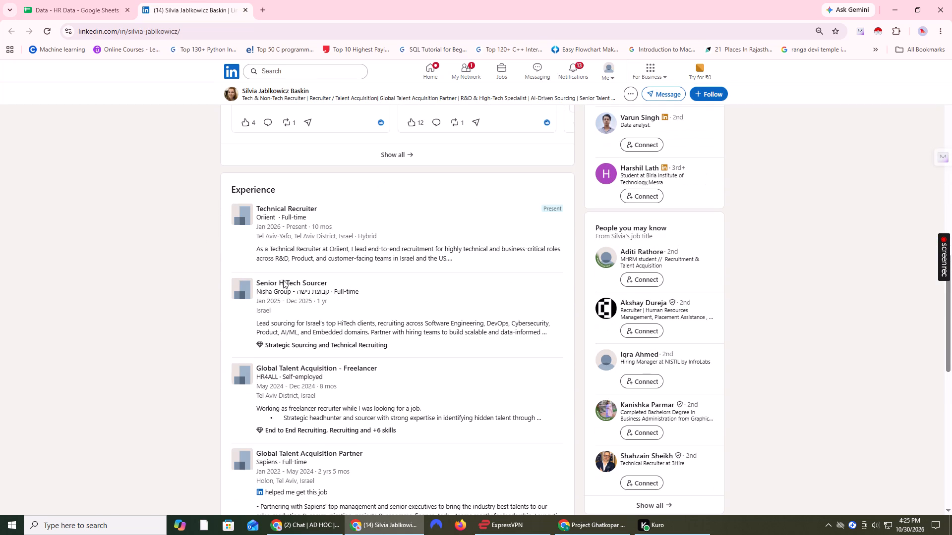
pyautogui.keyDown('ctrl'); pyautogui.click(238, 214); pyautogui.keyUp('ctrl')
pyautogui.moveTo(254, 209); pyautogui.dragTo(335, 208)
pyautogui.hotkey('ctrl', 'c')
pyautogui.click(76, 0)
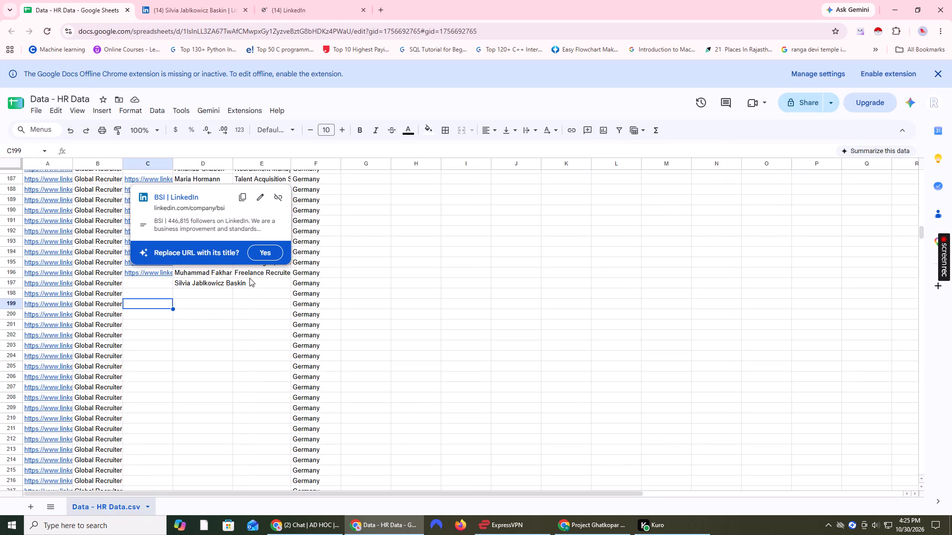
pyautogui.doubleClick(249, 286)
pyautogui.hotkey('ctrl', 'v')
pyautogui.click(232, 302)
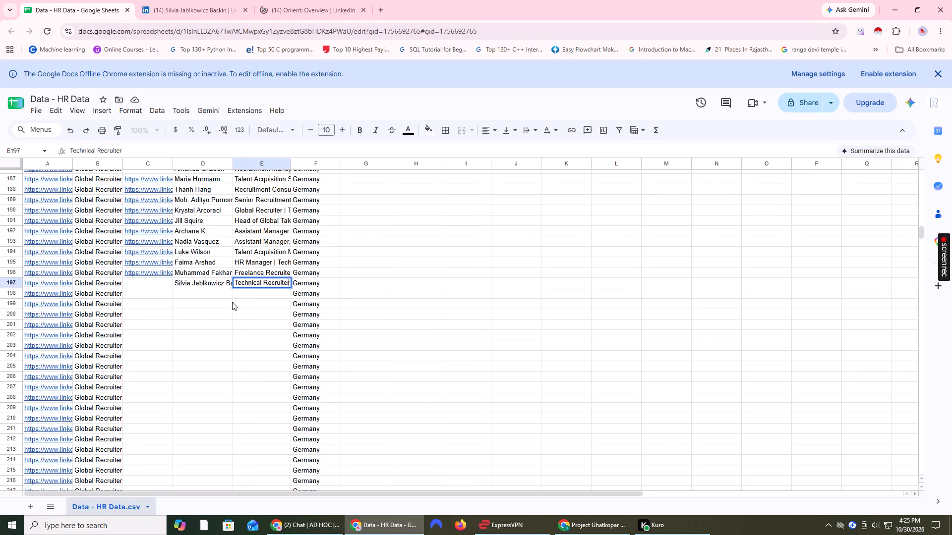
# Copy the web address of the Oriient LinkedIn page into cell C197 of the sheet.
pyautogui.click(292, 0)
pyautogui.click(273, 39)
pyautogui.hotkey('ctrl', 'c')
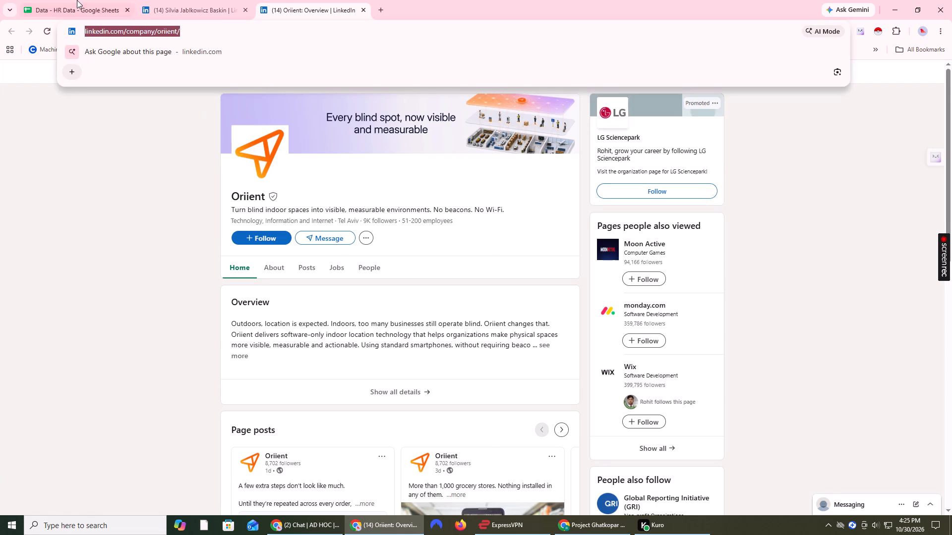
pyautogui.click(77, 0)
pyautogui.doubleClick(149, 282)
pyautogui.hotkey('ctrl', 'v')
pyautogui.click(131, 306)
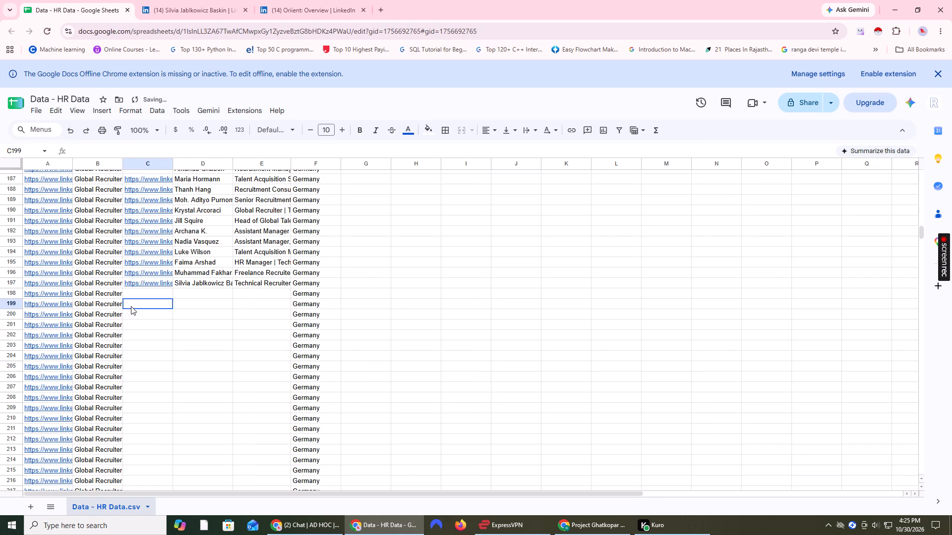
# Open the LinkedIn profile linked in cell A198 and close the previous person's profile and the Oriient page.
pyautogui.click(66, 292)
pyautogui.click(65, 308)
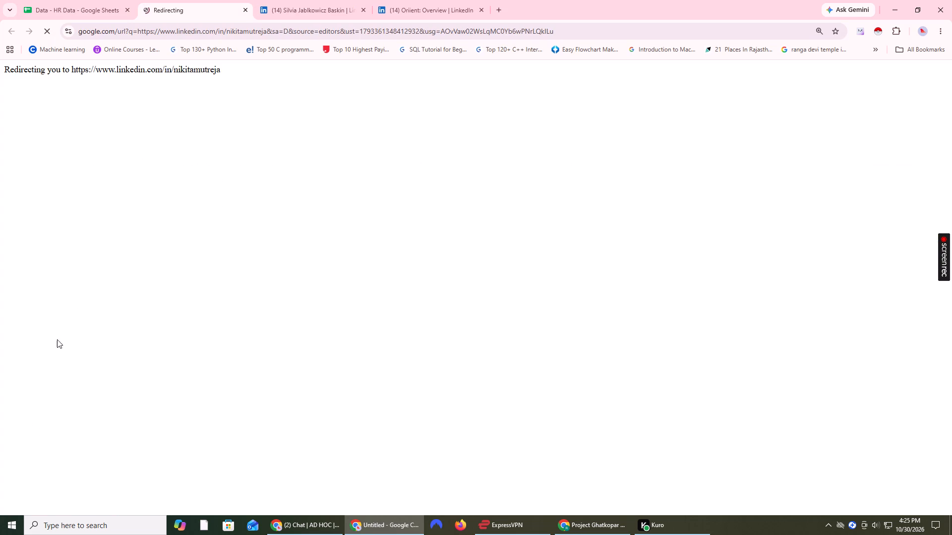
pyautogui.click(364, 10)
pyautogui.click(364, 10)
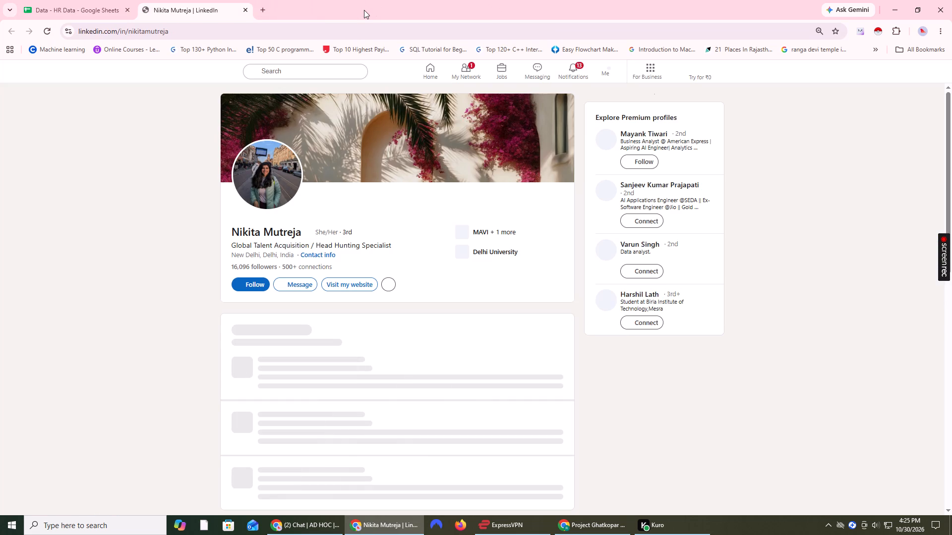
pyautogui.click(238, 0)
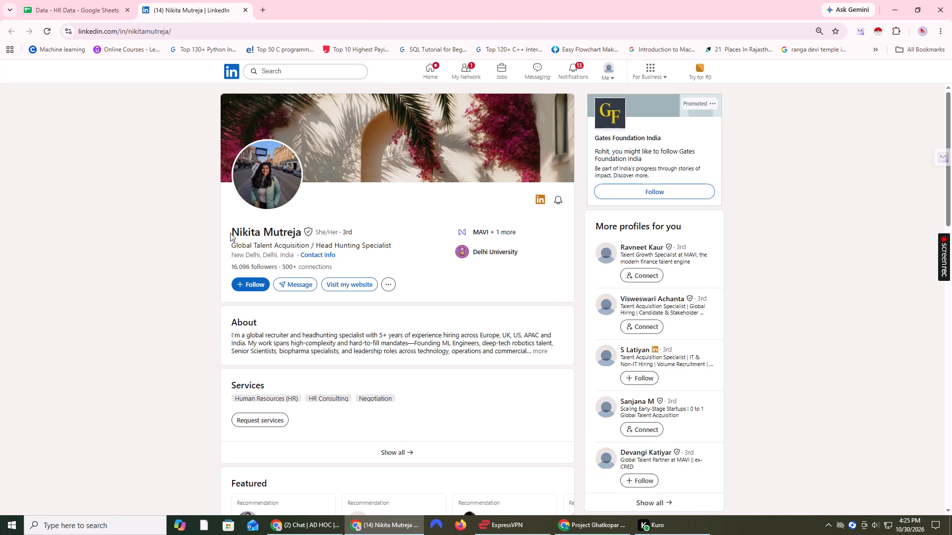
# Copy the person's name from the open LinkedIn profile into cell D198 and remove the trailing line break.
pyautogui.moveTo(230, 233); pyautogui.dragTo(311, 233)
pyautogui.hotkey('ctrl', 'c')
pyautogui.click(79, 0)
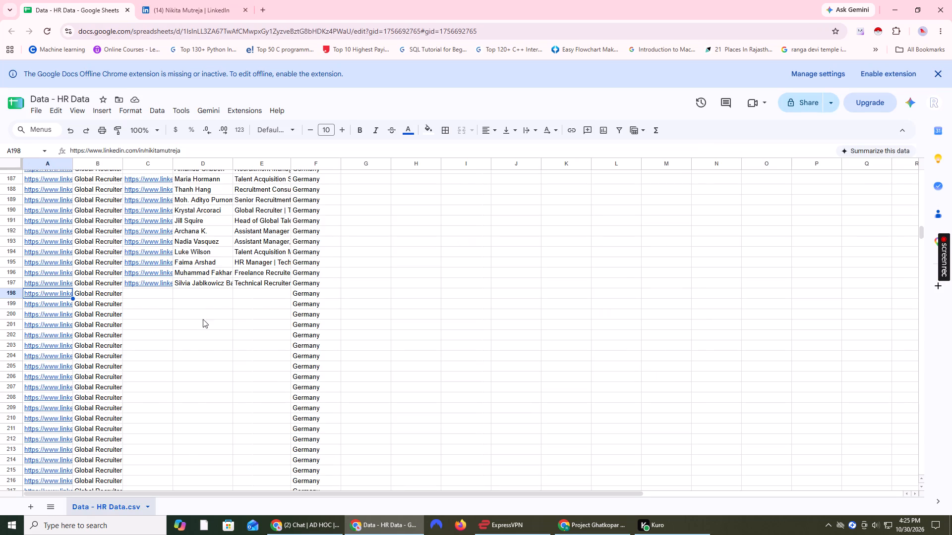
pyautogui.doubleClick(184, 289)
pyautogui.doubleClick(186, 295)
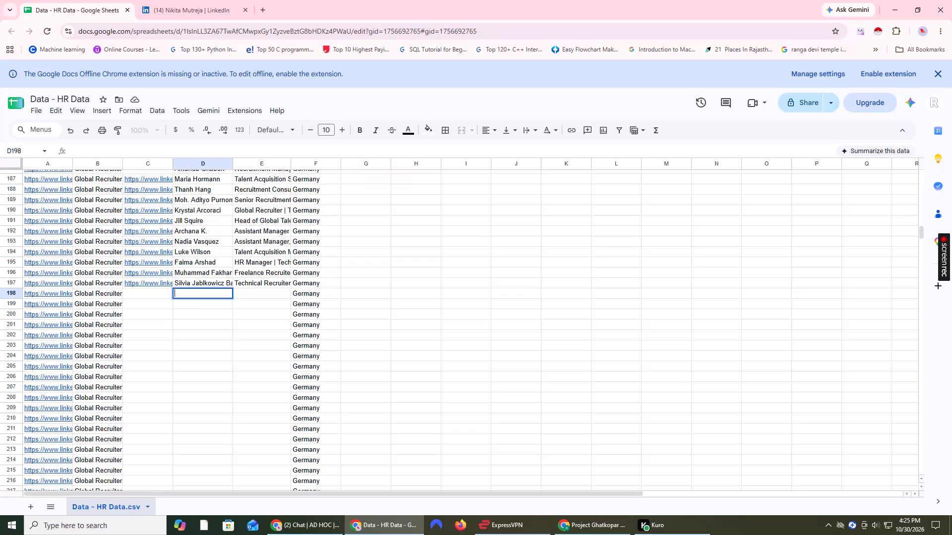
pyautogui.hotkey('ctrl', 'v')
pyautogui.click(179, 318)
pyautogui.doubleClick(194, 297)
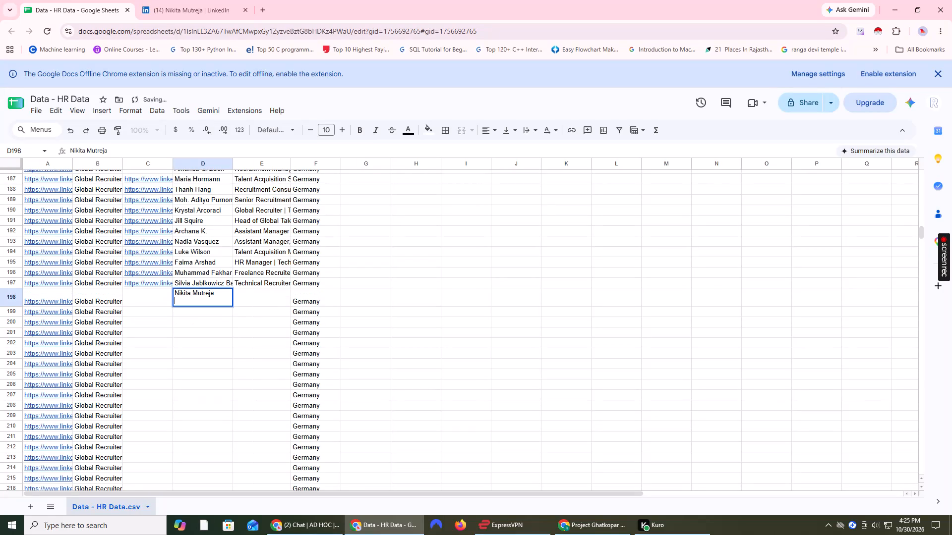
pyautogui.press('BackSpace')
pyautogui.press('Return')
pyautogui.click(203, 338)
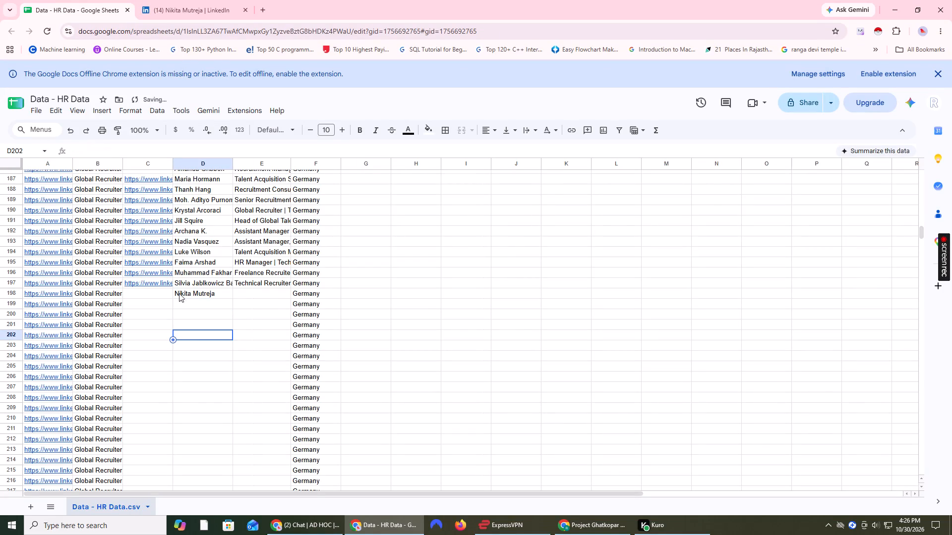
# Open the MAVI page from the profile's experience and copy the job title Talent Acquisition Specialist into cell E198.
pyautogui.click(192, 0)
pyautogui.scroll(-11, 283, 279)
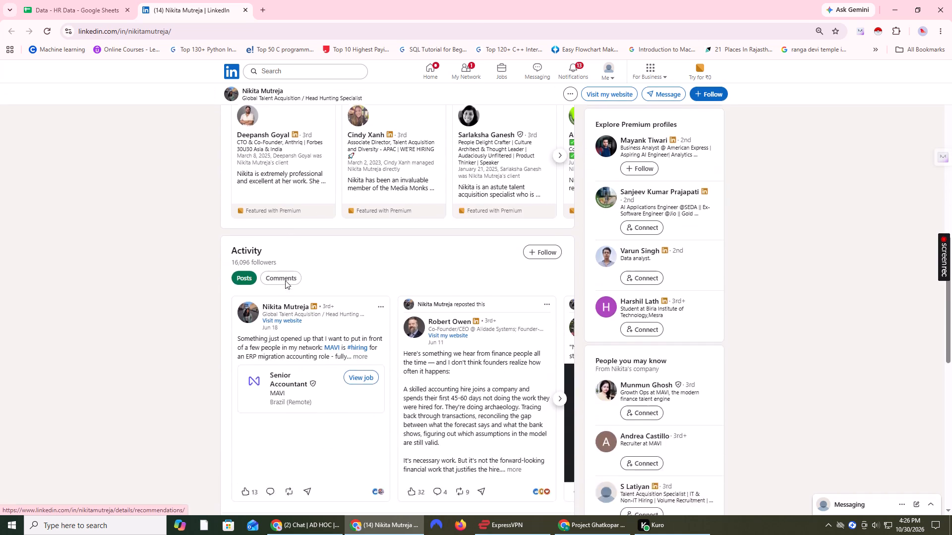
pyautogui.scroll(-6, 285, 280)
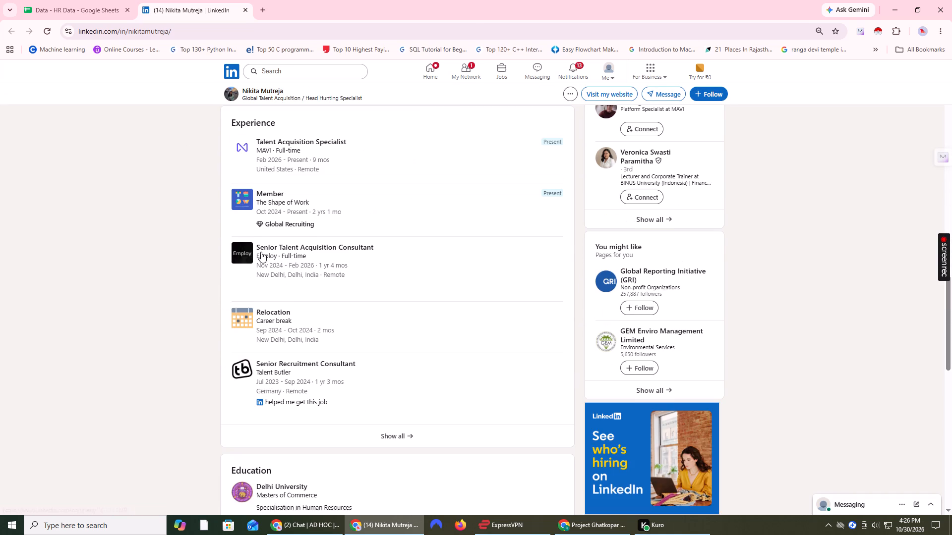
pyautogui.scroll(2, 261, 252)
pyautogui.keyDown('ctrl'); pyautogui.click(238, 245); pyautogui.keyUp('ctrl')
pyautogui.moveTo(253, 240); pyautogui.dragTo(362, 233)
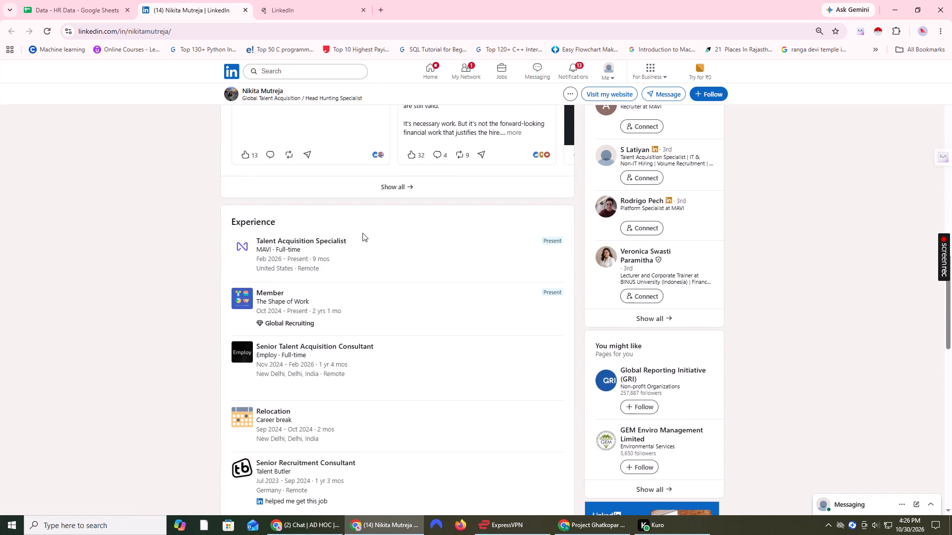
pyautogui.moveTo(362, 233); pyautogui.dragTo(362, 239)
pyautogui.hotkey('ctrl', 'c')
pyautogui.click(72, 0)
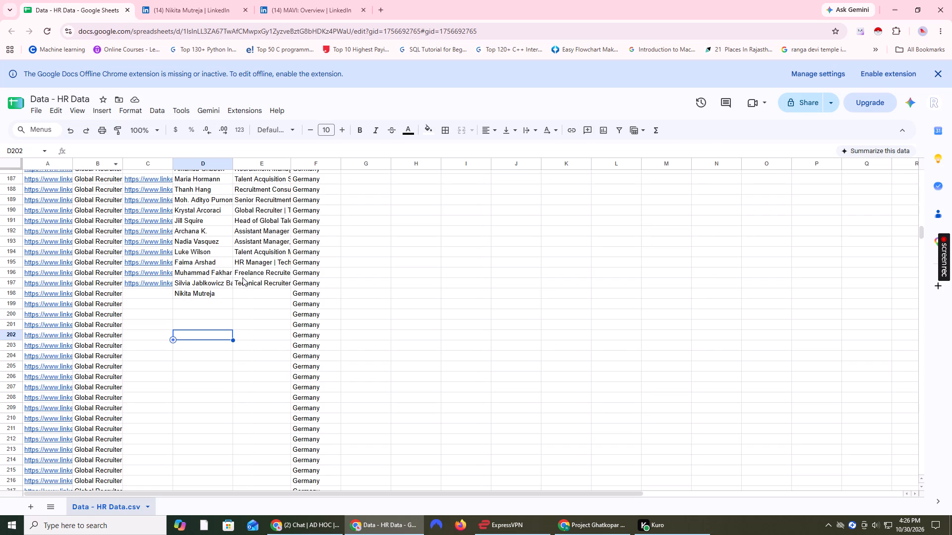
pyautogui.doubleClick(247, 293)
pyautogui.hotkey('ctrl', 'v')
pyautogui.press('Return')
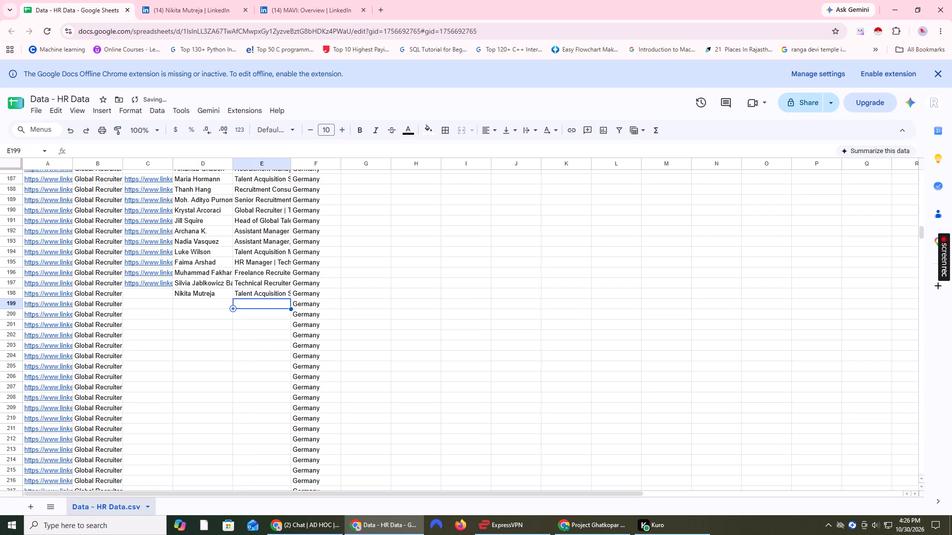
# Copy the web address of the MAVI LinkedIn page into cell C198 of the sheet.
pyautogui.click(256, 0)
pyautogui.click(306, 1)
pyautogui.click(244, 30)
pyautogui.hotkey('ctrl', 'c')
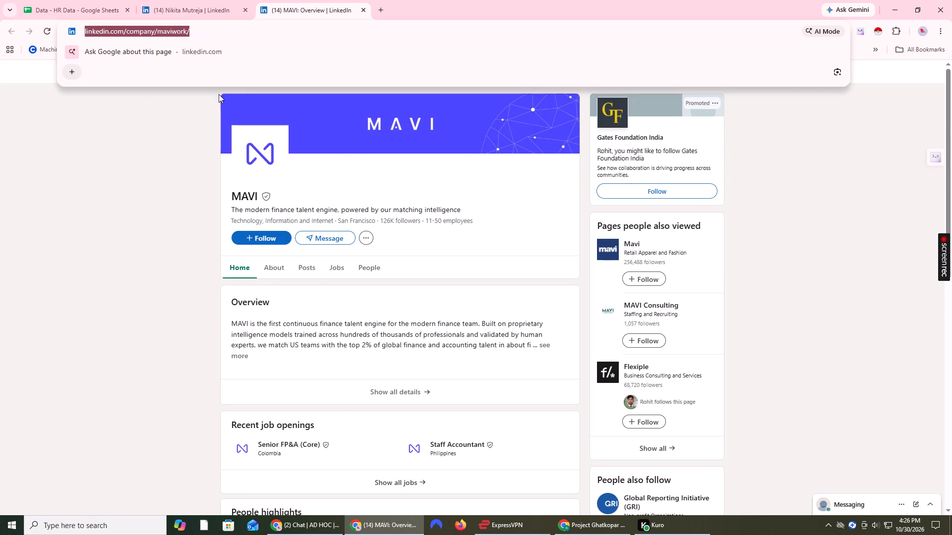
pyautogui.click(62, 0)
pyautogui.doubleClick(145, 301)
pyautogui.doubleClick(147, 295)
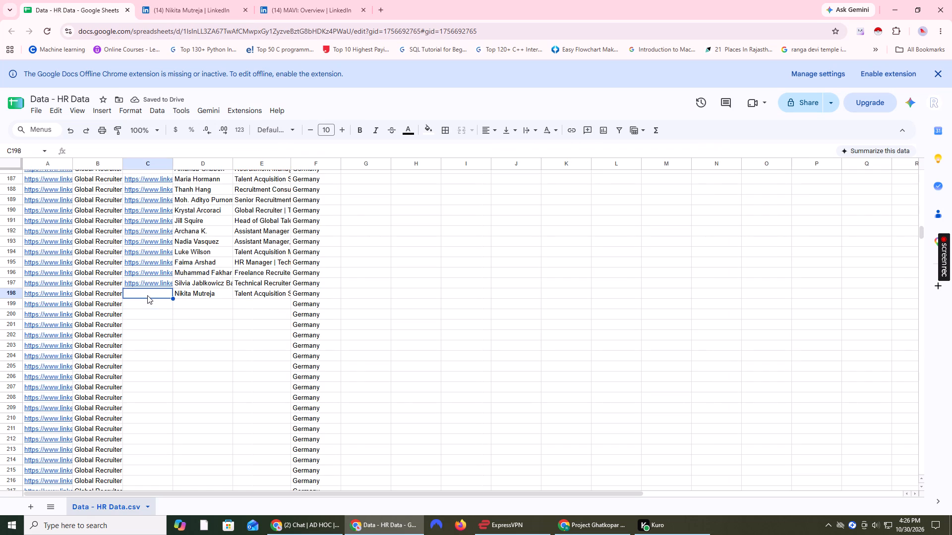
pyautogui.hotkey('ctrl', 'v')
pyautogui.press('Return')
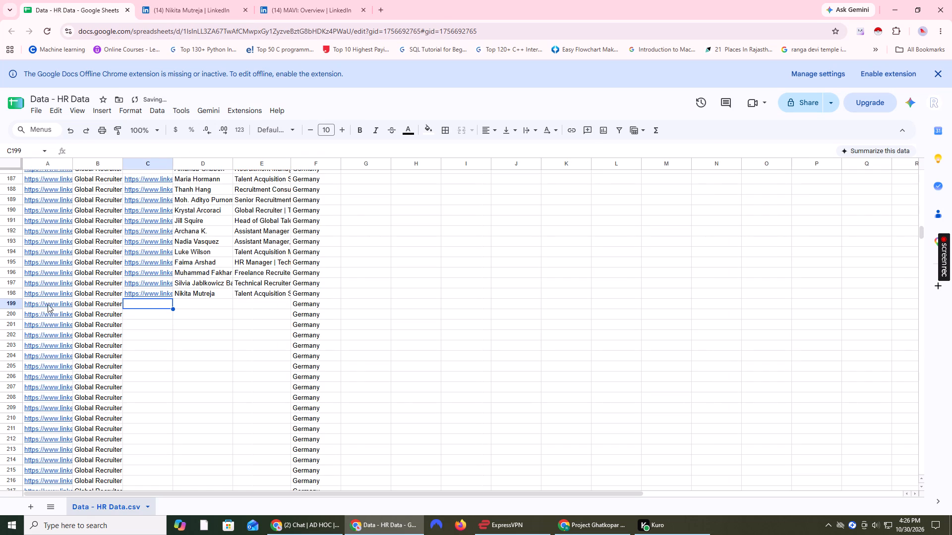
# Open the LinkedIn profile linked in cell A199 and close the previous person's profile and the MAVI page.
pyautogui.click(48, 304)
pyautogui.click(86, 323)
pyautogui.click(363, 11)
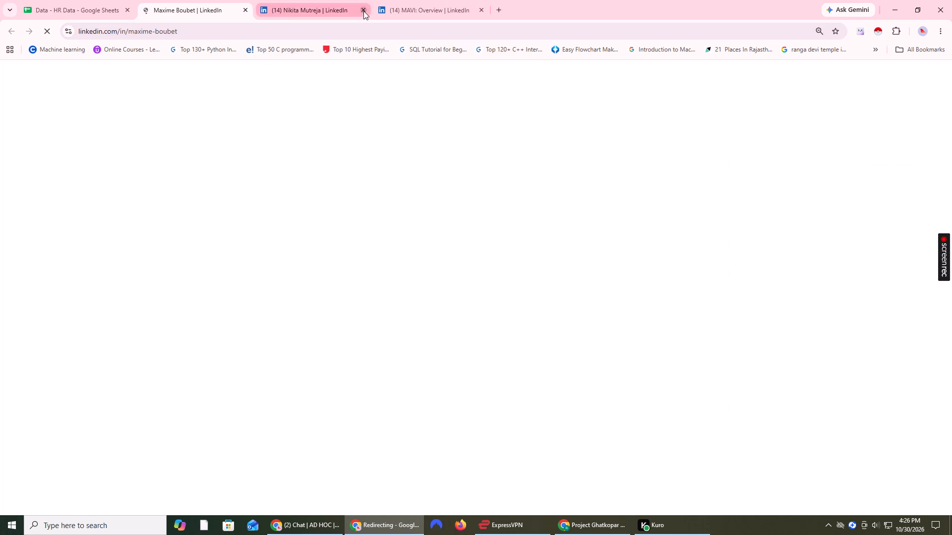
pyautogui.click(363, 11)
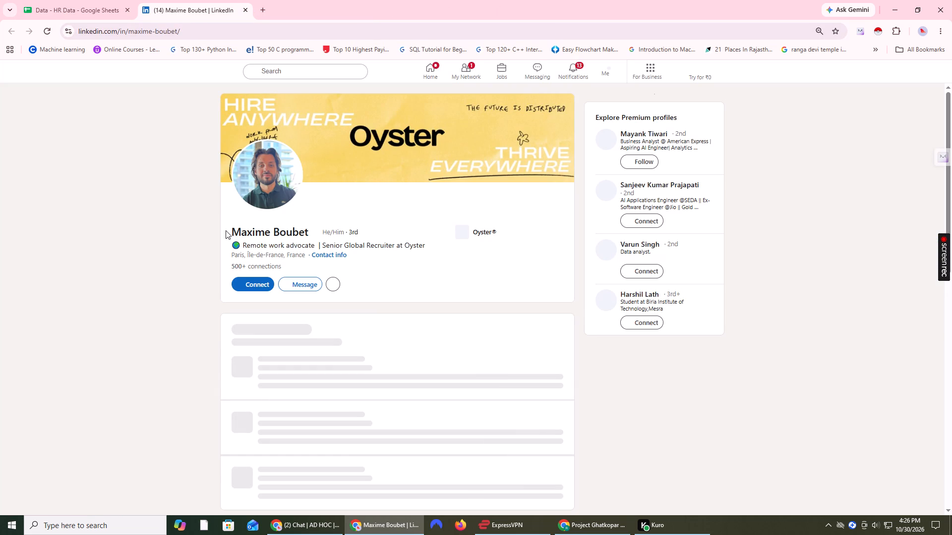
# Copy the person's name from the open LinkedIn profile into cell D199 of the sheet.
pyautogui.moveTo(226, 230); pyautogui.dragTo(309, 229)
pyautogui.hotkey('ctrl', 'c')
pyautogui.click(89, 0)
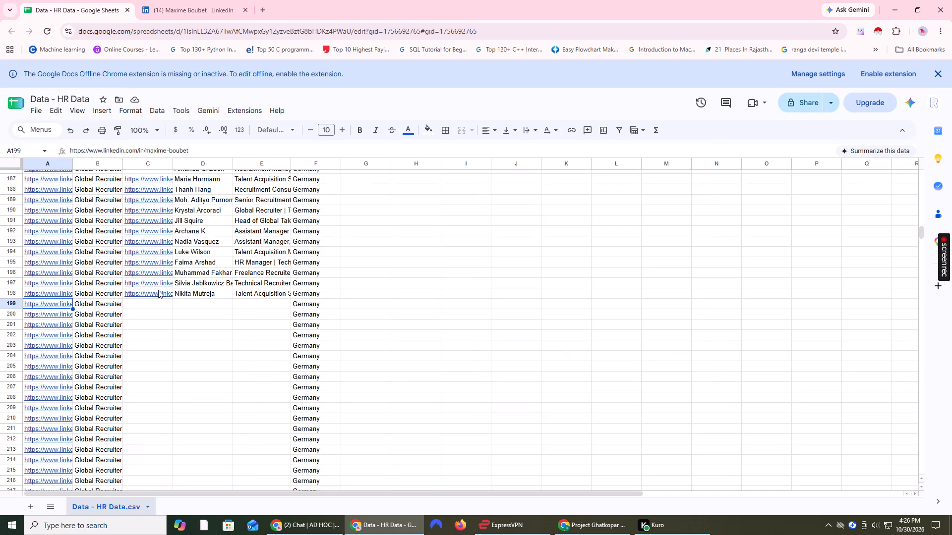
pyautogui.doubleClick(200, 302)
pyautogui.hotkey('ctrl', 'v')
pyautogui.click(191, 318)
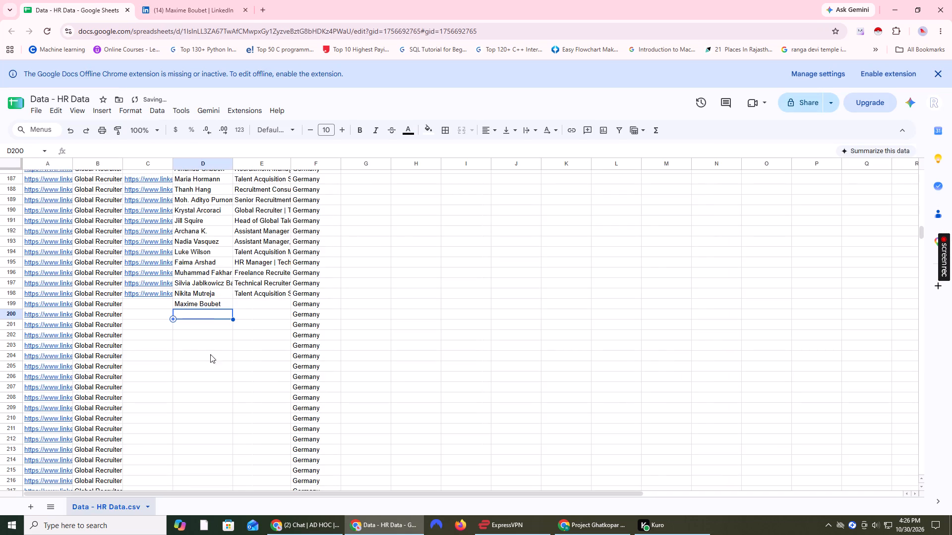
# Open the Oyster page from the profile's experience and copy the job title Senior Global Recruiter into cell E199.
pyautogui.click(231, 0)
pyautogui.scroll(-11, 212, 234)
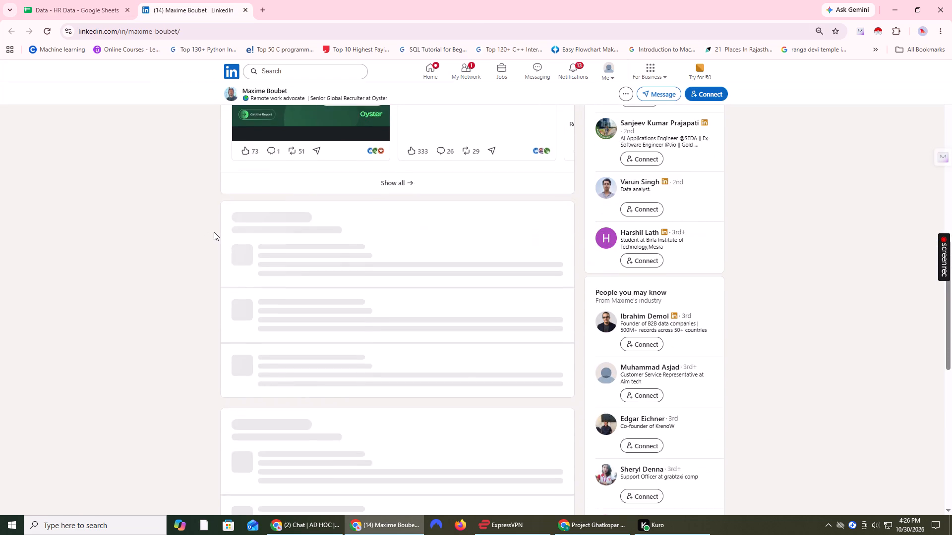
pyautogui.scroll(-1, 214, 232)
pyautogui.scroll(1, 214, 232)
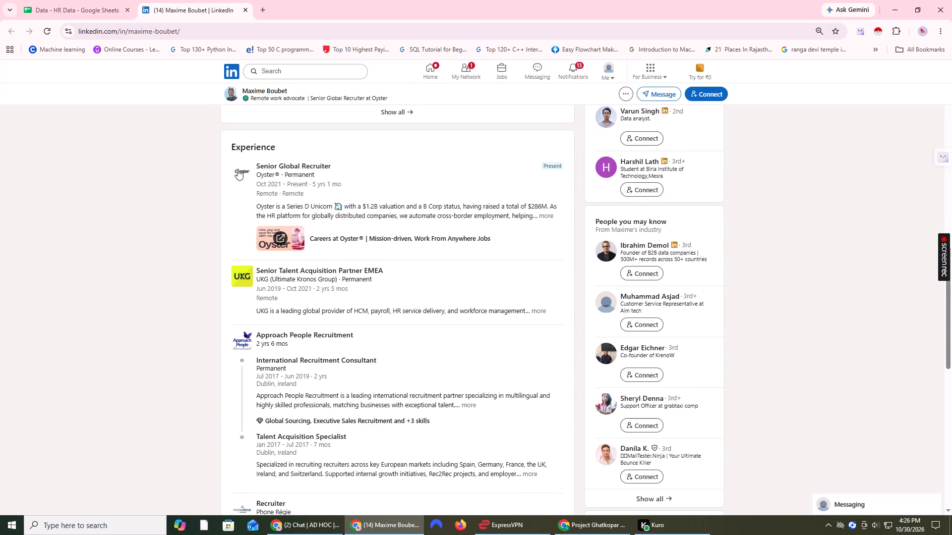
pyautogui.keyDown('ctrl'); pyautogui.click(238, 169); pyautogui.keyUp('ctrl')
pyautogui.moveTo(251, 165); pyautogui.dragTo(313, 163)
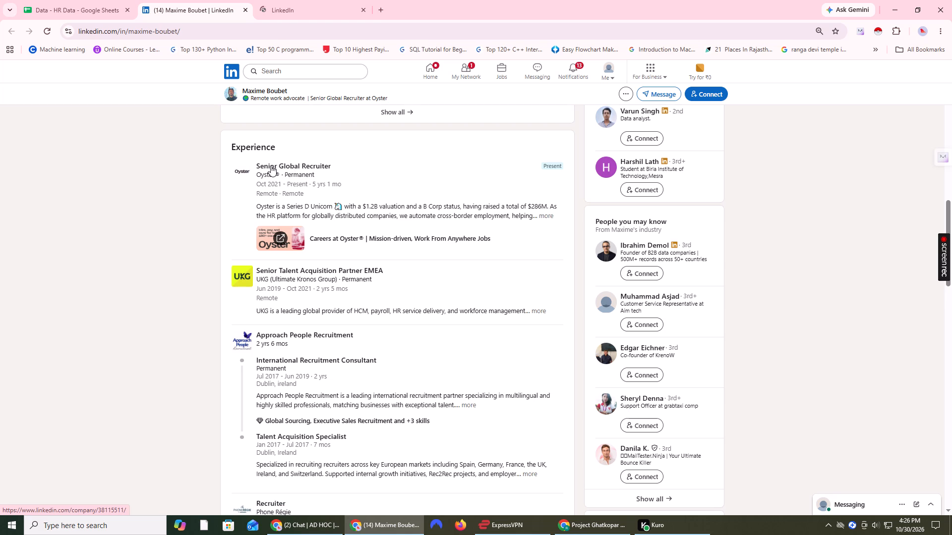
pyautogui.moveTo(255, 166); pyautogui.dragTo(349, 166)
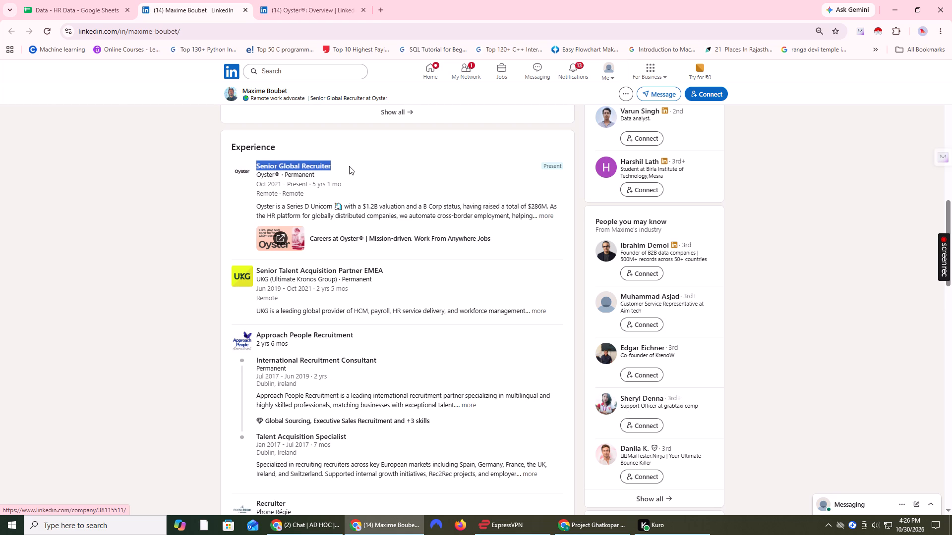
pyautogui.hotkey('ctrl', 'c')
pyautogui.click(84, 0)
pyautogui.doubleClick(248, 303)
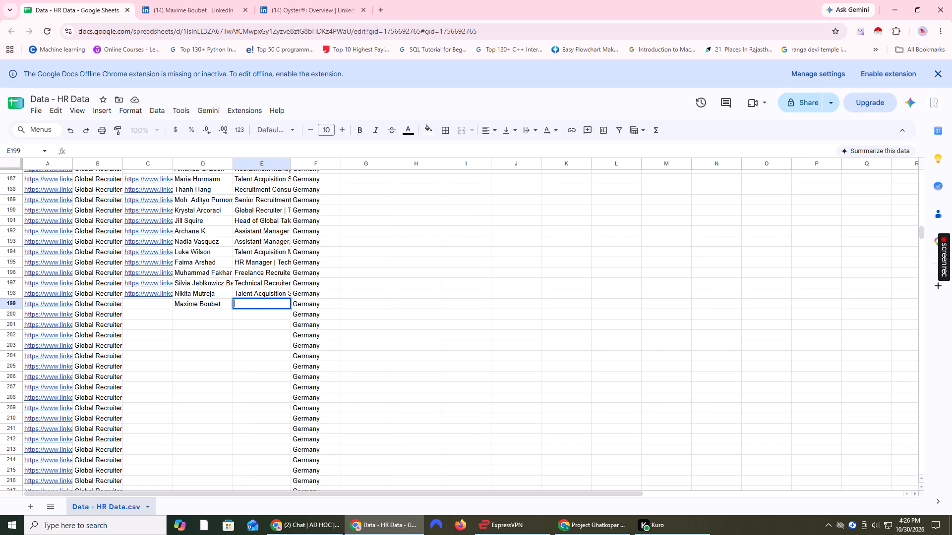
pyautogui.hotkey('ctrl', 'v')
pyautogui.keyDown('ctrl'); pyautogui.click(231, 322); pyautogui.keyUp('ctrl')
# Copy the web address of the Oyster LinkedIn page into cell C199 of the sheet.
pyautogui.click(271, 0)
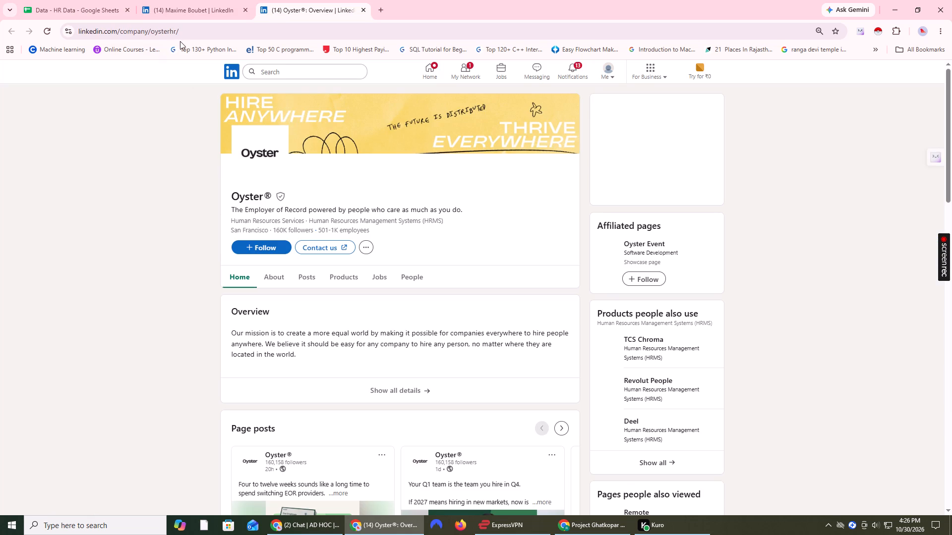
pyautogui.click(184, 33)
pyautogui.hotkey('ctrl', 'c')
pyautogui.click(75, 0)
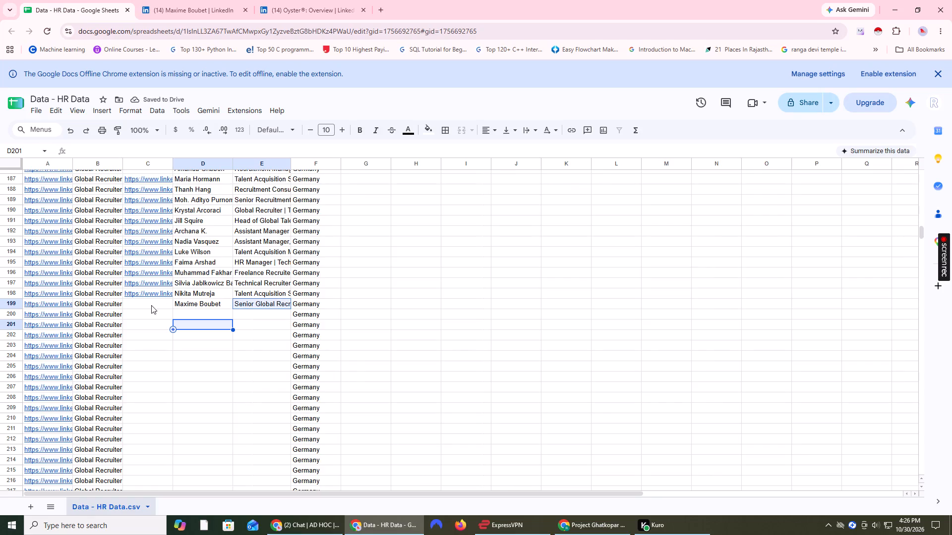
pyautogui.doubleClick(151, 303)
pyautogui.hotkey('ctrl', 'v')
pyautogui.click(138, 322)
# Open the LinkedIn profile linked in cell A200 and close the previous person's profile and the Oyster page.
pyautogui.click(51, 315)
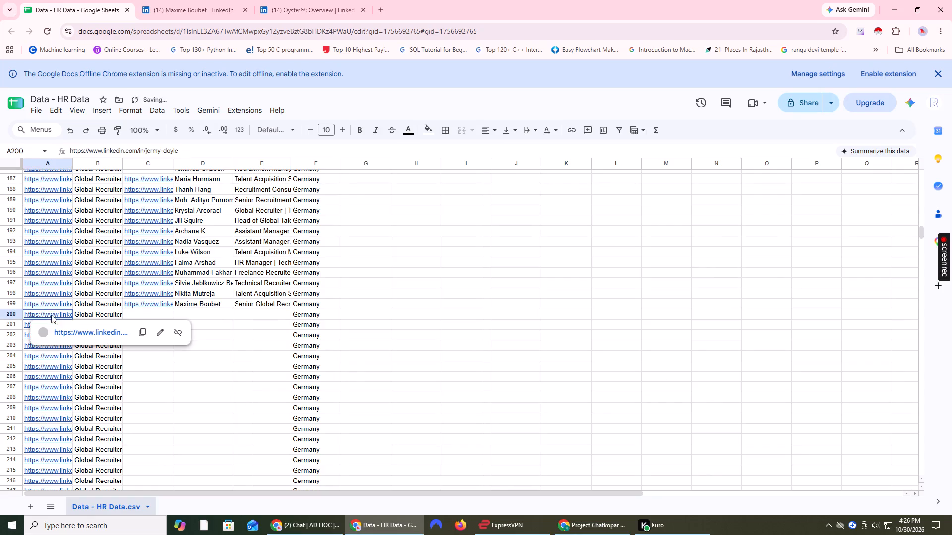
pyautogui.click(66, 331)
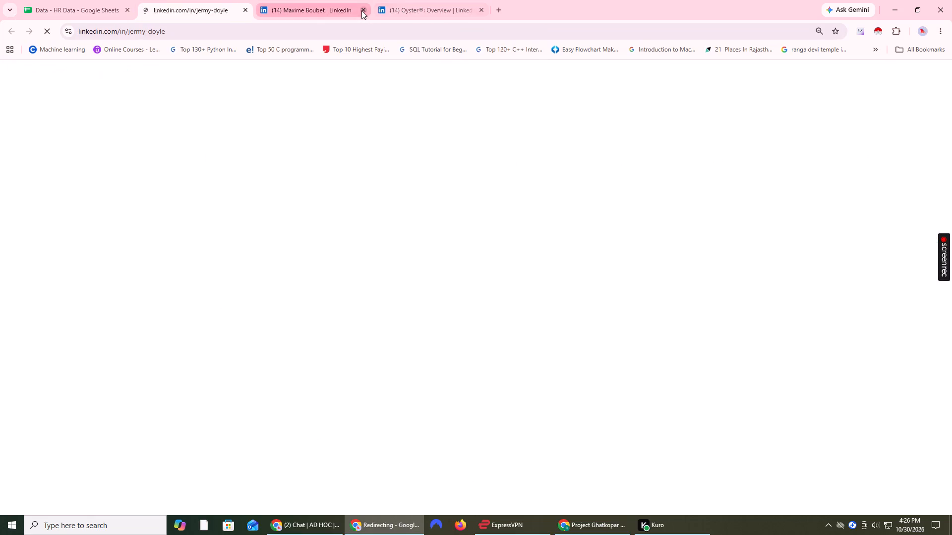
pyautogui.click(361, 10)
pyautogui.click(362, 11)
# Copy the person's name from the open LinkedIn profile into cell D200 and remove the trailing line break.
pyautogui.moveTo(225, 234); pyautogui.dragTo(252, 233)
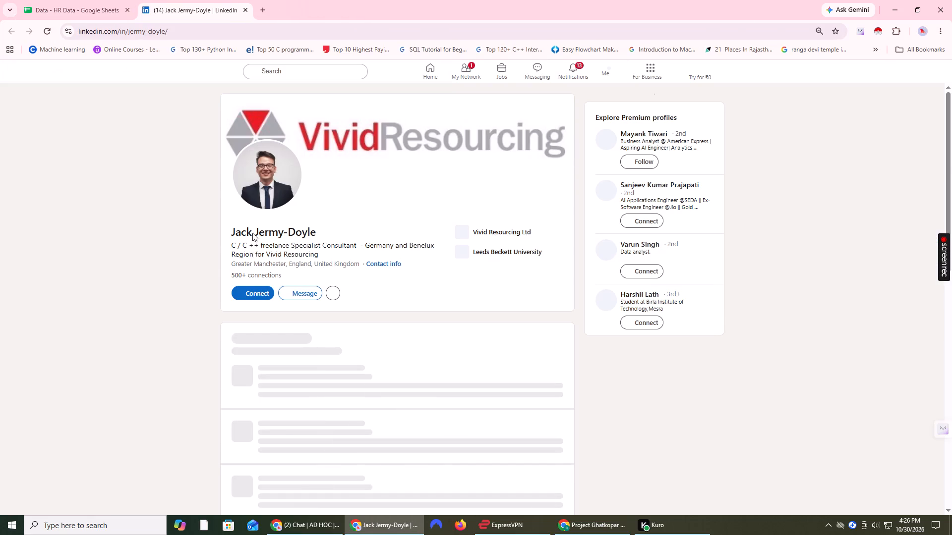
pyautogui.moveTo(252, 233); pyautogui.dragTo(321, 232)
pyautogui.hotkey('ctrl', 'c')
pyautogui.click(55, 0)
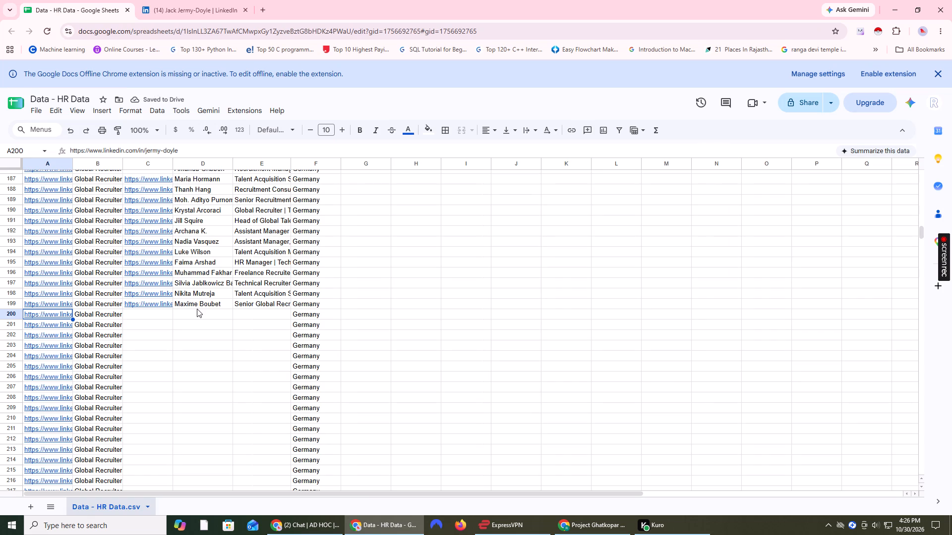
pyautogui.doubleClick(192, 313)
pyautogui.hotkey('ctrl', 'v')
pyautogui.keyDown('ctrl'); pyautogui.click(181, 335); pyautogui.keyUp('ctrl')
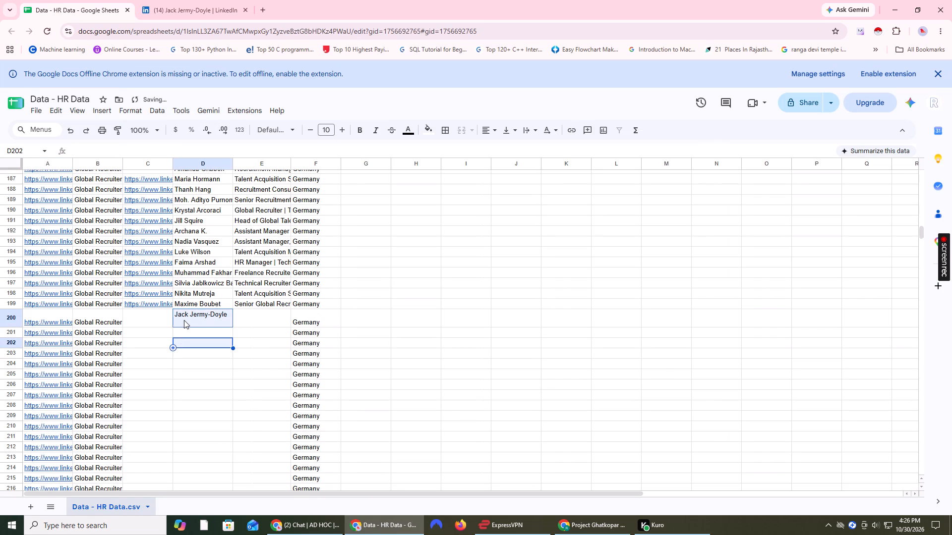
pyautogui.doubleClick(184, 320)
pyautogui.press('BackSpace')
pyautogui.press('Return')
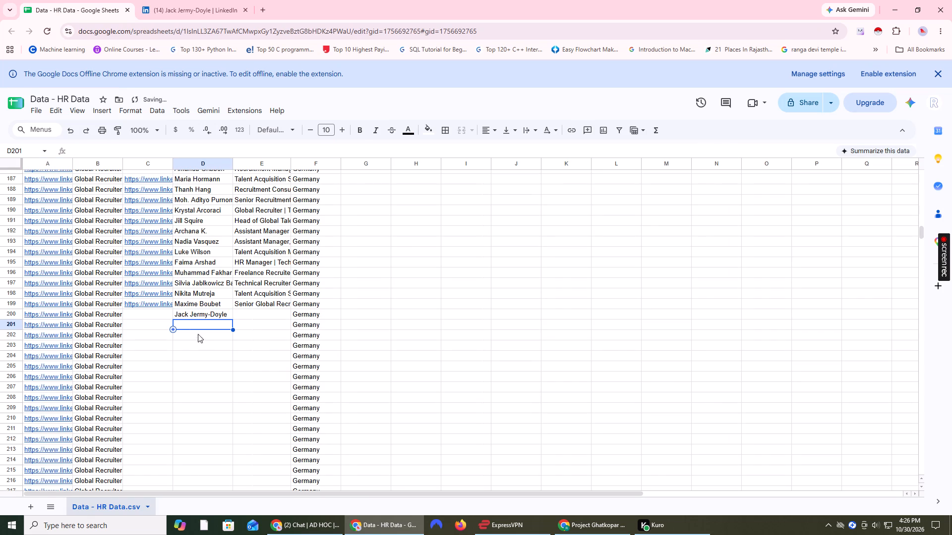
# Open the Vivid Resourcing company page from the experience section of the row 200 person's LinkedIn profile.
pyautogui.click(236, 0)
pyautogui.scroll(-5, 318, 324)
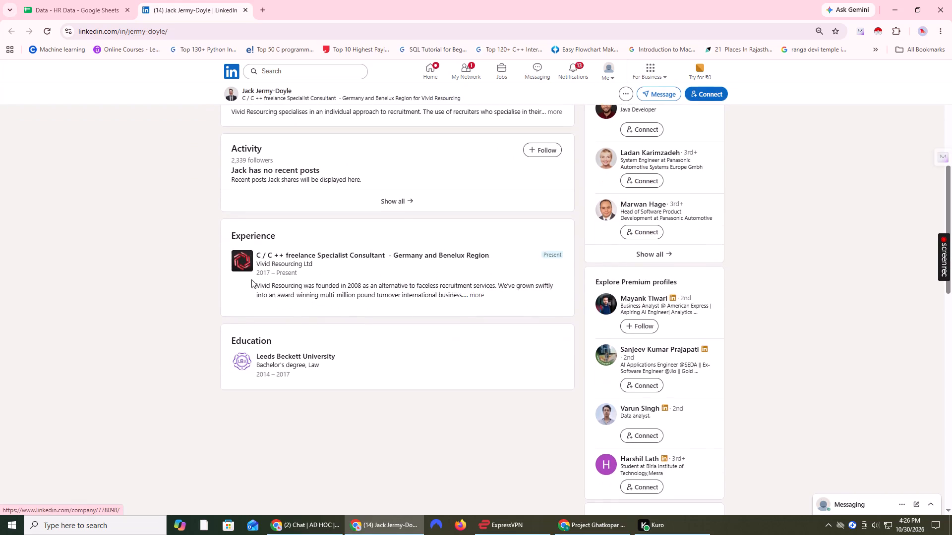
pyautogui.keyDown('ctrl'); pyautogui.click(246, 263); pyautogui.keyUp('ctrl')
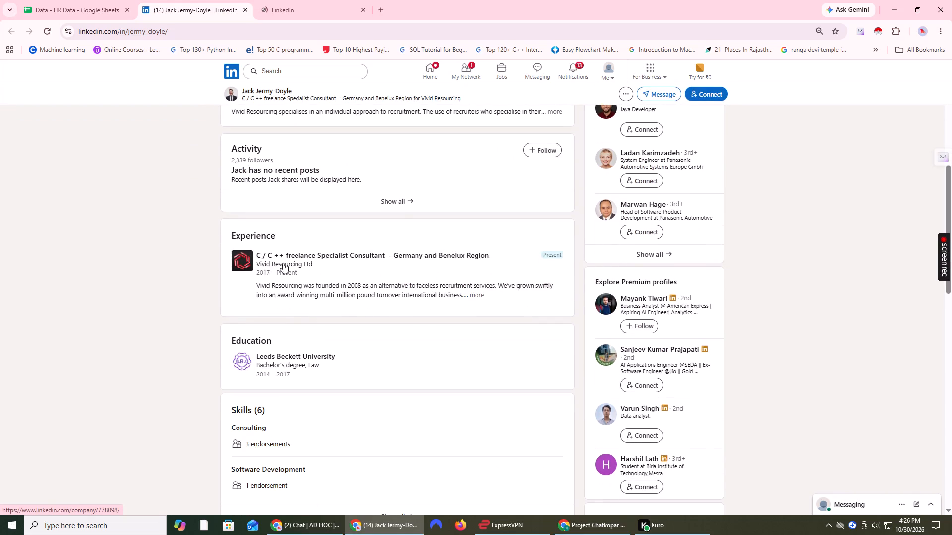
# Copy only the "freelance Specialist Consultant" part of the profile's job title into cell E200, using a new browser tab to isolate it.
pyautogui.moveTo(284, 253); pyautogui.dragTo(338, 253)
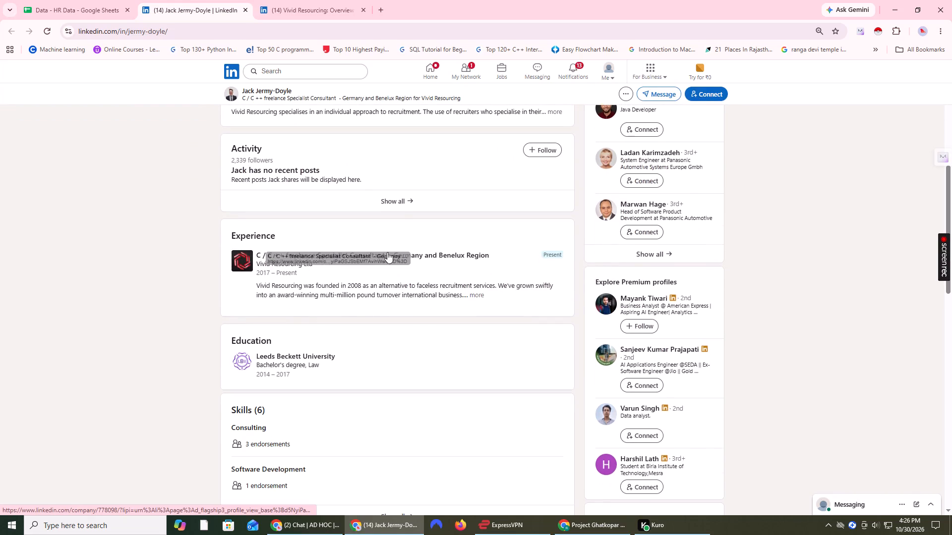
pyautogui.moveTo(387, 254); pyautogui.dragTo(343, 256)
pyautogui.moveTo(253, 256); pyautogui.dragTo(347, 255)
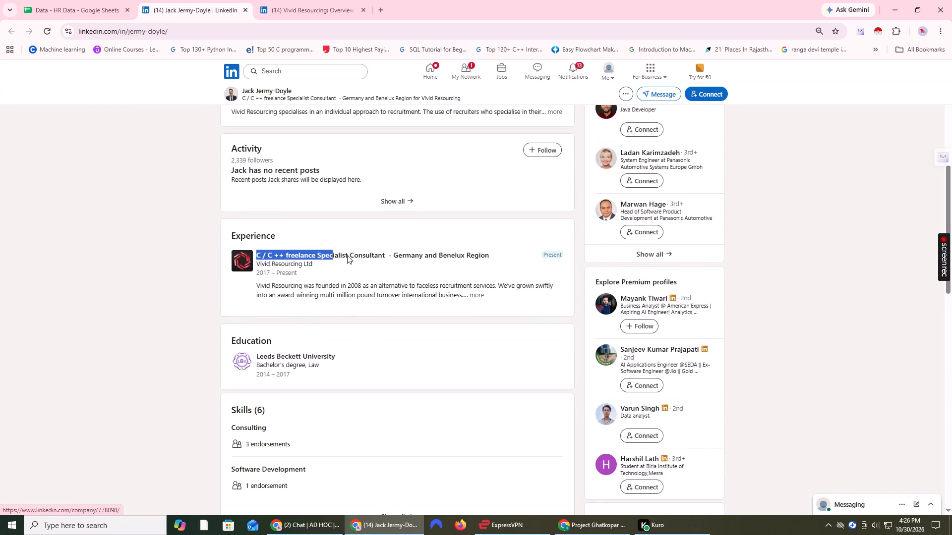
pyautogui.moveTo(347, 255); pyautogui.dragTo(488, 250)
pyautogui.hotkey('ctrl', 'c')
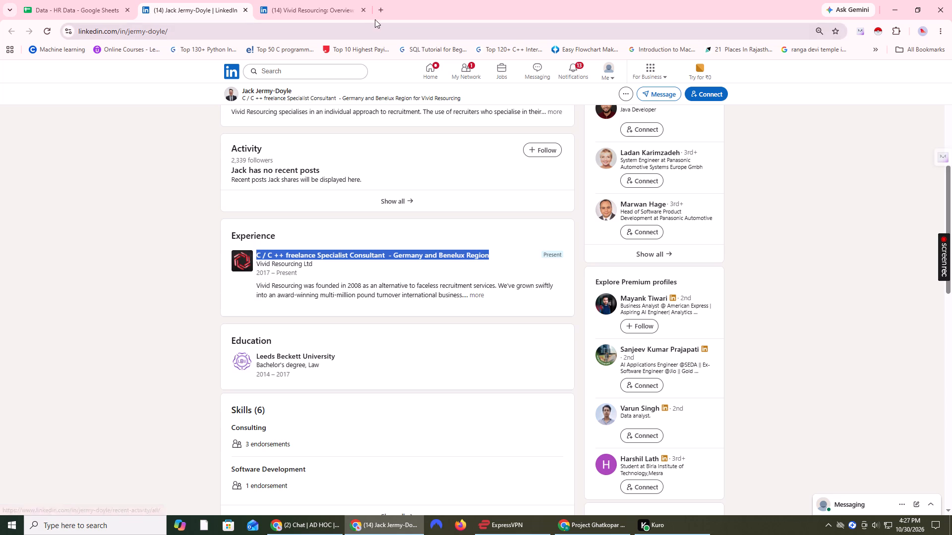
pyautogui.click(382, 14)
pyautogui.hotkey('ctrl', 'v')
pyautogui.moveTo(208, 31); pyautogui.dragTo(199, 31)
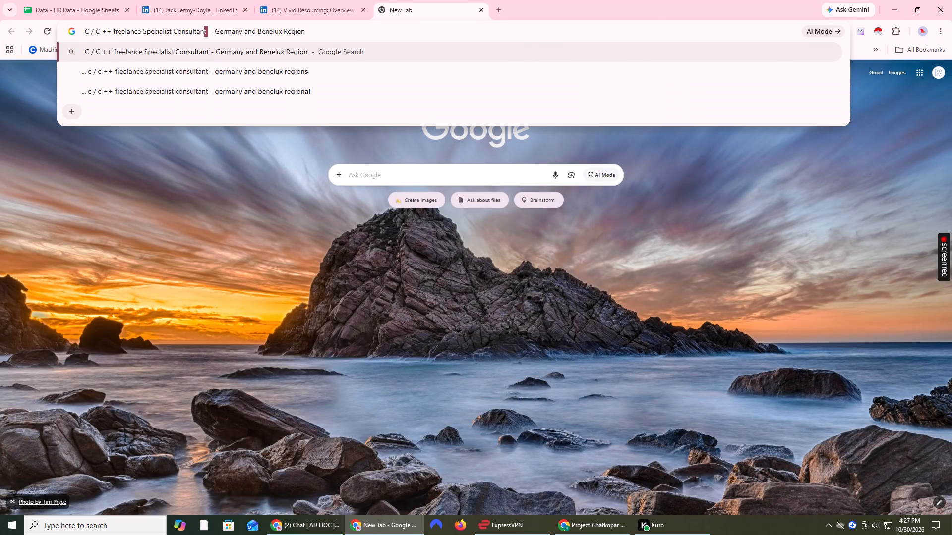
pyautogui.moveTo(199, 31); pyautogui.dragTo(111, 38)
pyautogui.hotkey('ctrl', 'c')
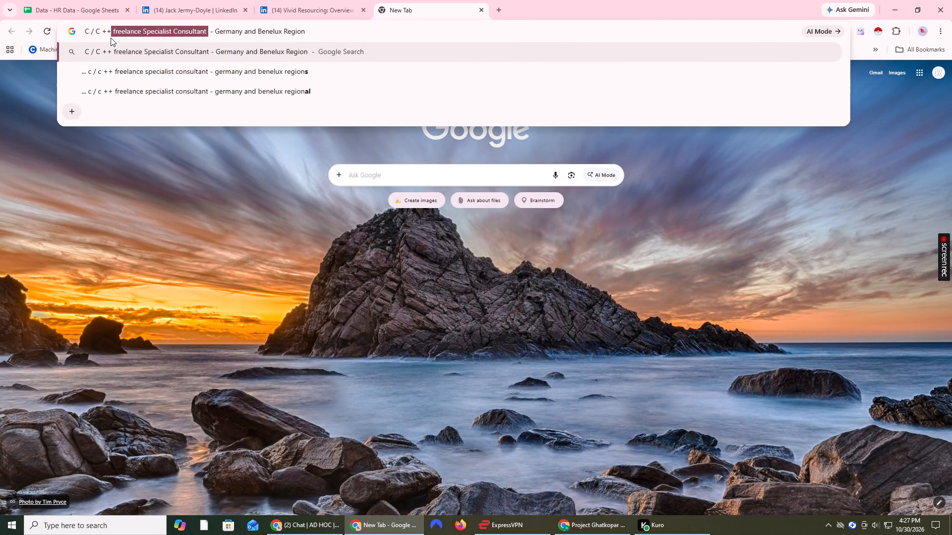
pyautogui.click(86, 0)
pyautogui.doubleClick(251, 317)
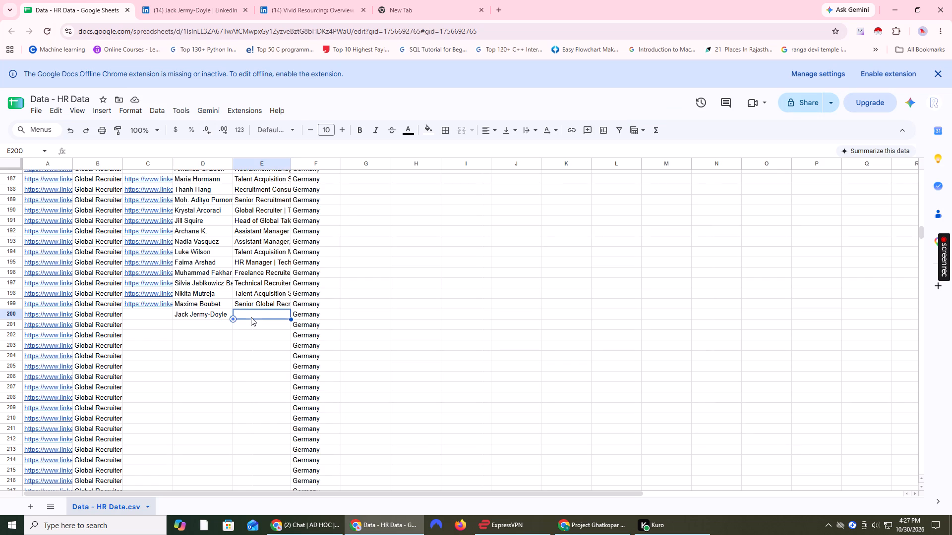
pyautogui.hotkey('ctrl', 'v')
pyautogui.press('Return')
# Copy the web address of the Vivid Resourcing LinkedIn page into cell C200 of the sheet.
pyautogui.click(294, 0)
pyautogui.click(265, 27)
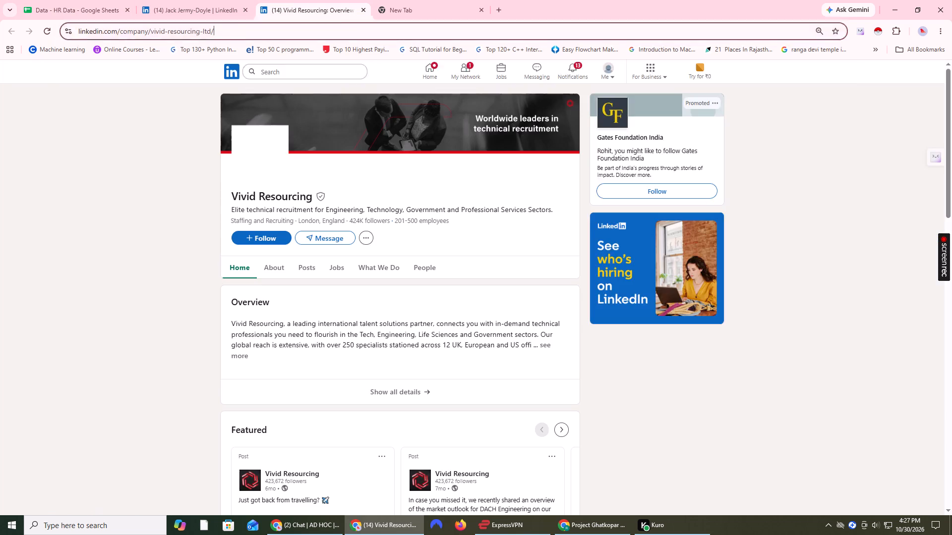
pyautogui.hotkey('ctrl', 'c')
pyautogui.click(20, 0)
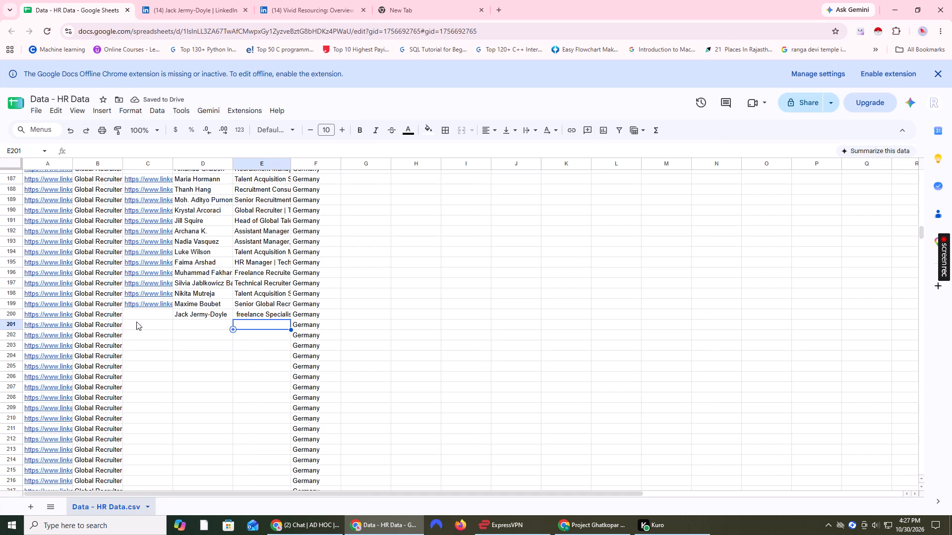
pyautogui.doubleClick(144, 315)
pyautogui.hotkey('ctrl', 'v')
pyautogui.press('Return')
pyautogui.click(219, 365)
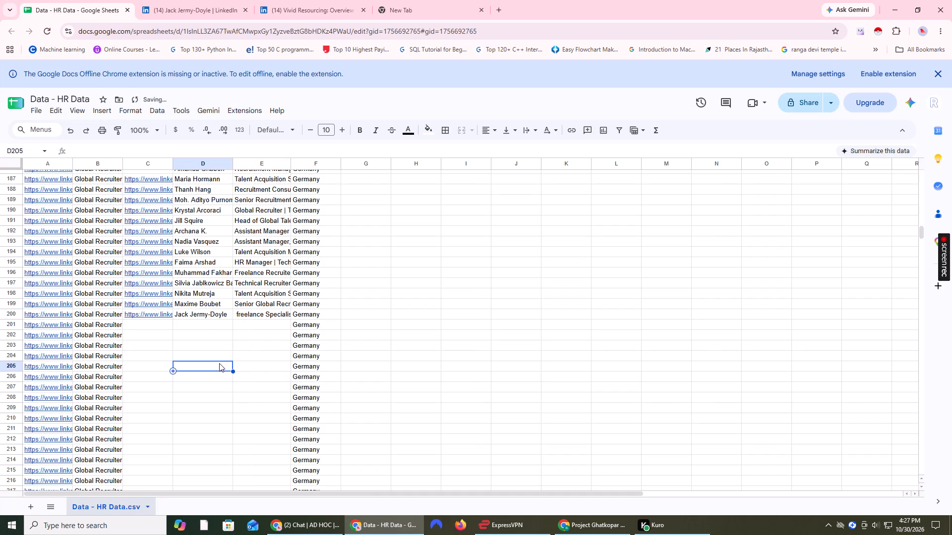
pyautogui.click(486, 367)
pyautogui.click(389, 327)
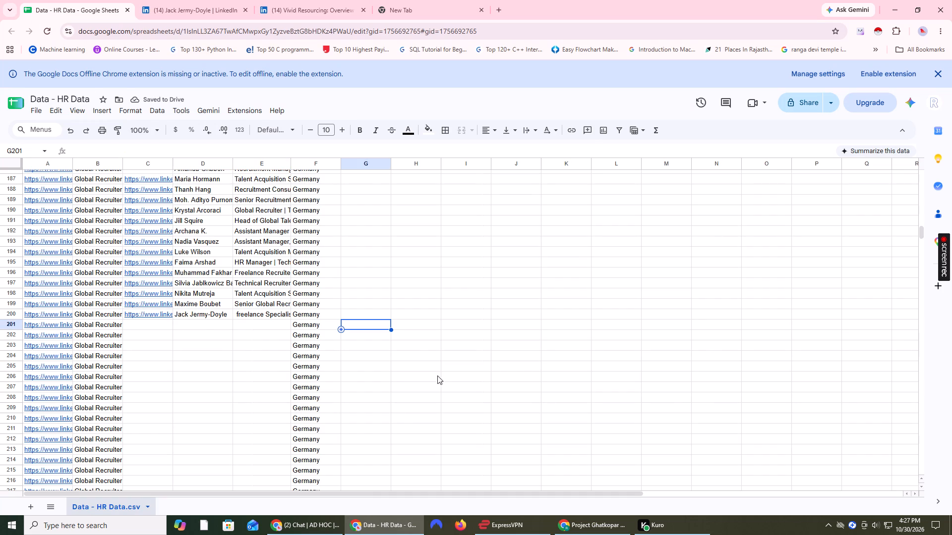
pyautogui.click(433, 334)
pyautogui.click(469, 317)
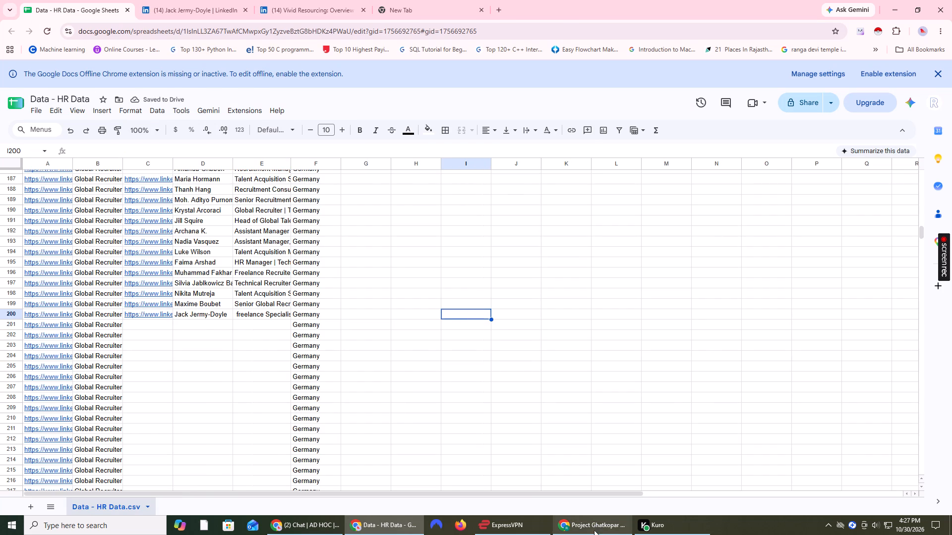
# Switch to the Project Ghatkopar Consultant Tasks spreadsheet and select cell K8450 under Status 3.
pyautogui.click(594, 530)
pyautogui.click(591, 294)
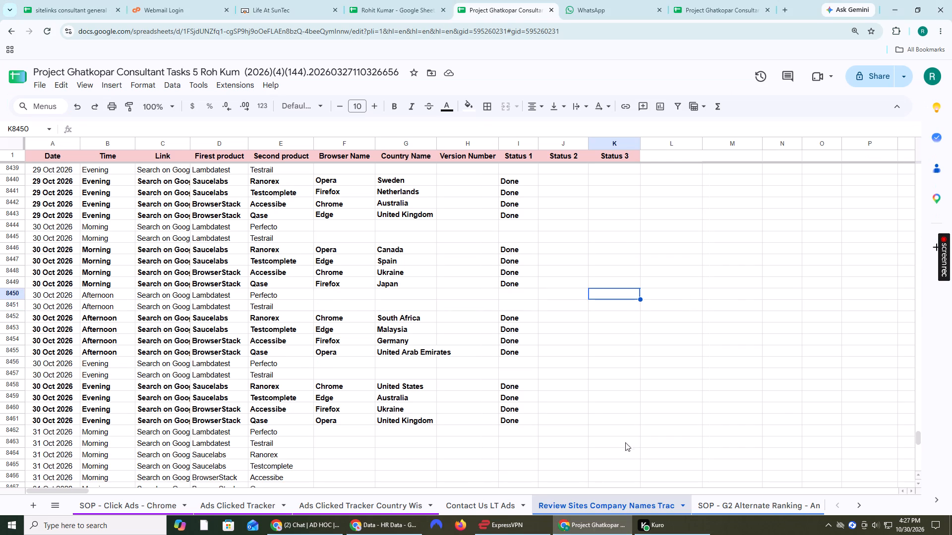
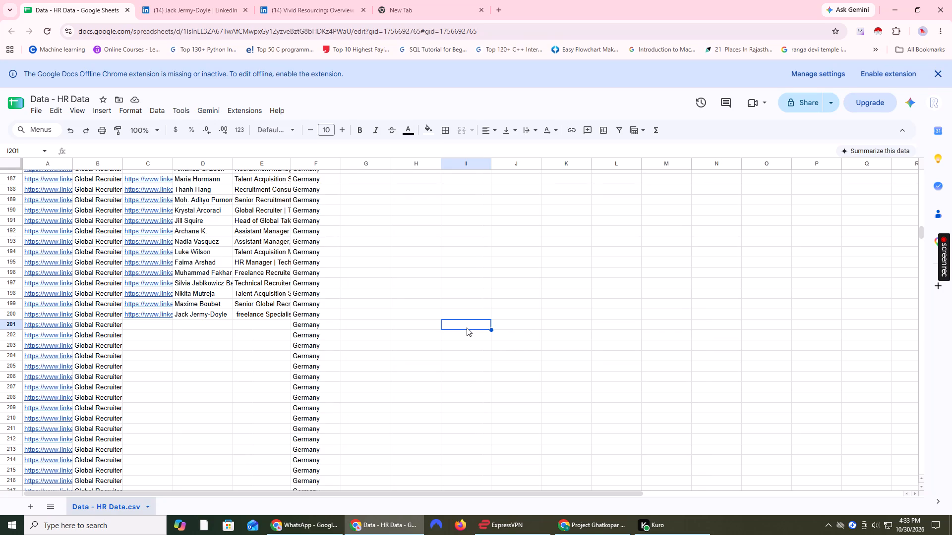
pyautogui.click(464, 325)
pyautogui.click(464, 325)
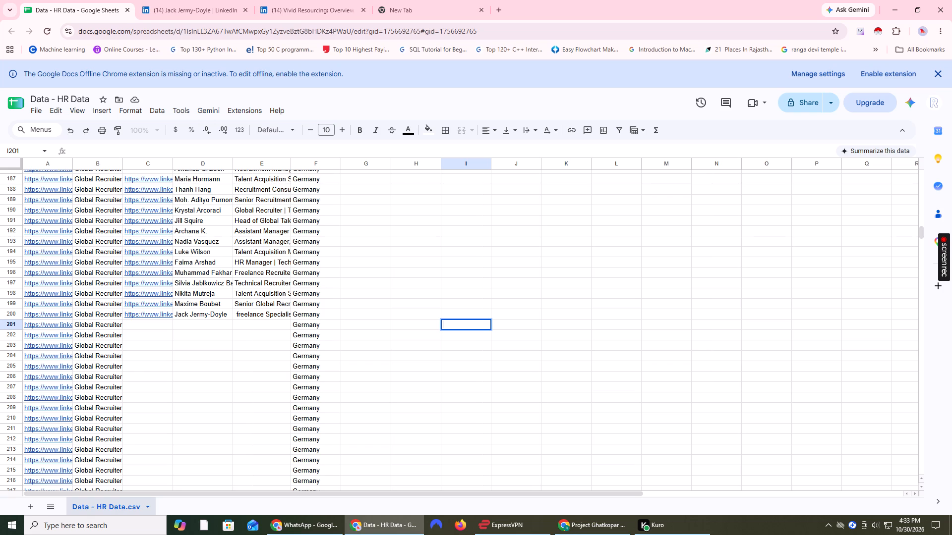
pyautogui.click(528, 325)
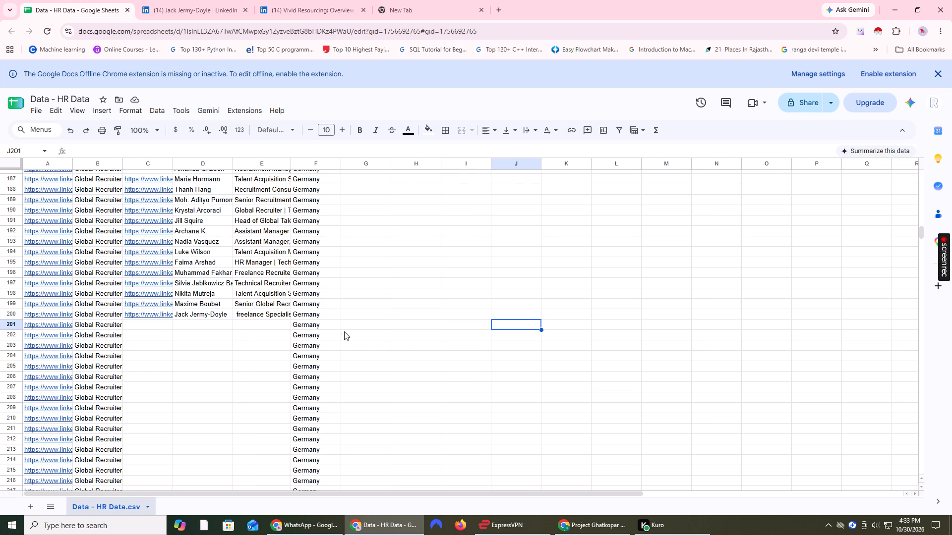
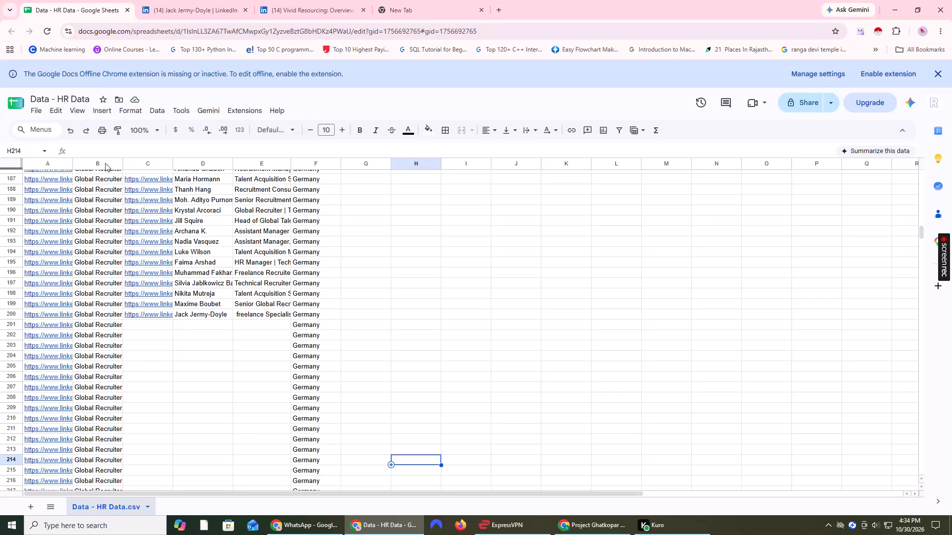
# Check the HR Data spreadsheet's save status in Drive.
pyautogui.click(133, 101)
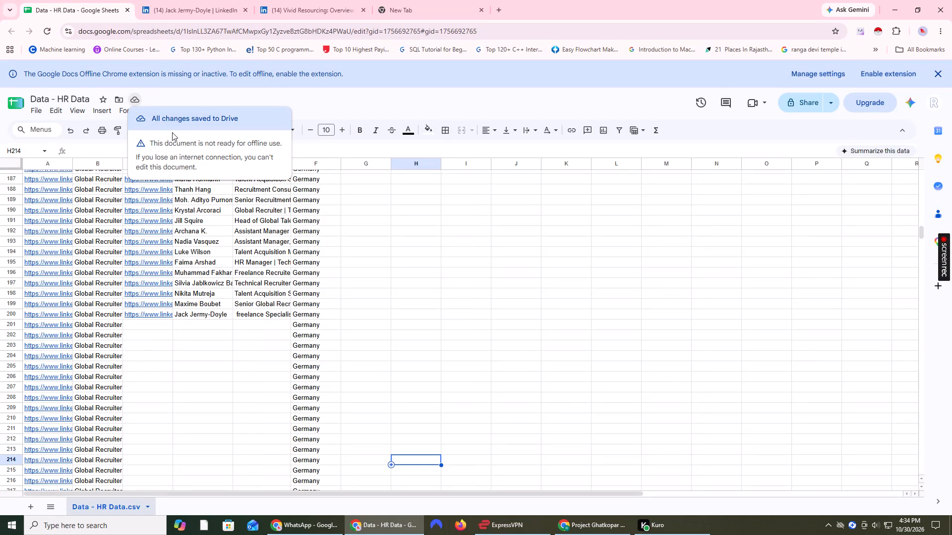
pyautogui.click(169, 124)
# Dismiss the offline extension notice and bookmark the HR Data spreadsheet in the All Bookmarks folder.
pyautogui.click(933, 75)
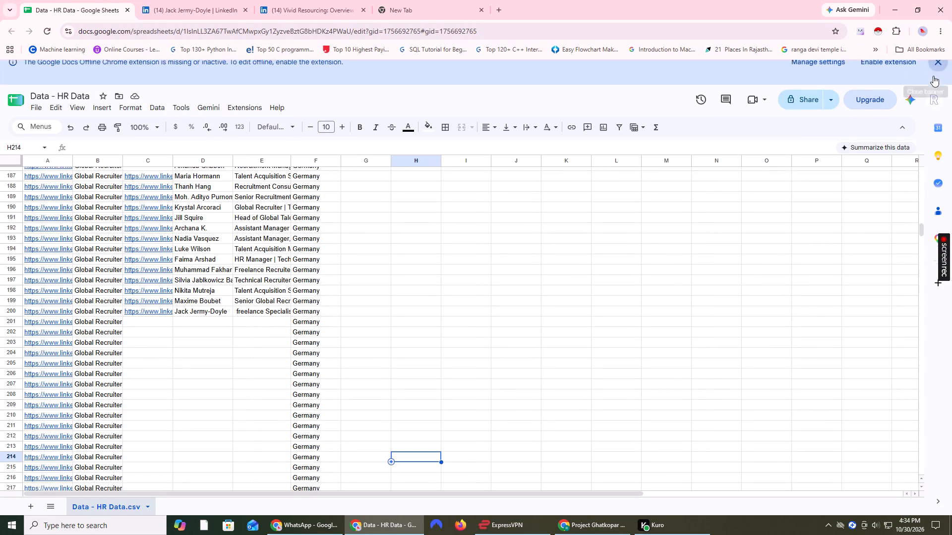
pyautogui.click(834, 34)
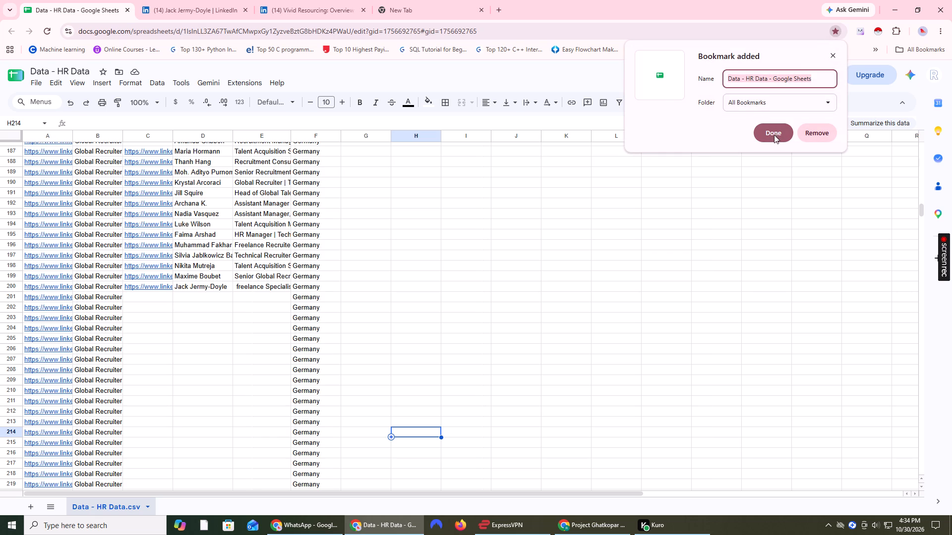
pyautogui.click(773, 132)
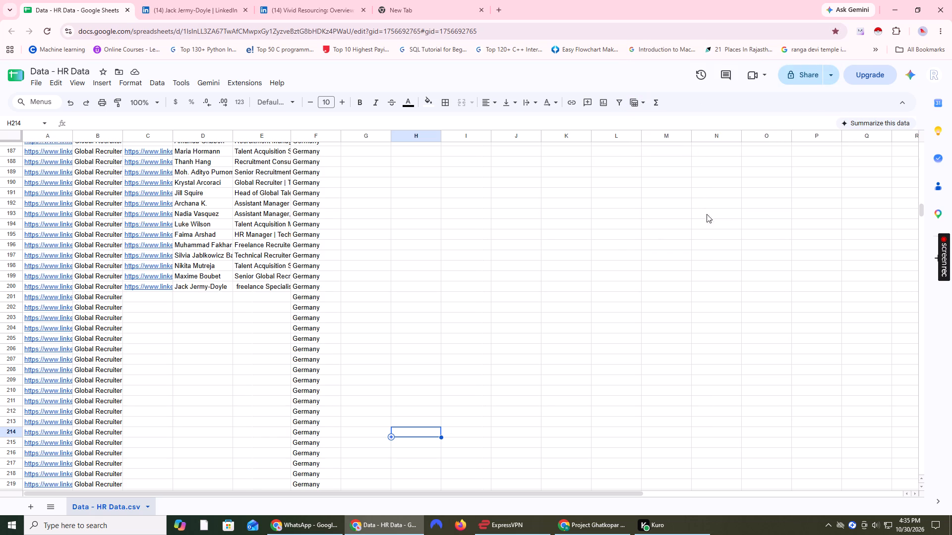
# Review the LinkedIn notifications, opening the profile-view one separately, and look at the My Network page.
pyautogui.click(299, 0)
pyautogui.click(577, 73)
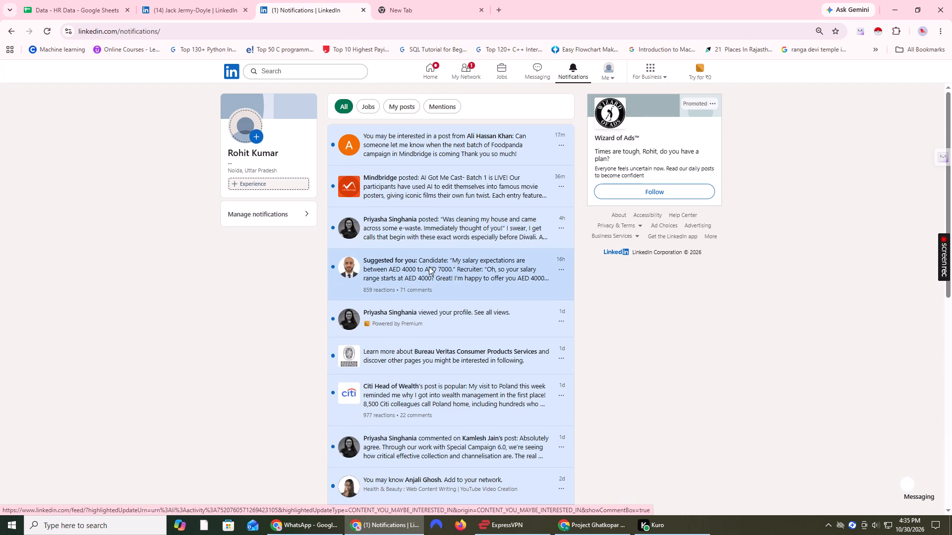
pyautogui.keyDown('ctrl'); pyautogui.click(381, 309); pyautogui.keyUp('ctrl')
pyautogui.scroll(-3, 414, 300)
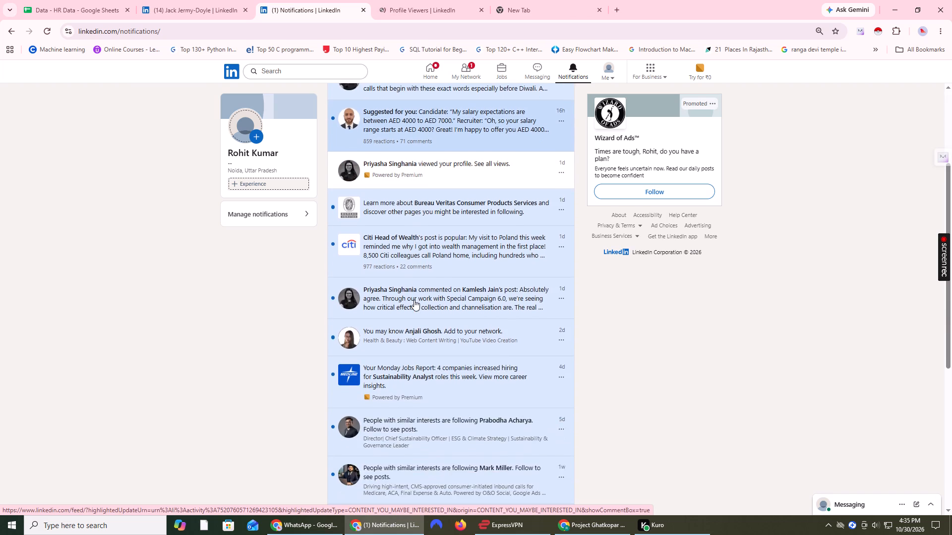
pyautogui.scroll(-2, 414, 300)
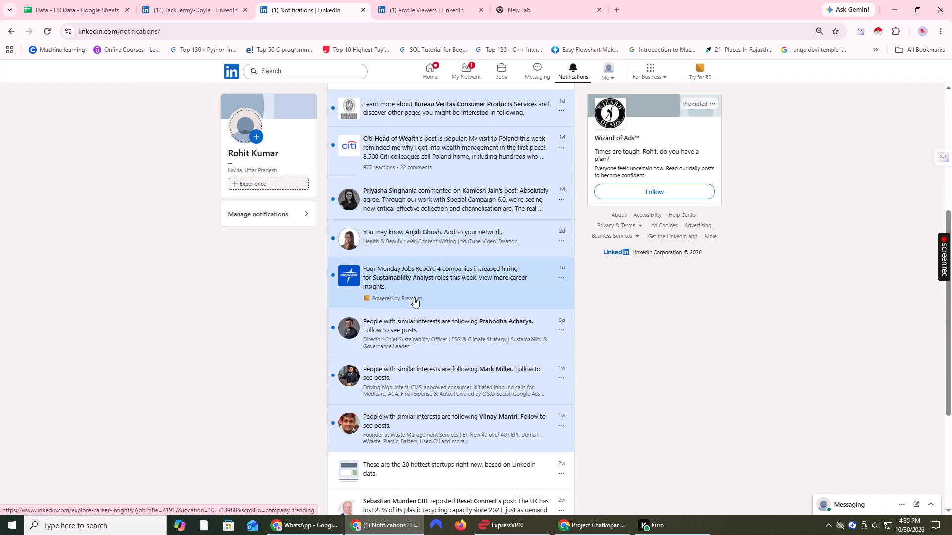
pyautogui.scroll(-4, 414, 297)
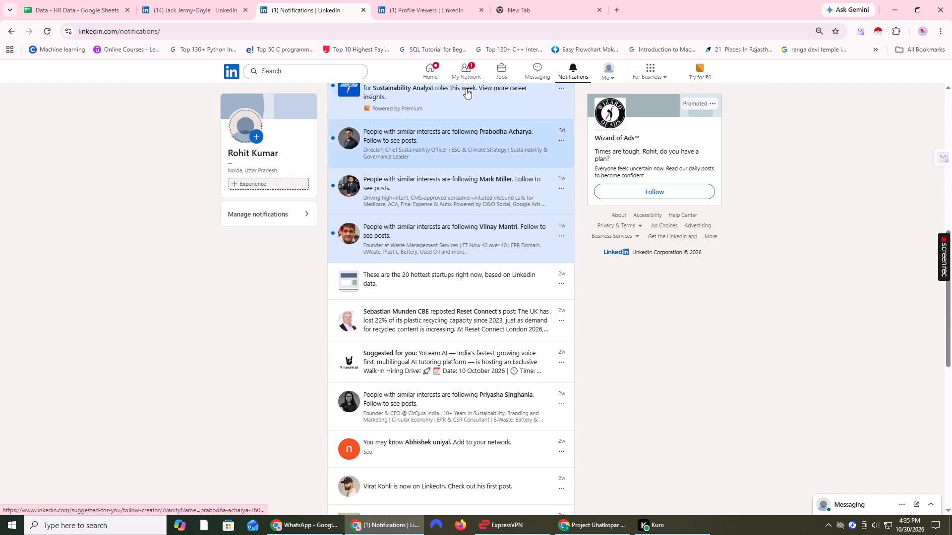
pyautogui.click(475, 72)
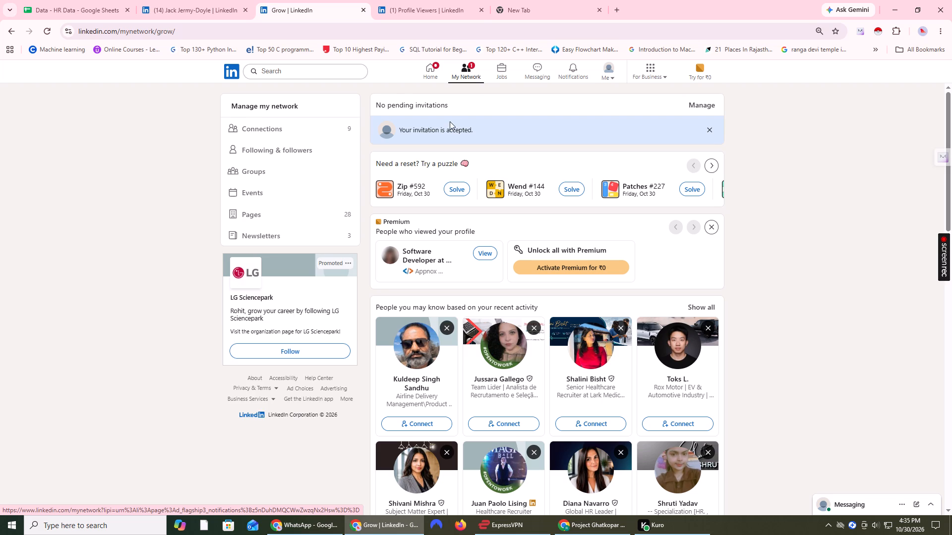
# From the LinkedIn profile viewers, view the CirQula India founder's profile and contact info, and open the linked cirqulaindia.com website.
pyautogui.click(451, 0)
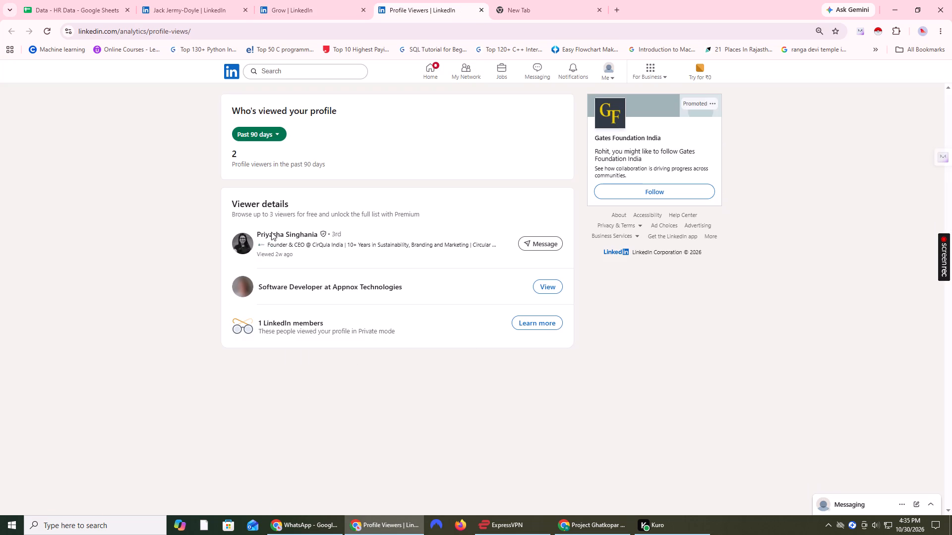
pyautogui.click(271, 232)
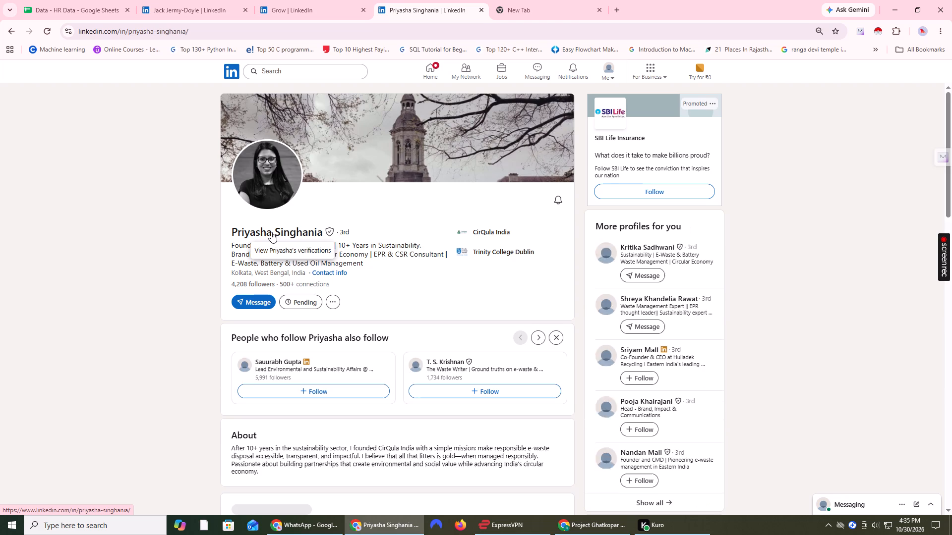
pyautogui.click(328, 275)
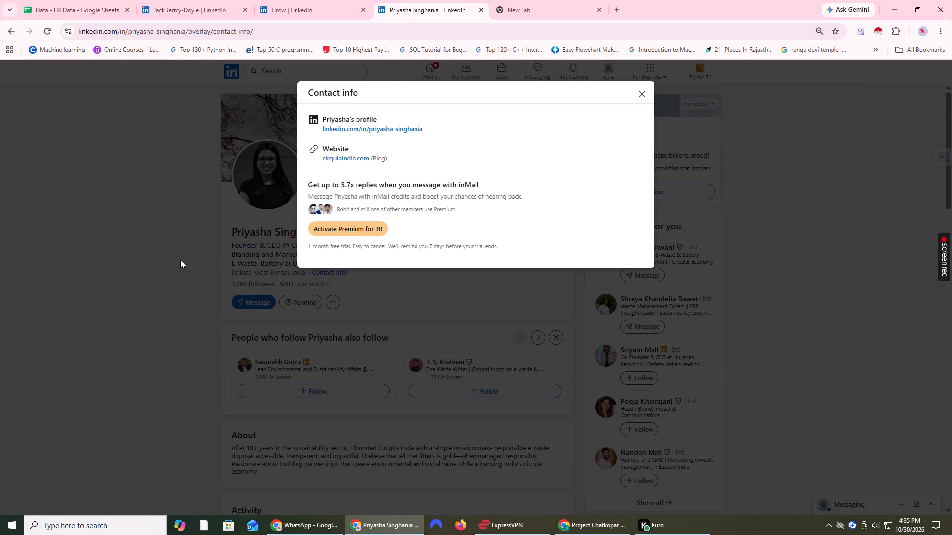
pyautogui.click(340, 159)
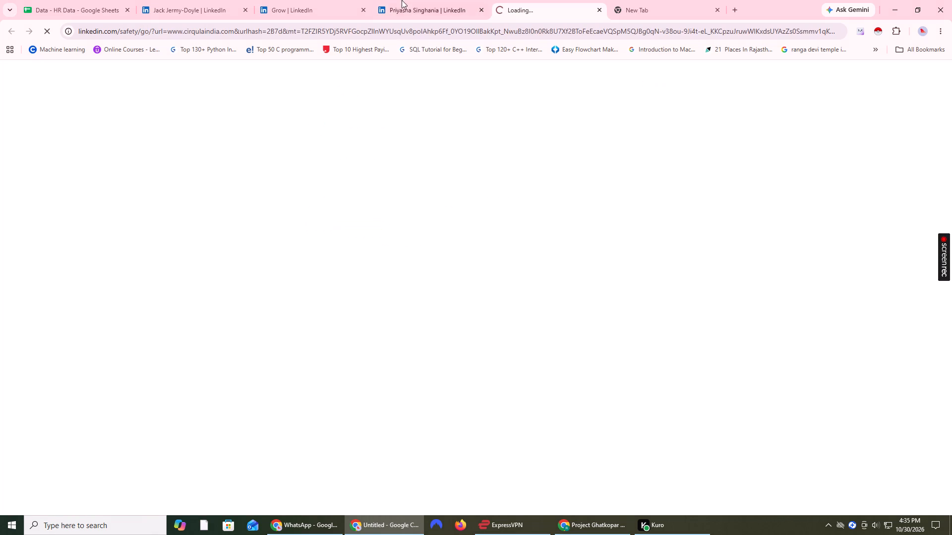
pyautogui.click(404, 0)
pyautogui.click(225, 253)
# Examine the activity and work experience on the CirQula India founder's LinkedIn profile.
pyautogui.scroll(-4, 358, 291)
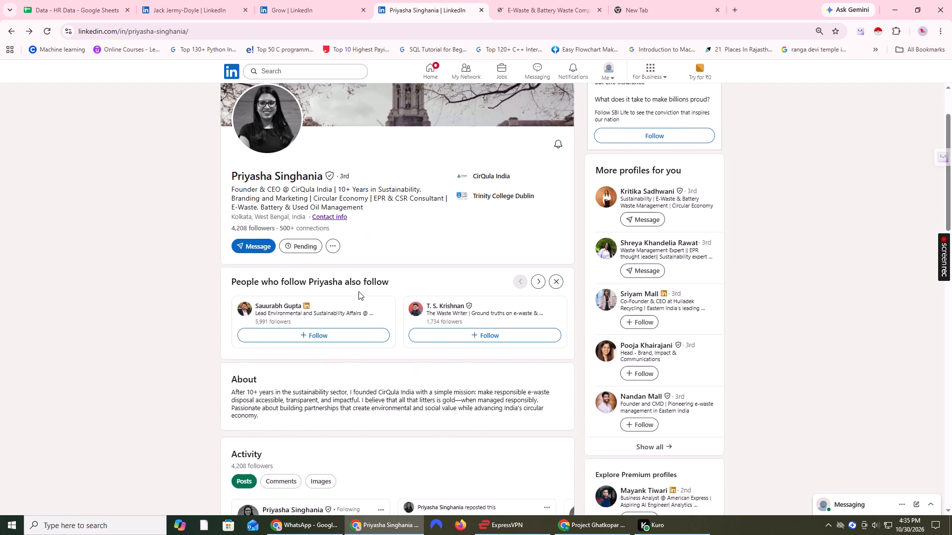
pyautogui.scroll(-6, 358, 287)
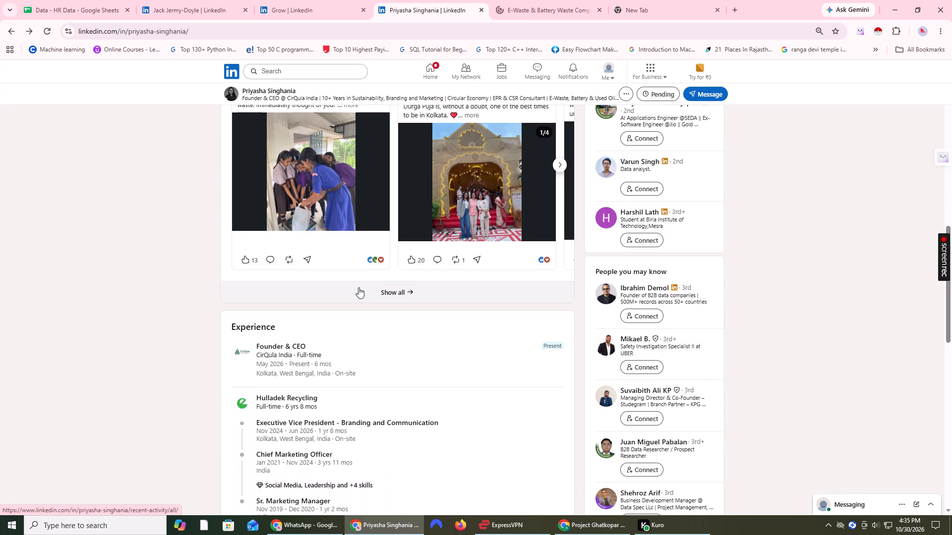
pyautogui.scroll(-2, 358, 287)
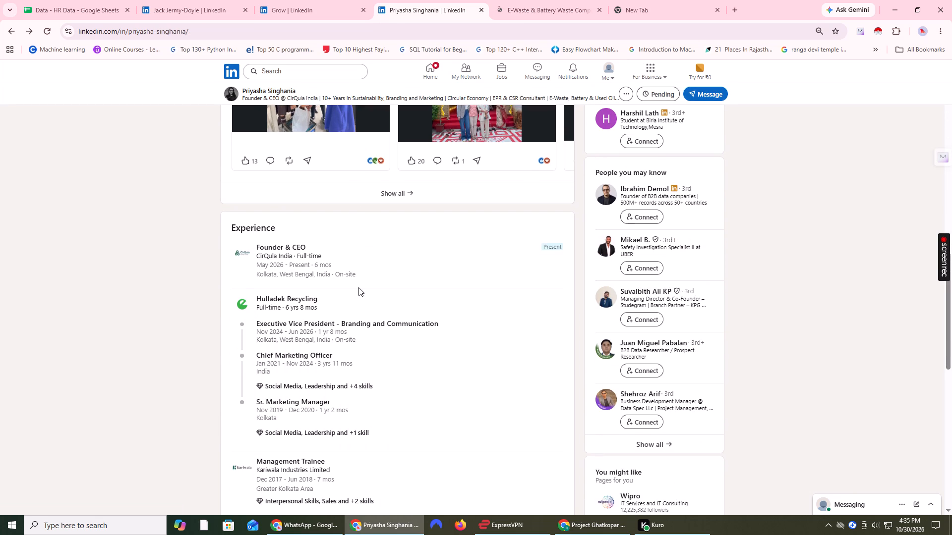
pyautogui.scroll(-6, 358, 287)
# Close the three LinkedIn tabs, keeping the HR Data spreadsheet and the CirQula website open.
pyautogui.click(573, 4)
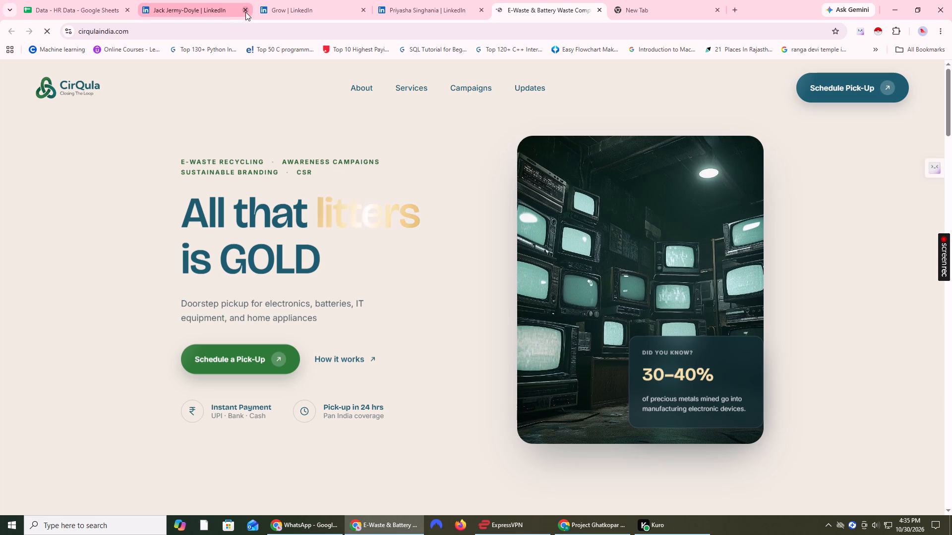
pyautogui.click(245, 12)
pyautogui.click(245, 12)
pyautogui.click(245, 12)
pyautogui.click(204, 0)
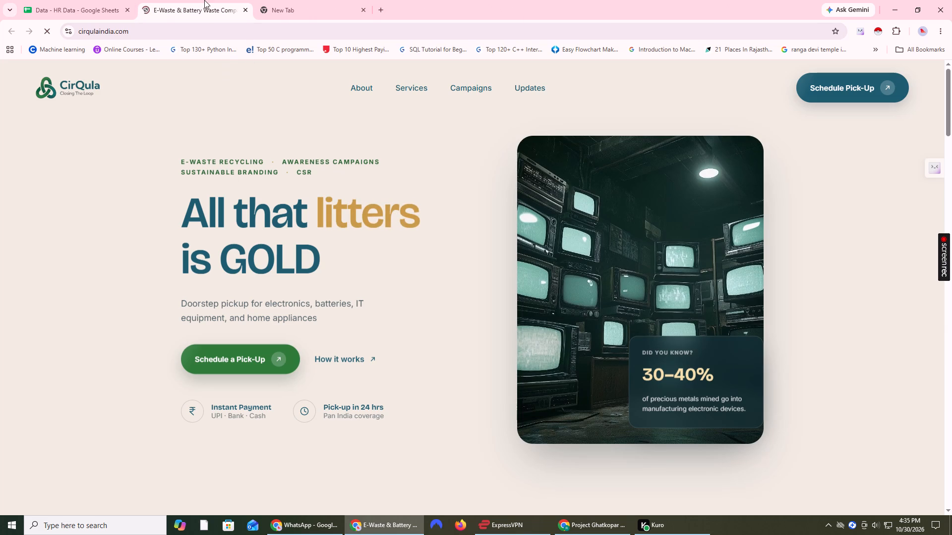
# Examine the CirQula website from its About section through awareness campaigns and articles down to the footer's contact details.
pyautogui.click(366, 85)
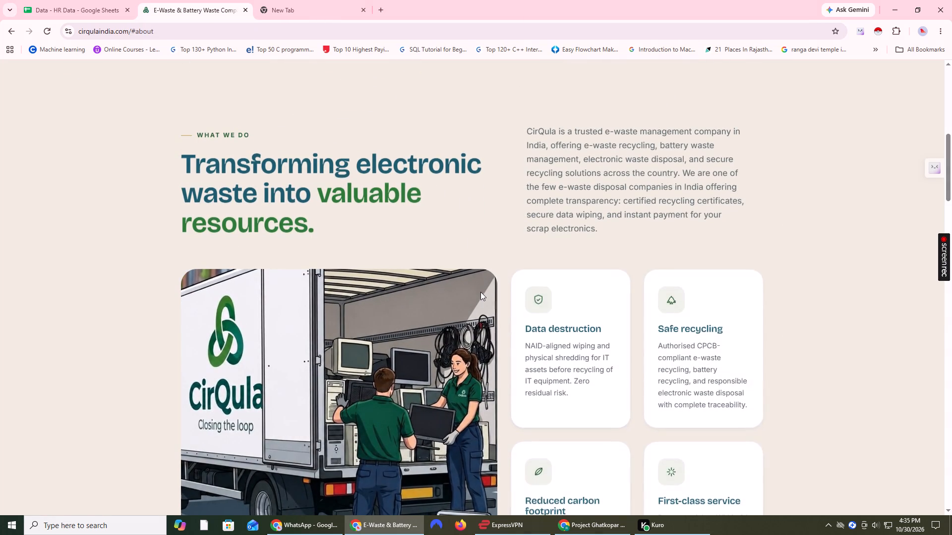
pyautogui.scroll(-14, 480, 292)
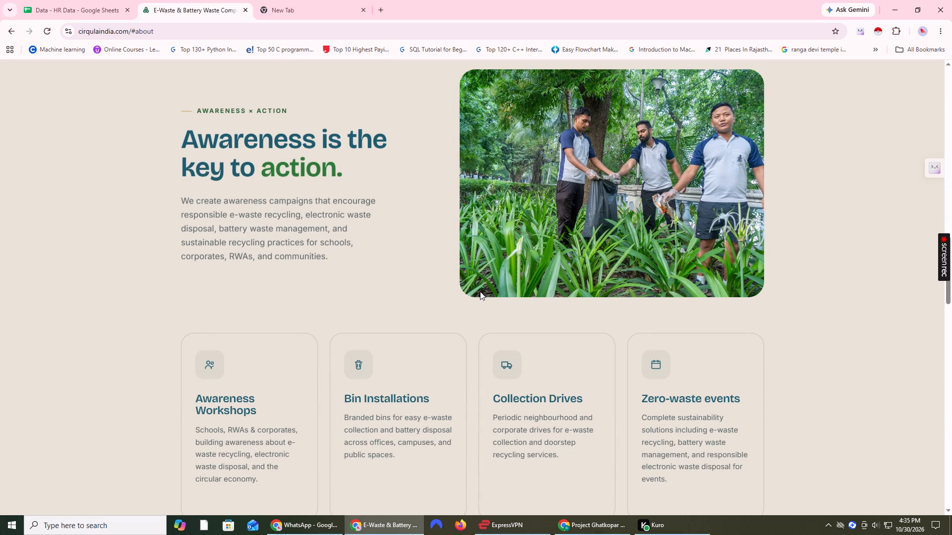
pyautogui.scroll(-12, 480, 291)
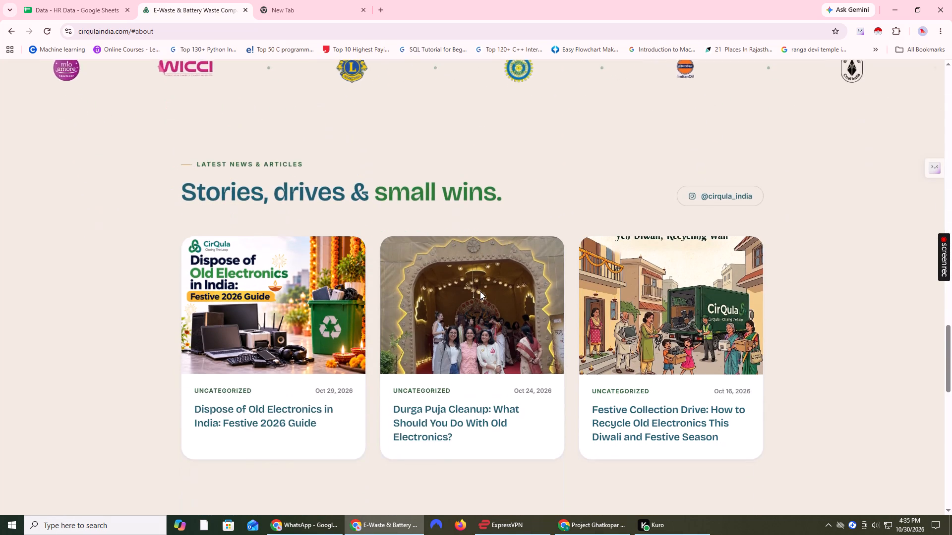
pyautogui.scroll(-13, 480, 291)
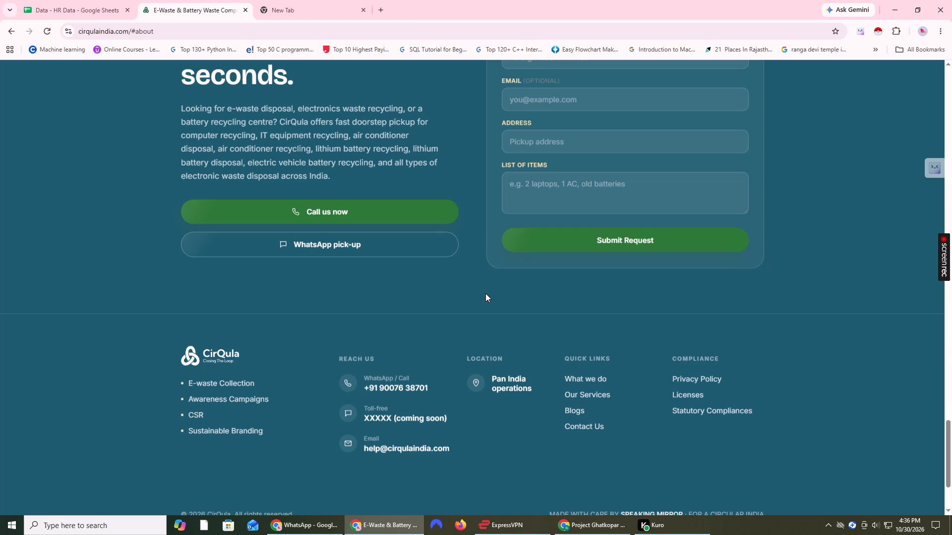
pyautogui.scroll(-7, 485, 293)
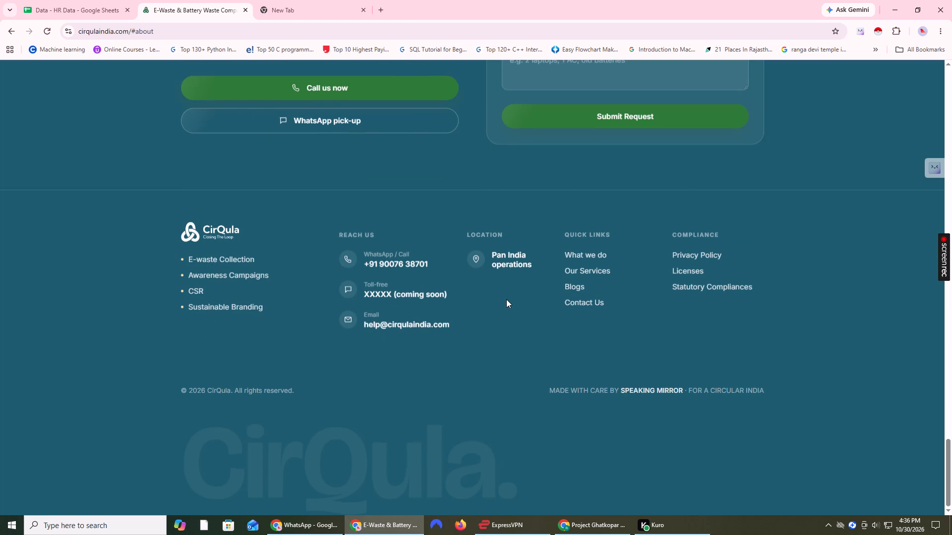
# View the CirQula website's contact section with the pick-up form and its services section.
pyautogui.click(579, 301)
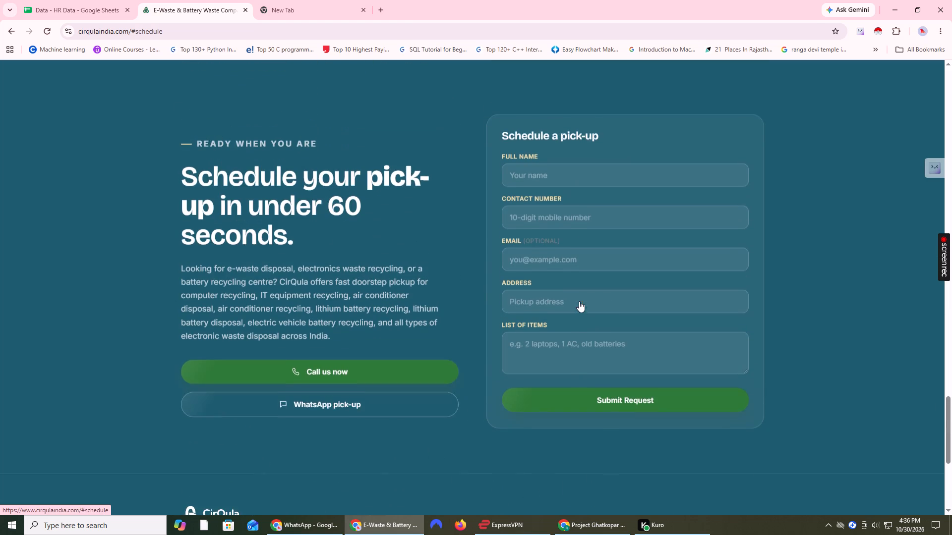
pyautogui.scroll(-11, 572, 299)
pyautogui.click(583, 267)
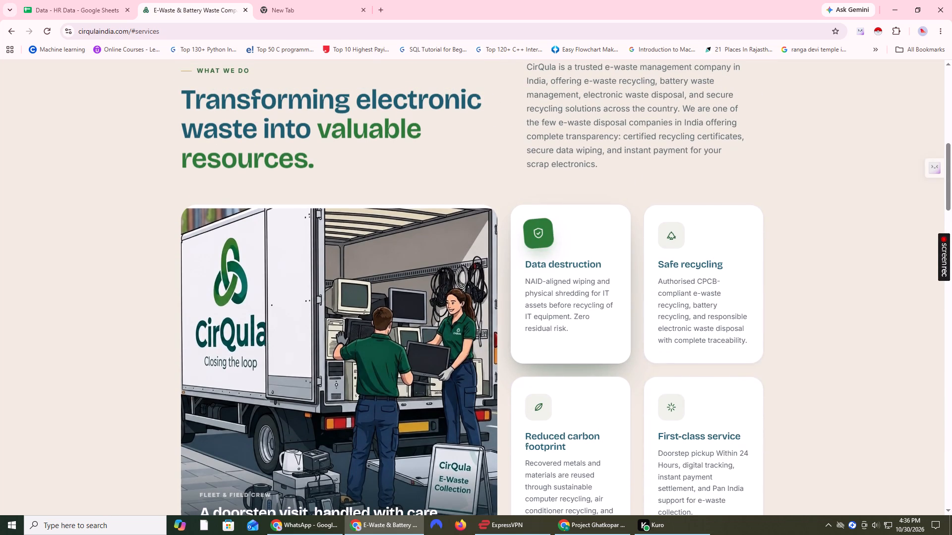
pyautogui.scroll(-2, 593, 278)
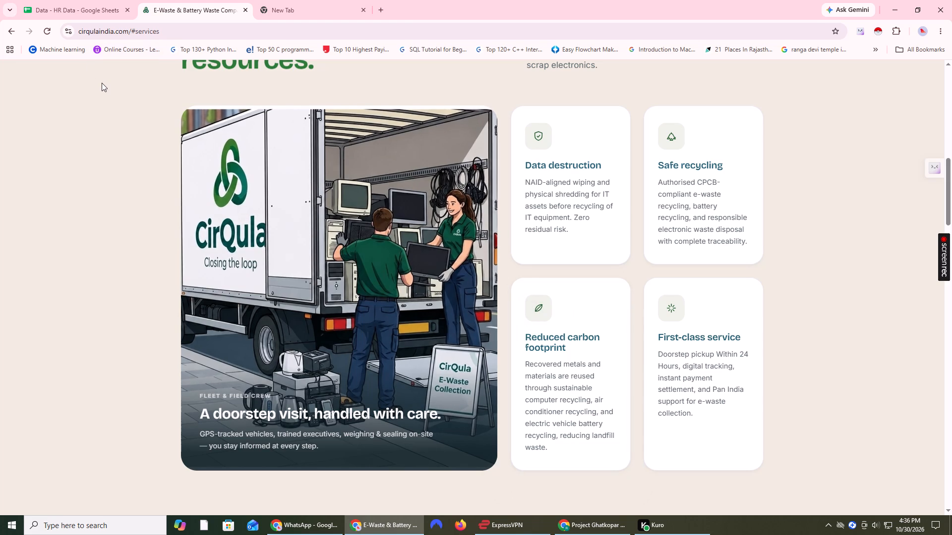
# Return to the HR Data spreadsheet and select empty cell D207.
pyautogui.click(96, 0)
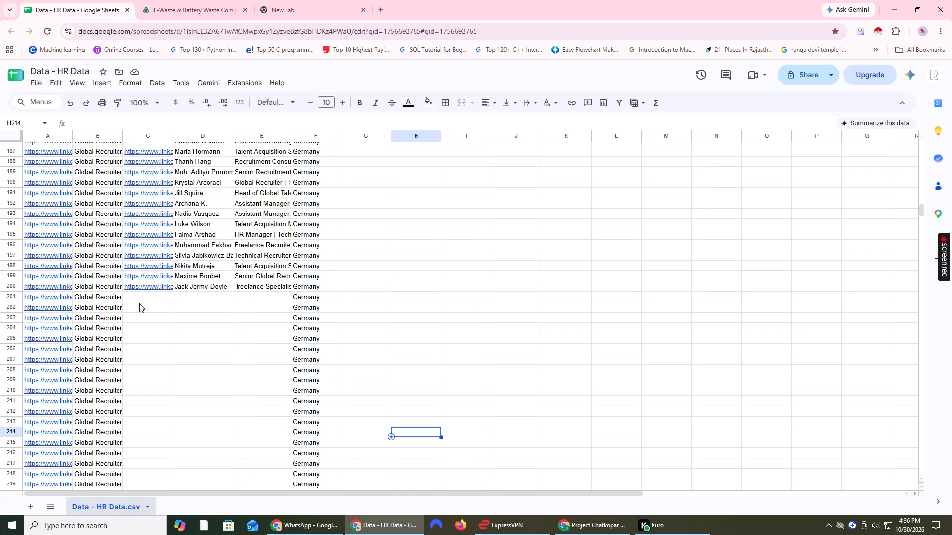
pyautogui.click(195, 359)
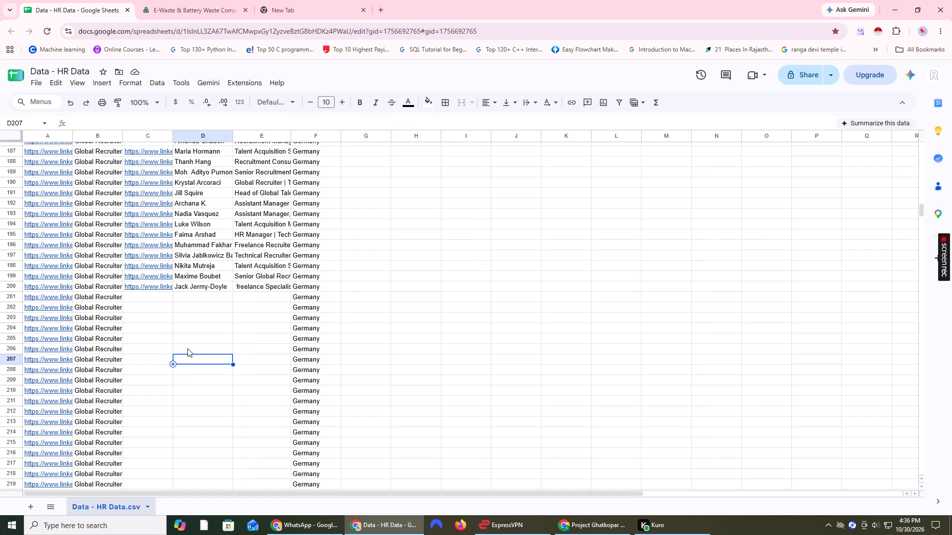
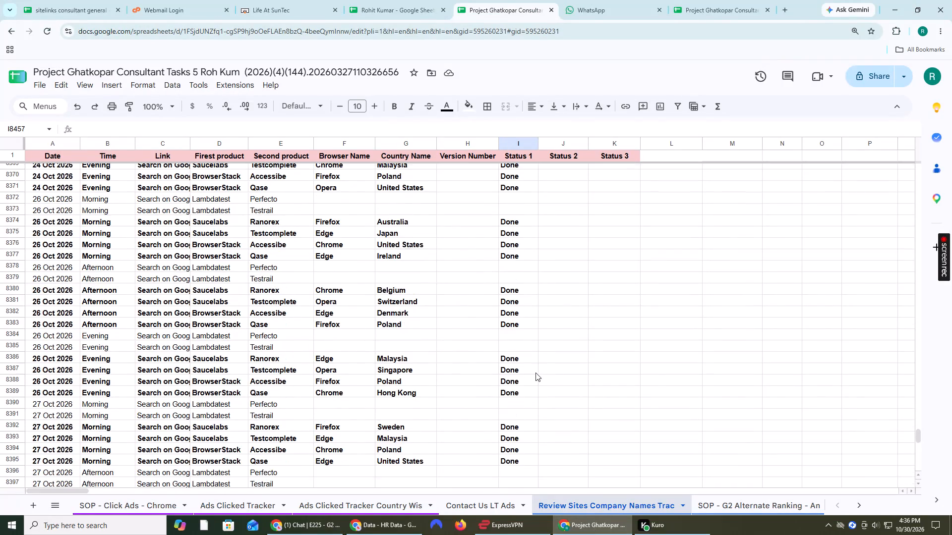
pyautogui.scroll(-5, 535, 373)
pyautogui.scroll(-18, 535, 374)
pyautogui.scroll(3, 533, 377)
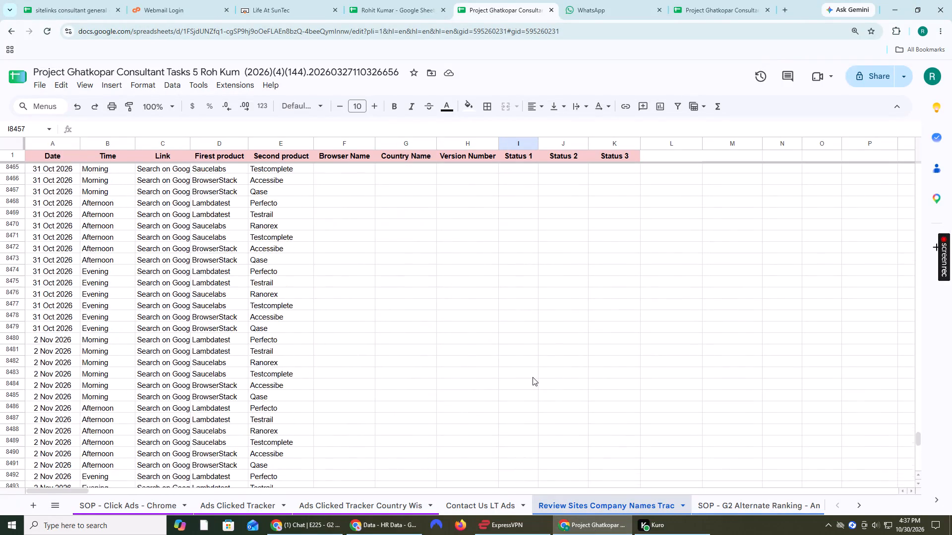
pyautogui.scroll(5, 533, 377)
# Return to the HR Data spreadsheet's window and close the CirQula website and the blank new tab, leaving only the spreadsheet open.
pyautogui.click(380, 526)
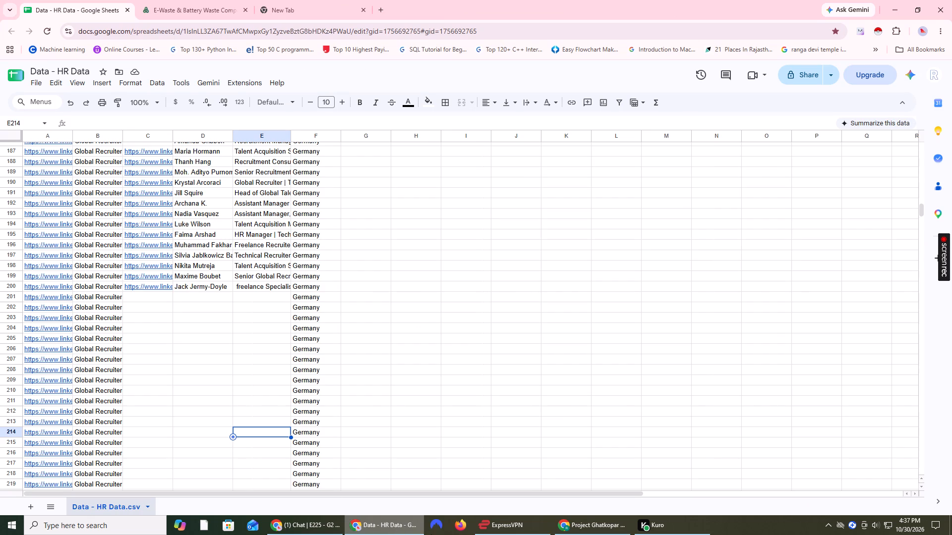
pyautogui.click(430, 310)
pyautogui.click(199, 0)
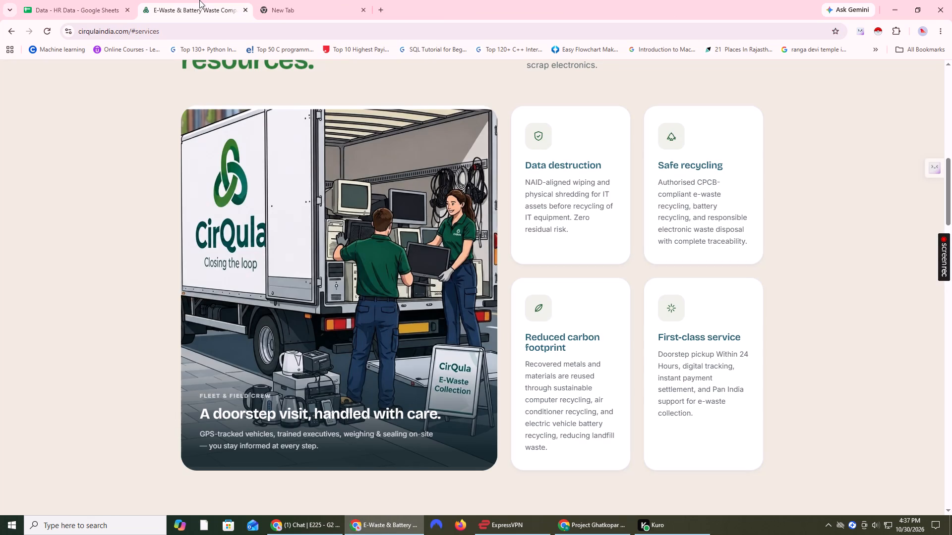
pyautogui.click(243, 7)
pyautogui.click(243, 7)
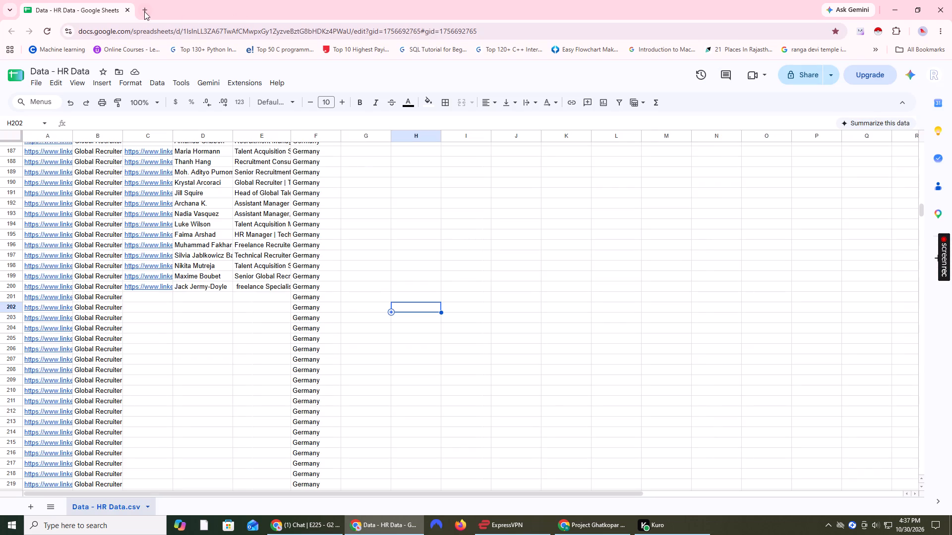